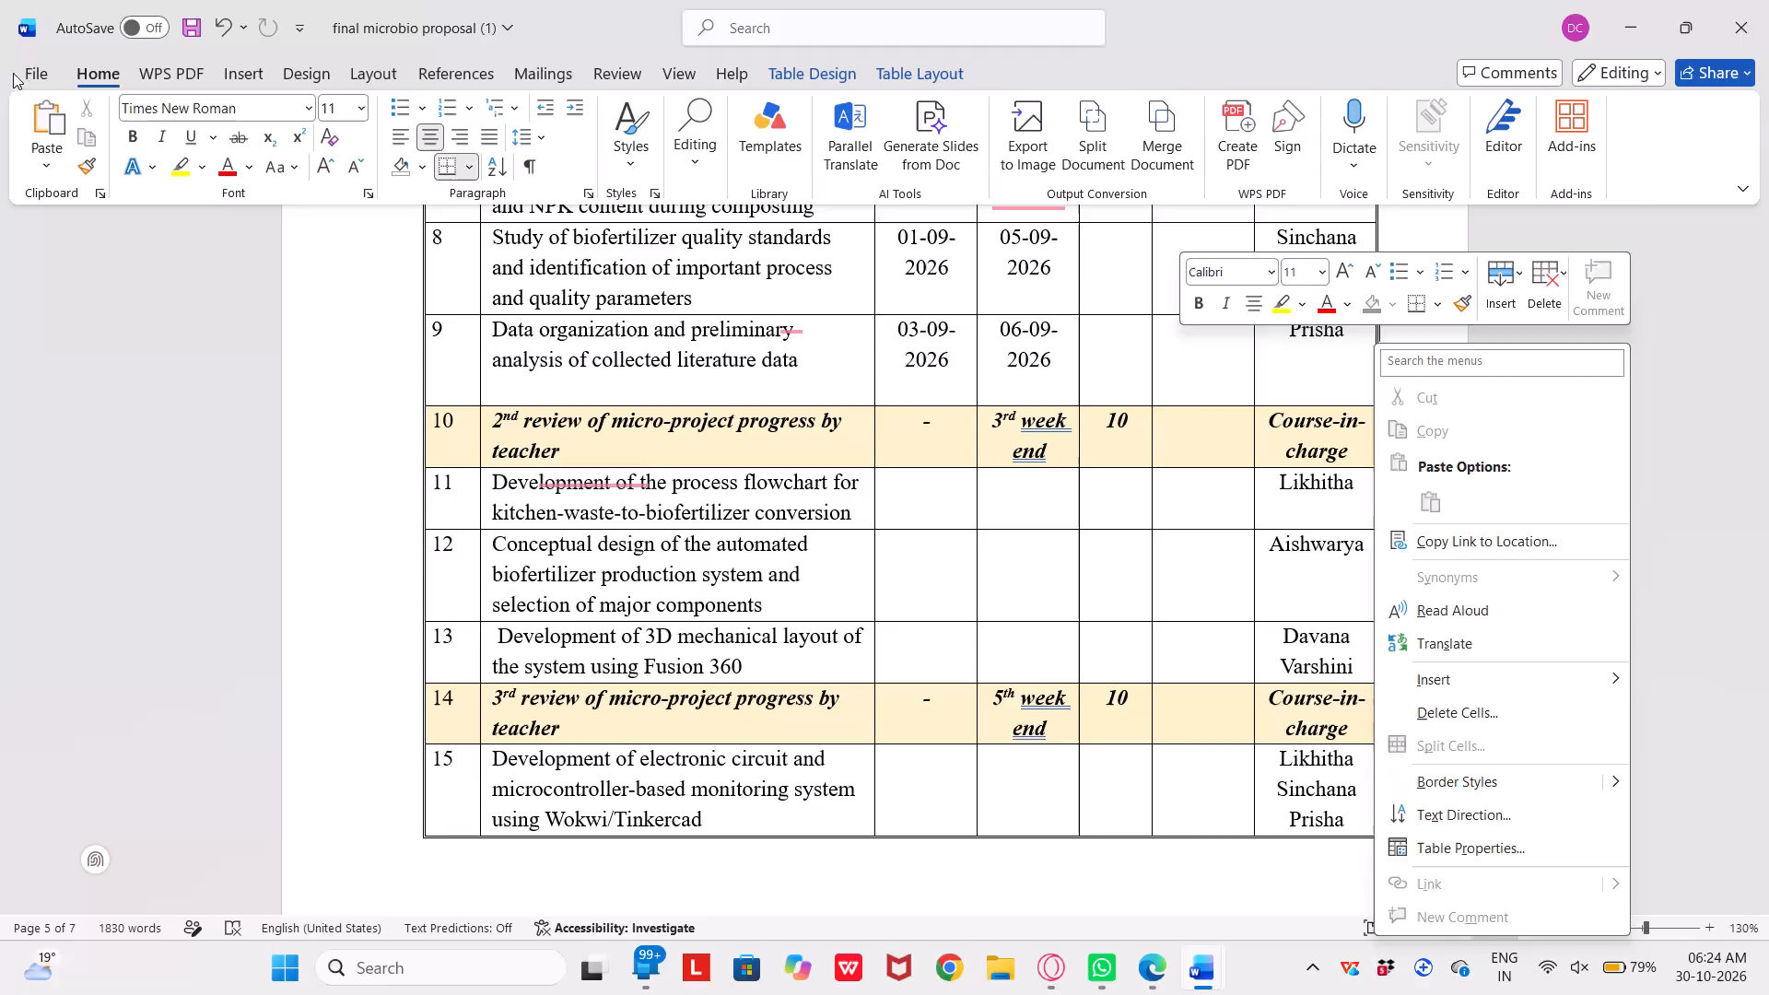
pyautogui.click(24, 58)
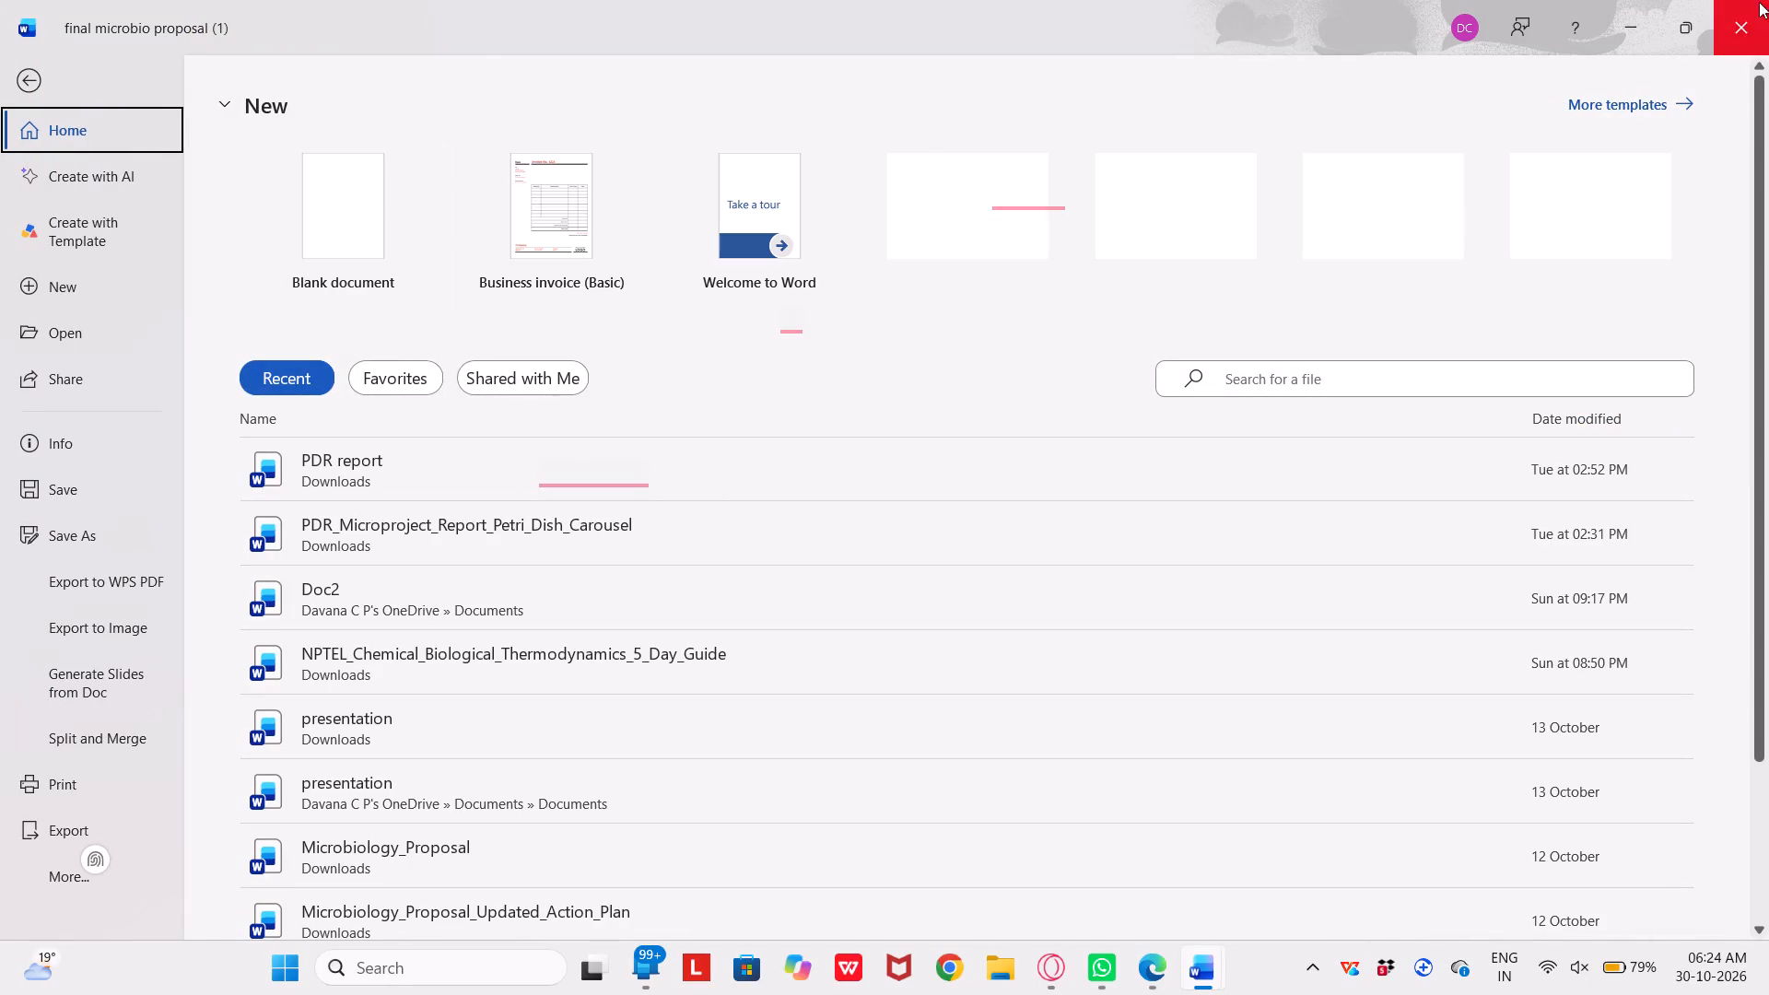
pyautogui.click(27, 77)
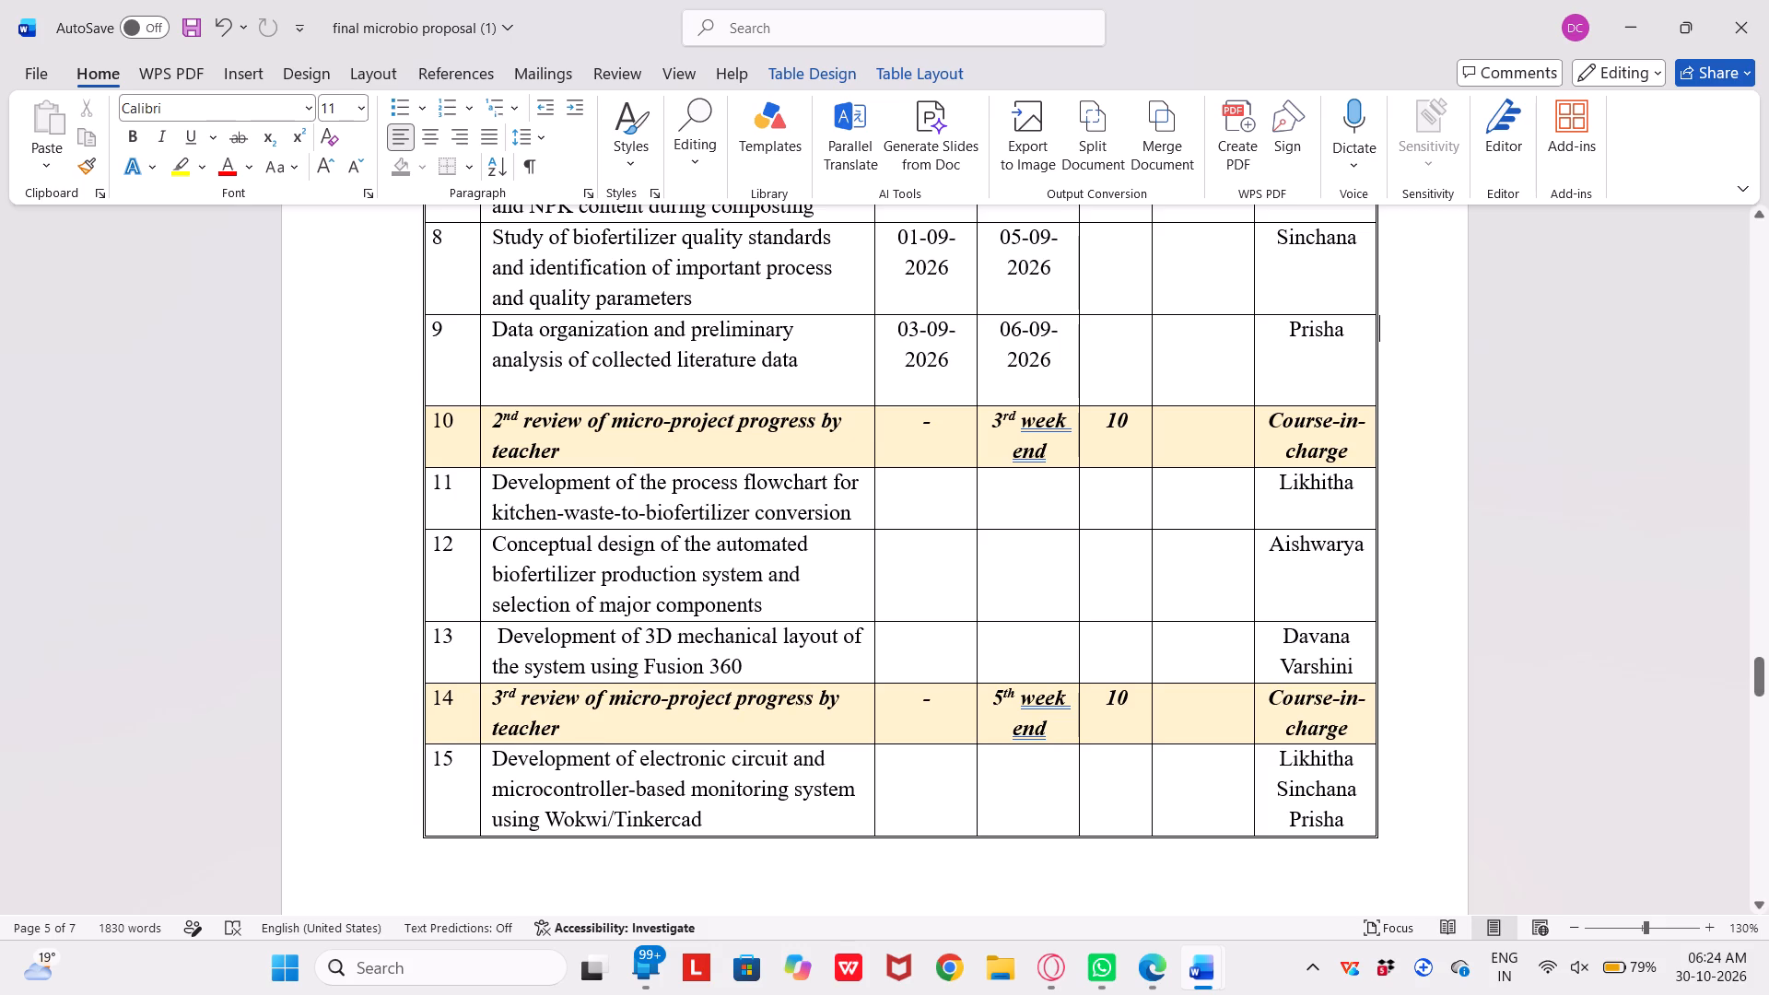
pyautogui.scroll(6, 806, 505)
pyautogui.scroll(-4, 812, 508)
pyautogui.scroll(-1, 884, 743)
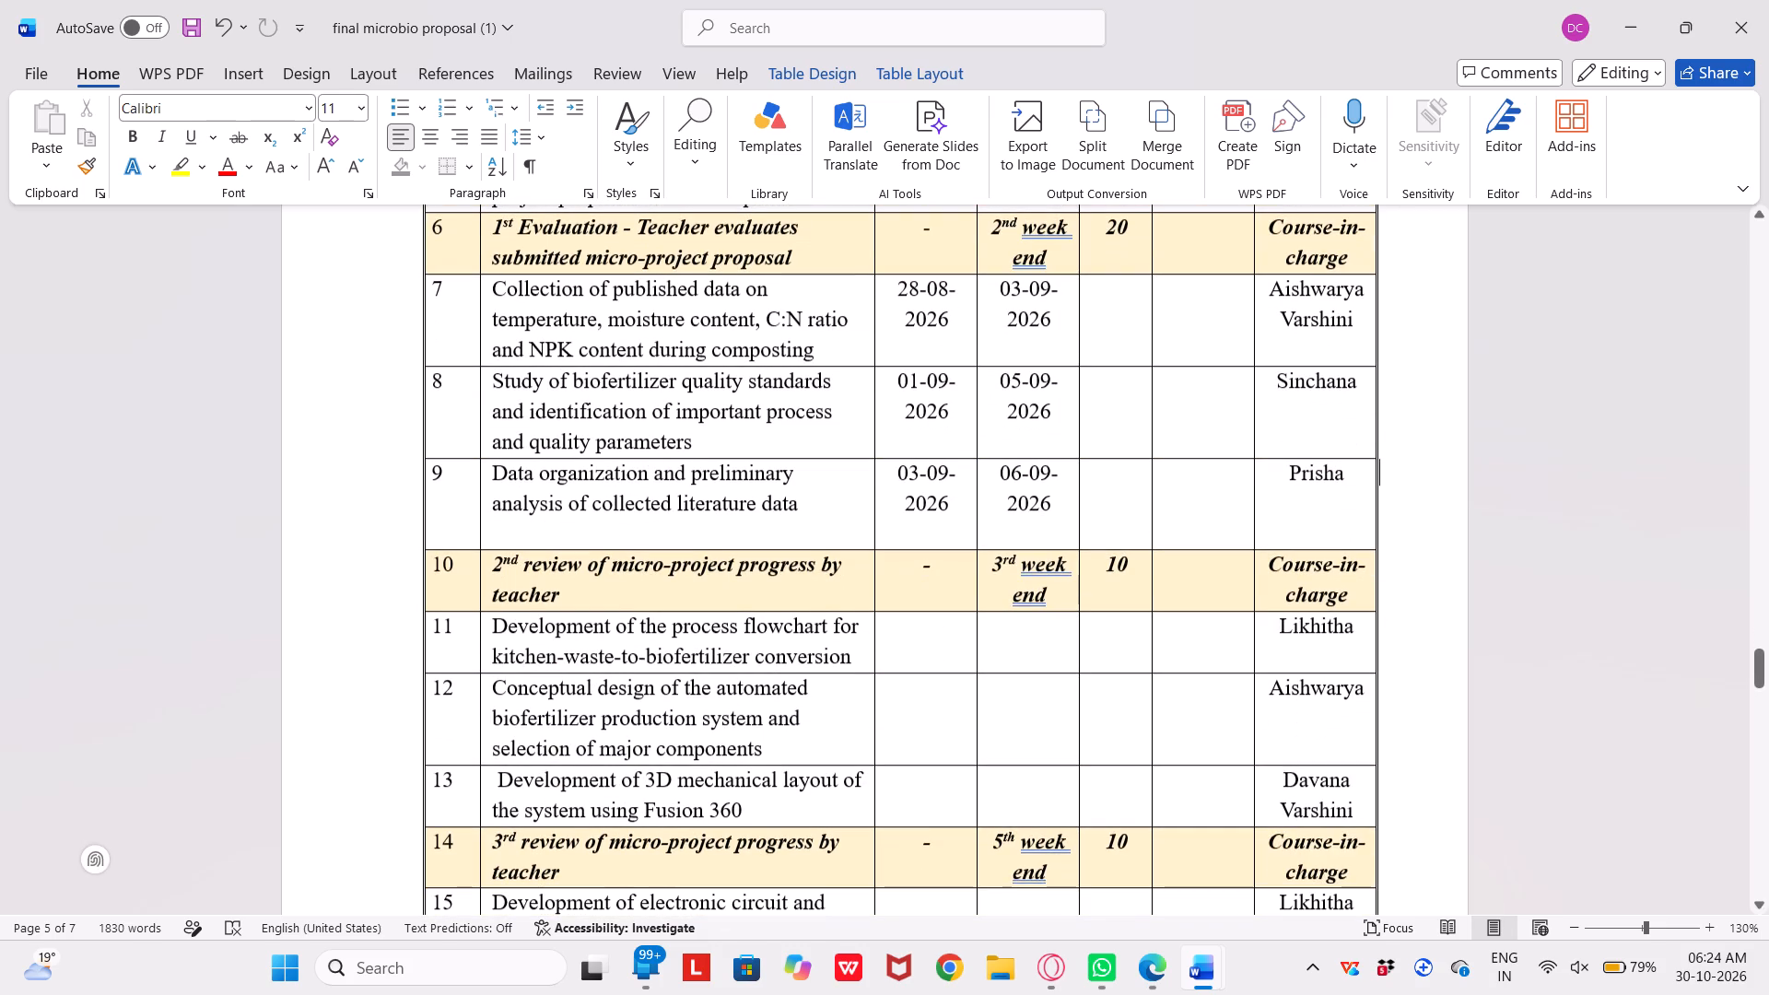
pyautogui.scroll(-2, 902, 637)
pyautogui.click(905, 632)
pyautogui.click(942, 652)
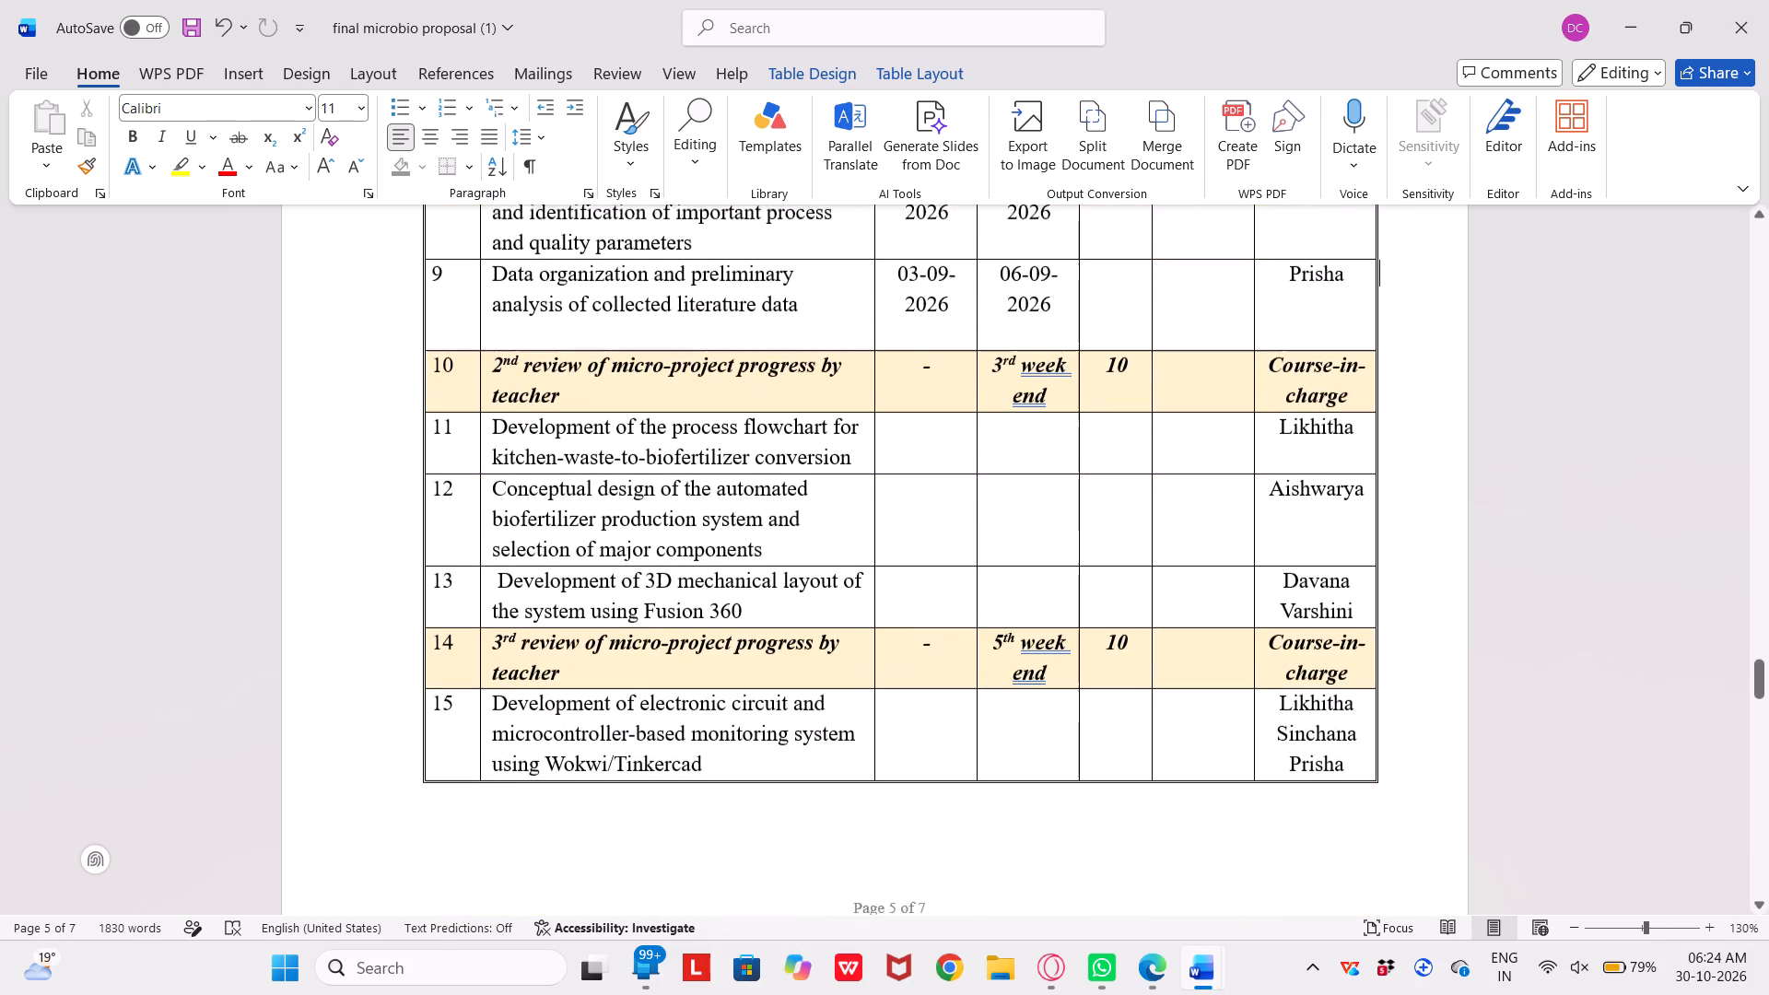
pyautogui.click(918, 410)
pyautogui.tripleClick(919, 419)
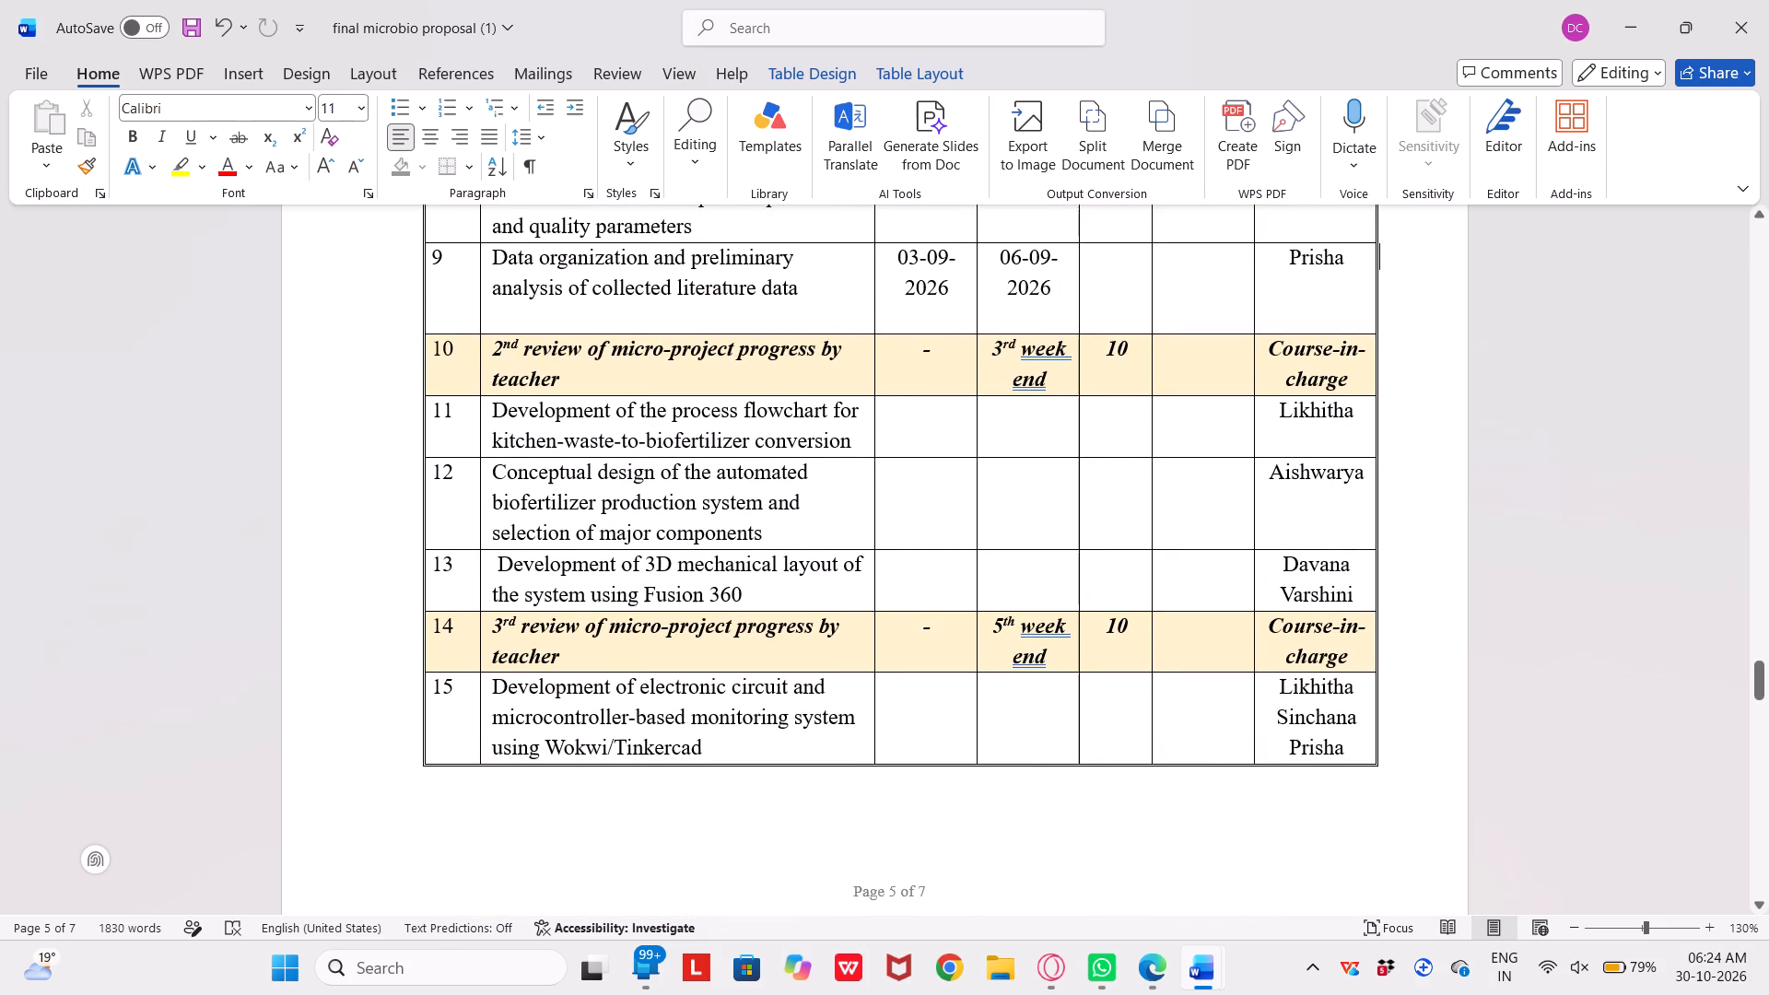
pyautogui.doubleClick(922, 420)
pyautogui.doubleClick(922, 420)
pyautogui.click(928, 418)
pyautogui.click(1156, 971)
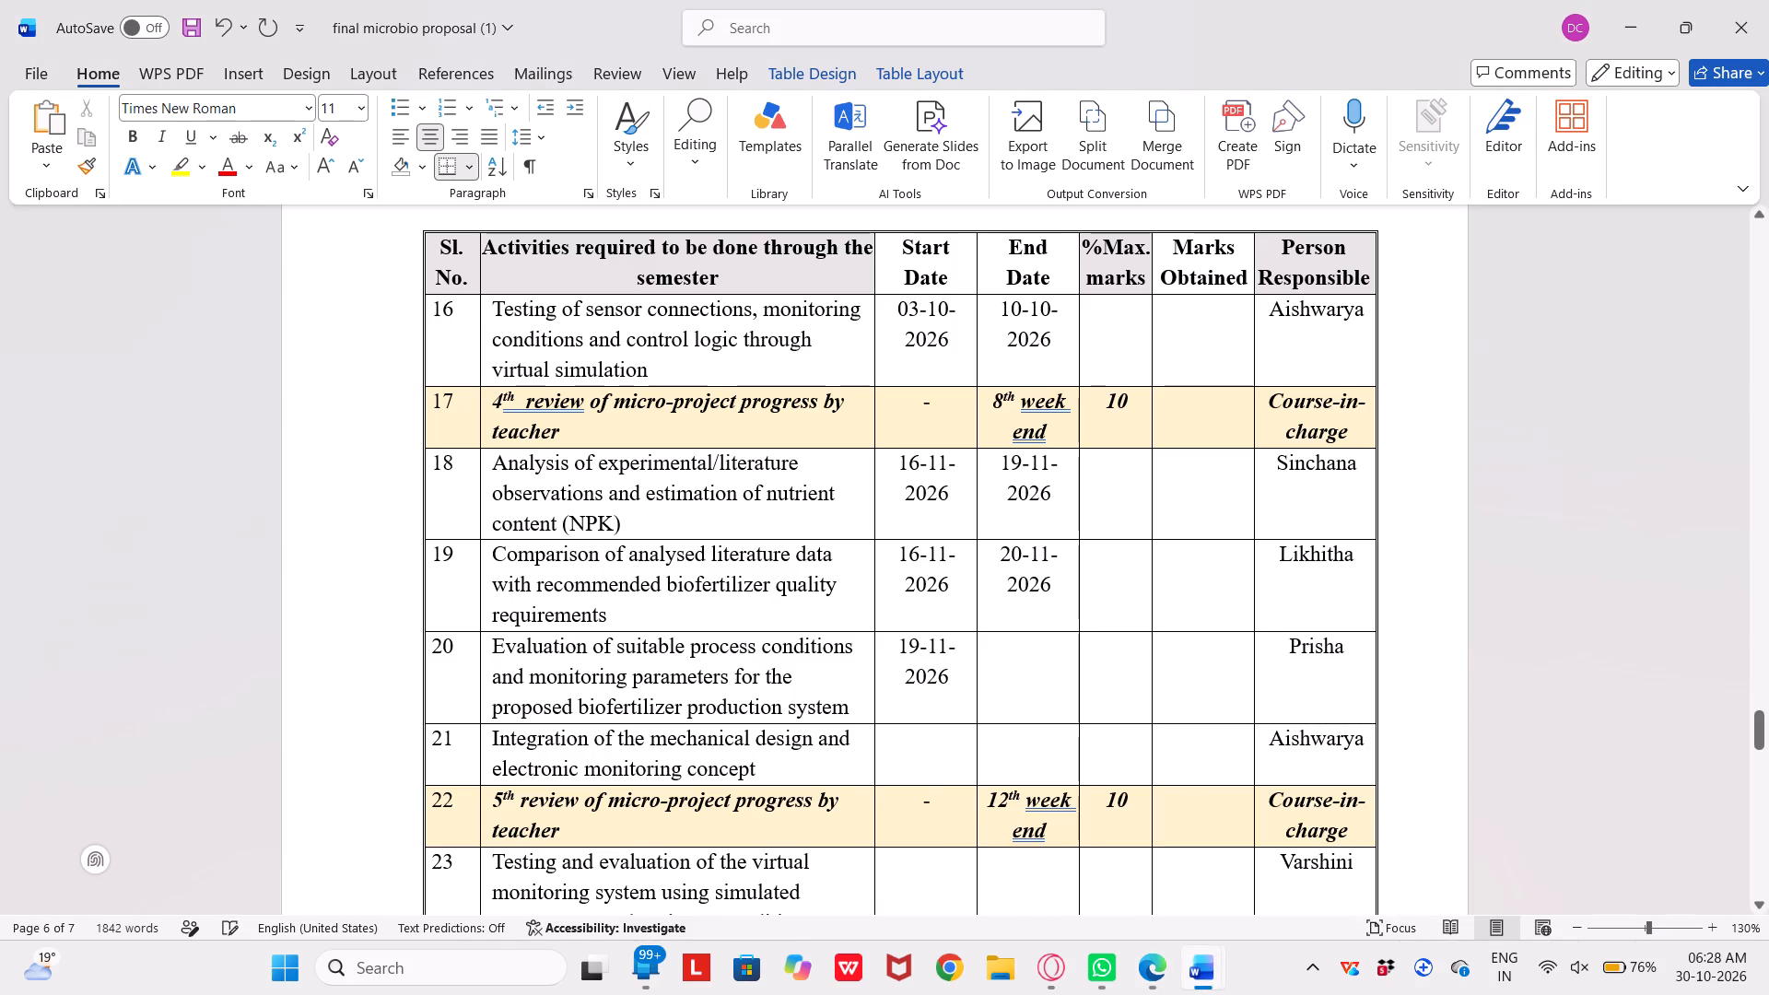
# Copy activity 25's end date, 21-11-2026, from the ChatGPT schedule in Edge into row 20's end-date cell in Word.
pyautogui.click(995, 676)
pyautogui.click(1298, 884)
pyautogui.click(1167, 973)
pyautogui.moveTo(1306, 672); pyautogui.dragTo(1370, 710)
pyautogui.hotkey('ctrl', 'c')
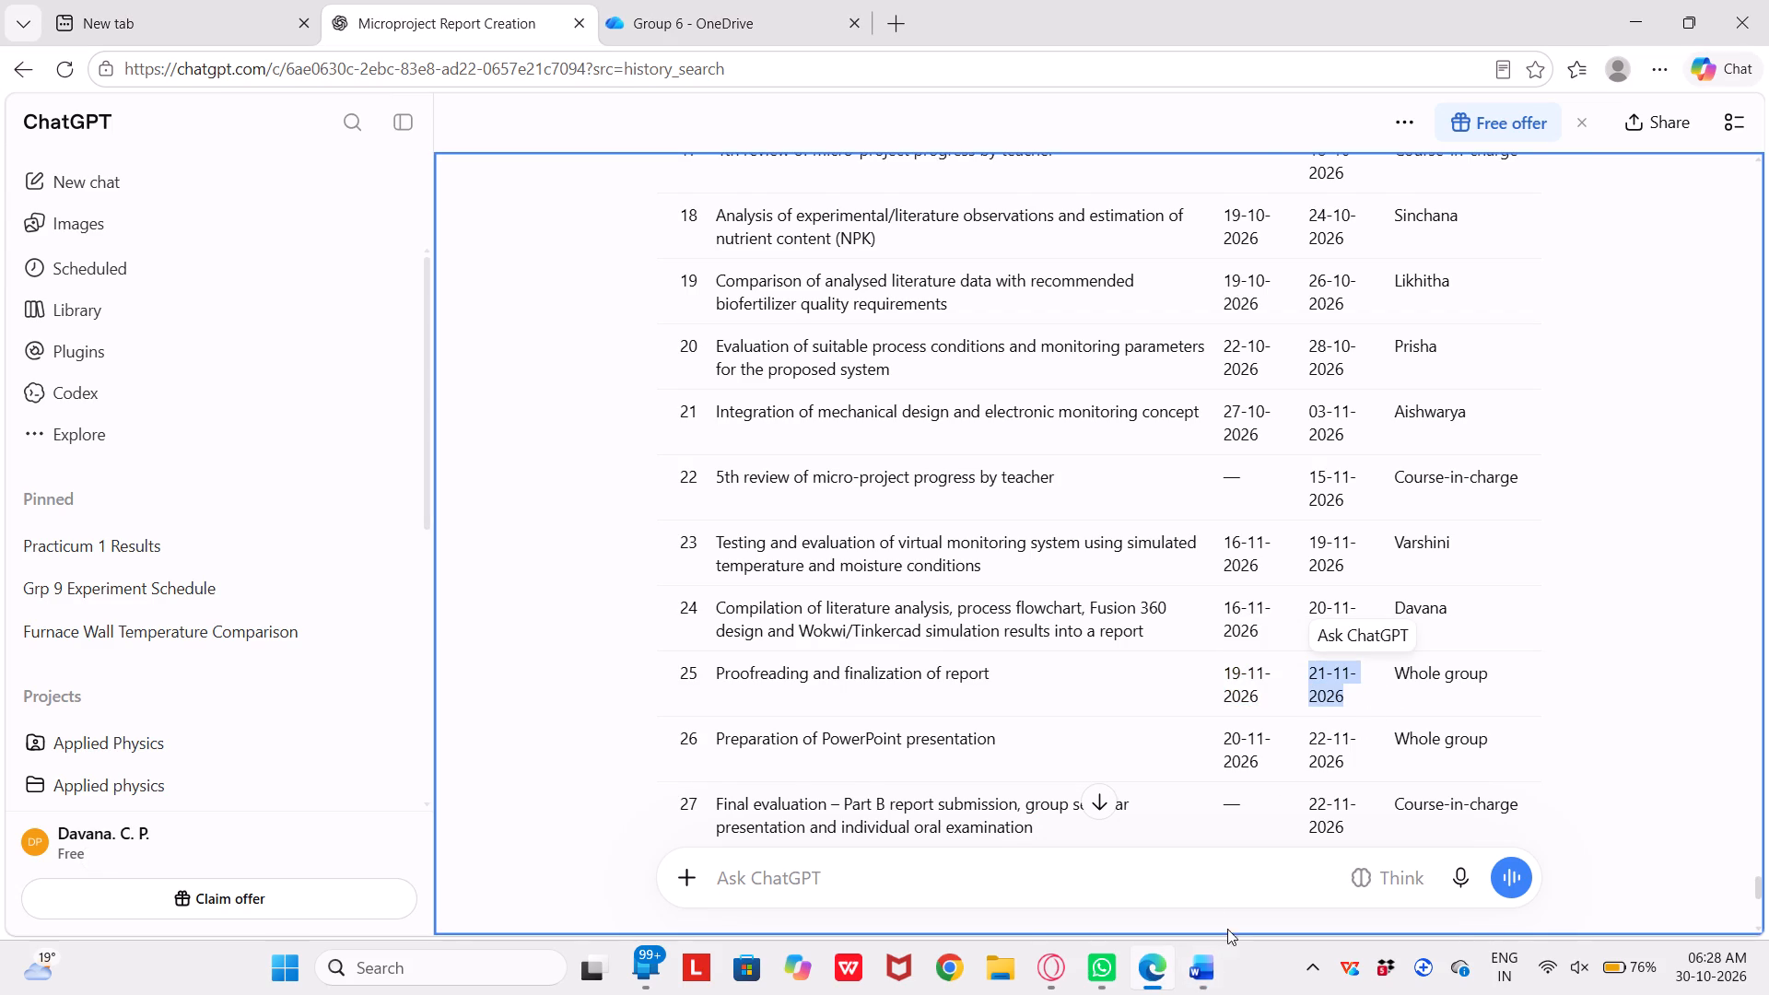
pyautogui.click(1259, 879)
pyautogui.click(1017, 675)
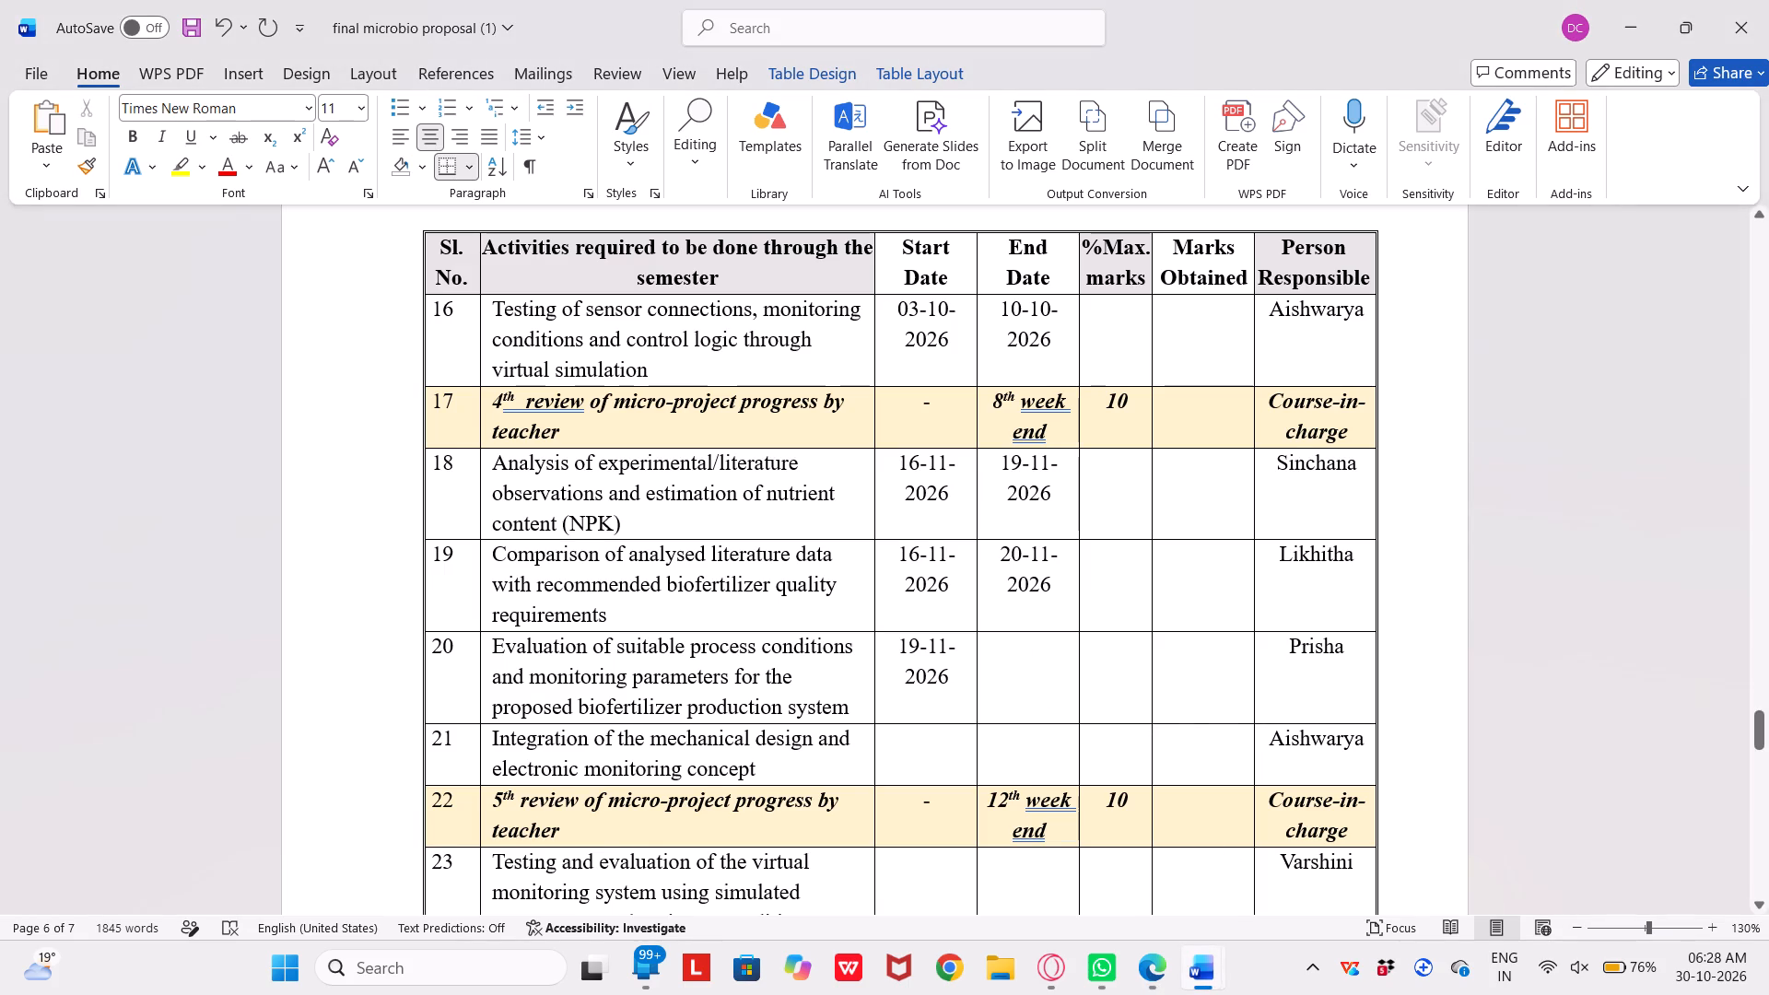
pyautogui.hotkey('ctrl', 'v')
# Copy activity 26's start date, 20-11-2026, from the ChatGPT schedule in Edge into row 21's start-date cell in Word.
pyautogui.keyDown('ctrl'); pyautogui.scroll(-4, 1025, 689); pyautogui.keyUp('ctrl')
pyautogui.scroll(-3, 936, 748)
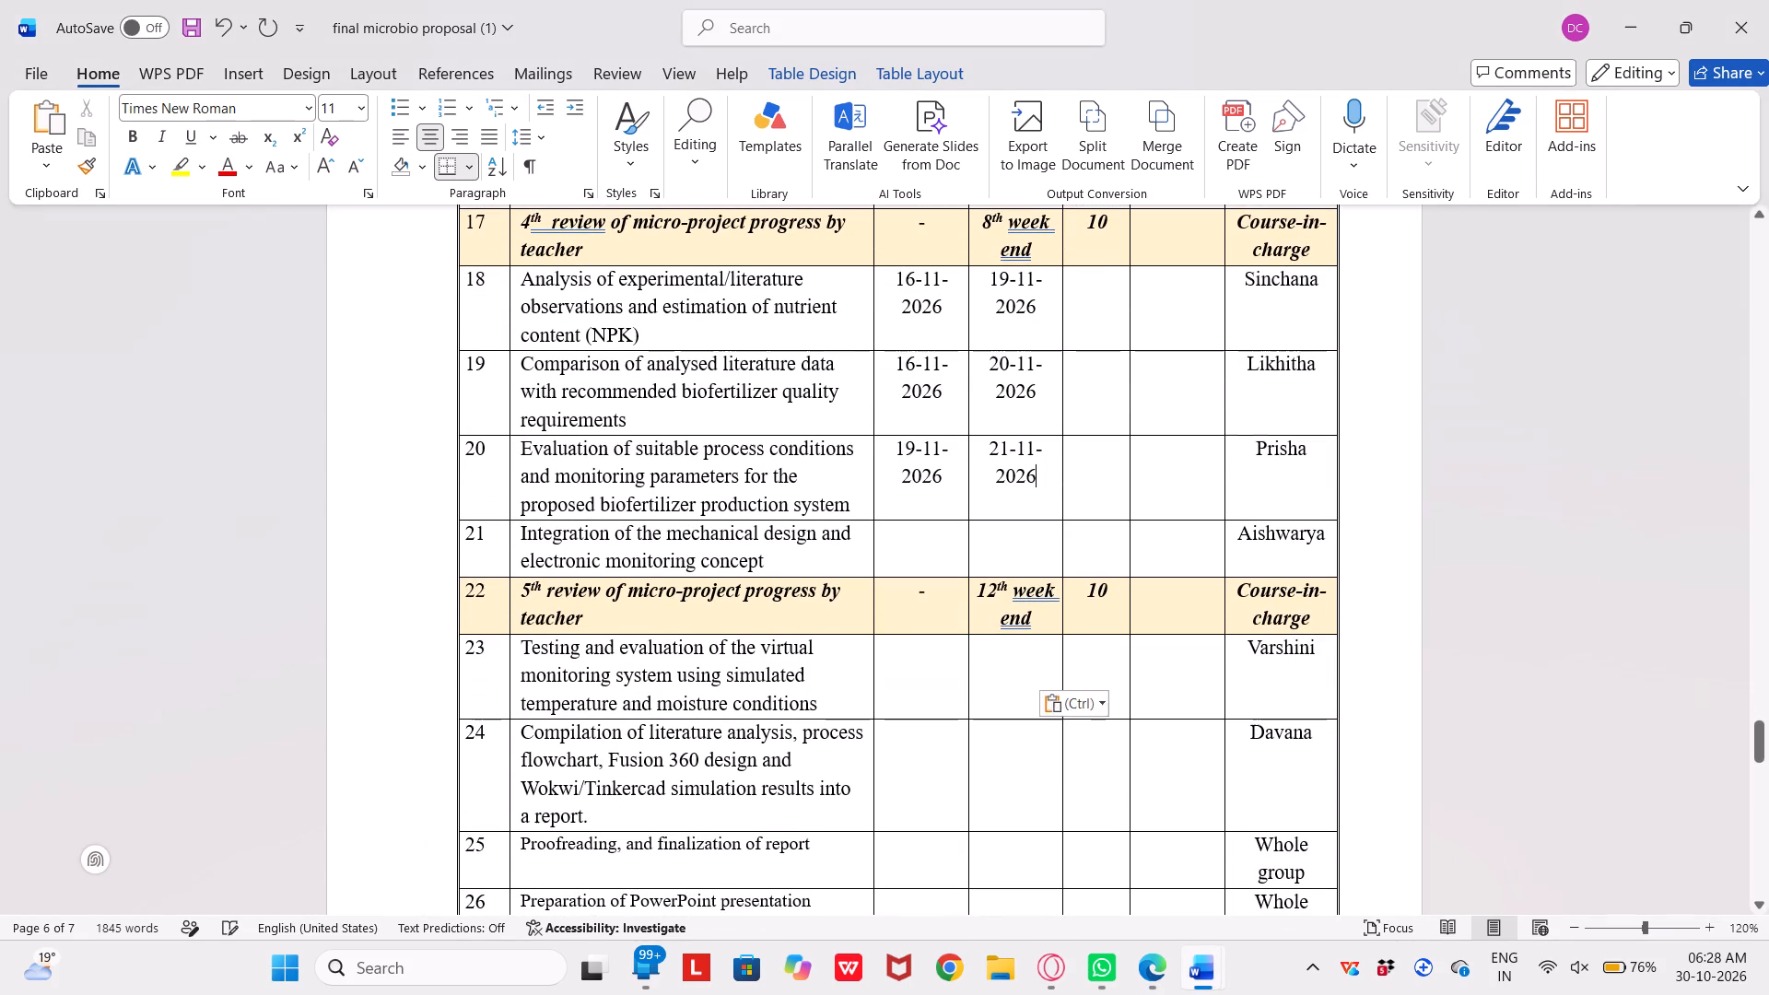
pyautogui.click(926, 556)
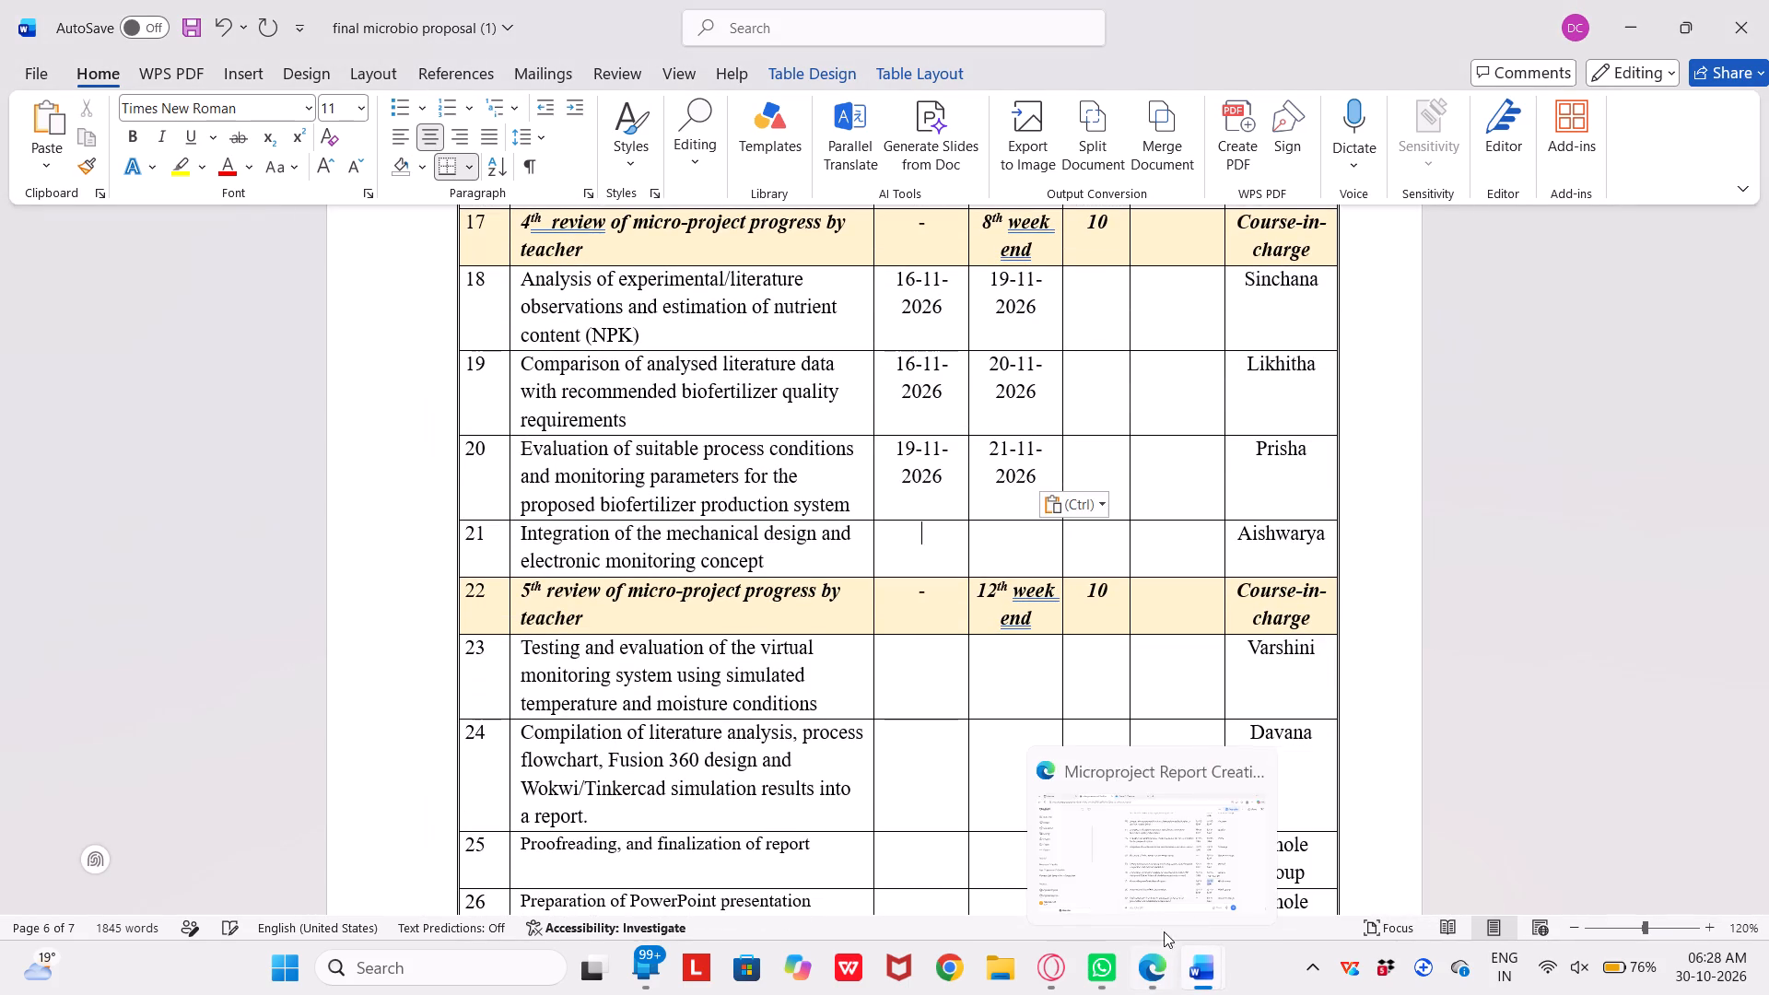
pyautogui.click(1177, 883)
pyautogui.moveTo(1213, 736); pyautogui.dragTo(1258, 754)
pyautogui.hotkey('ctrl', 'c')
pyautogui.keyDown('ctrl'); pyautogui.moveTo(1272, 744); pyautogui.dragTo(1325, 750); pyautogui.keyUp('ctrl')
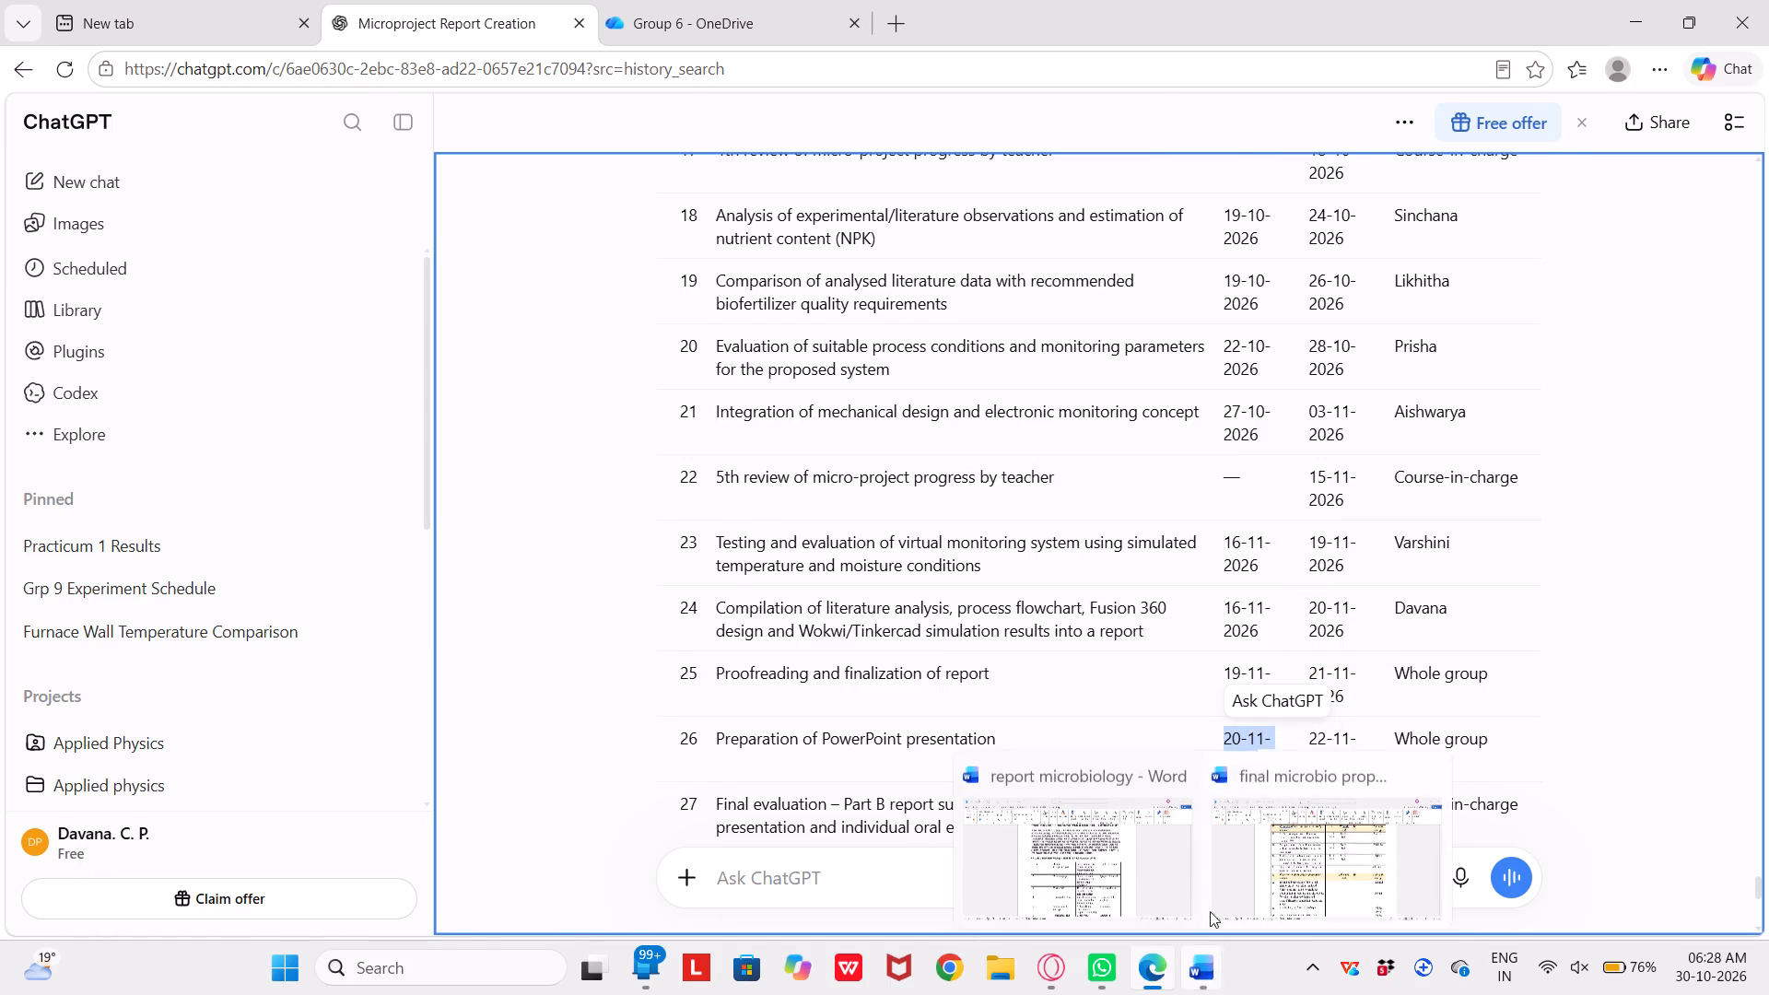
pyautogui.click(1233, 860)
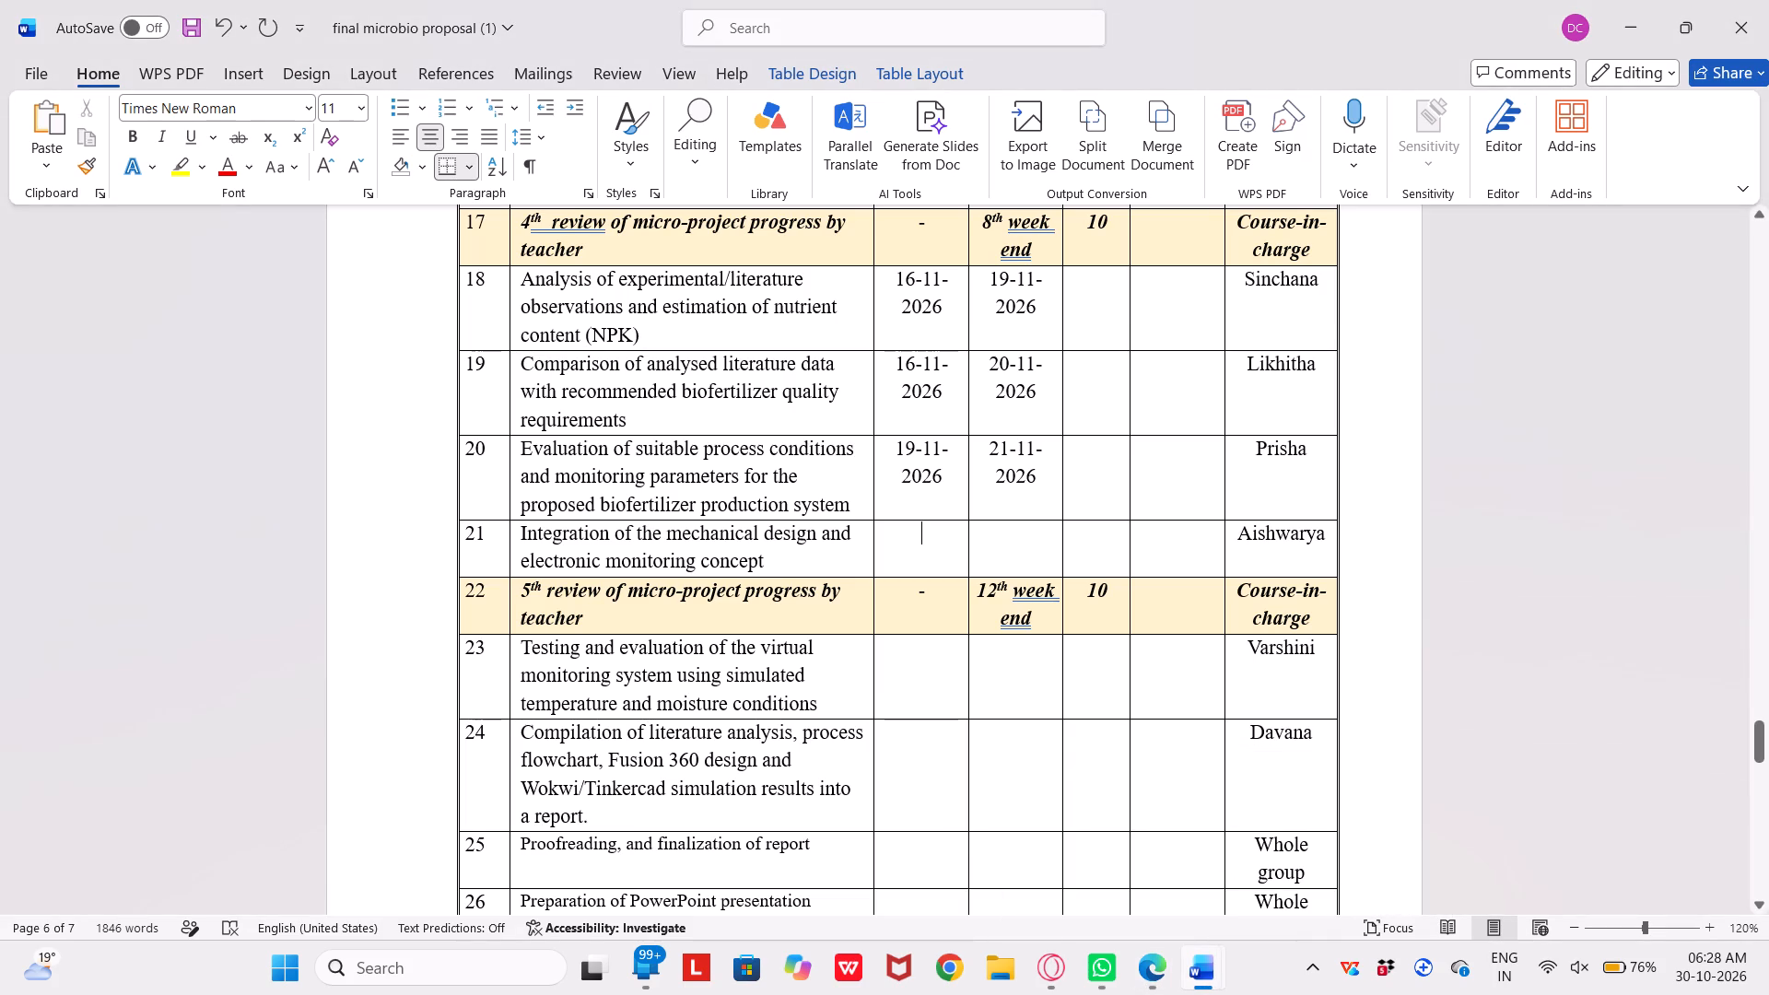
pyautogui.hotkey('ctrl', 'v')
# Copy activity 26's end date, 22-11-2026, from the ChatGPT schedule in Edge into row 21's end-date cell in Word.
pyautogui.click(986, 552)
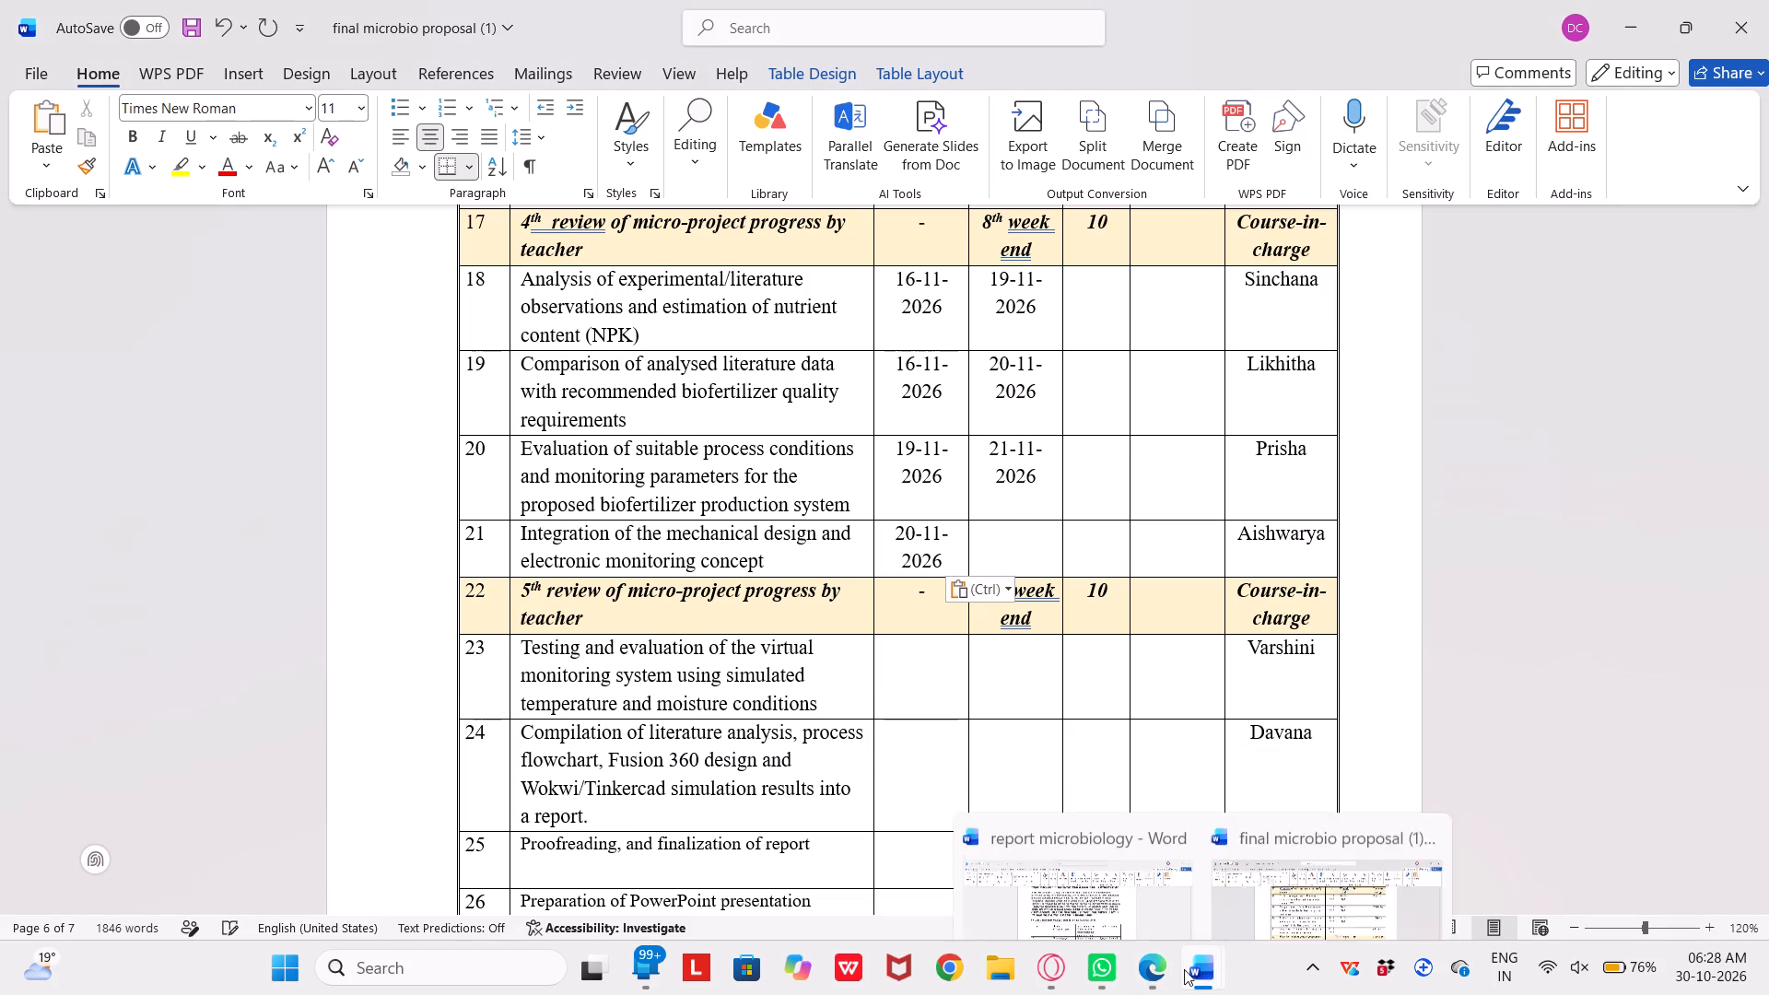
pyautogui.click(1229, 895)
pyautogui.moveTo(1304, 727); pyautogui.dragTo(1370, 754)
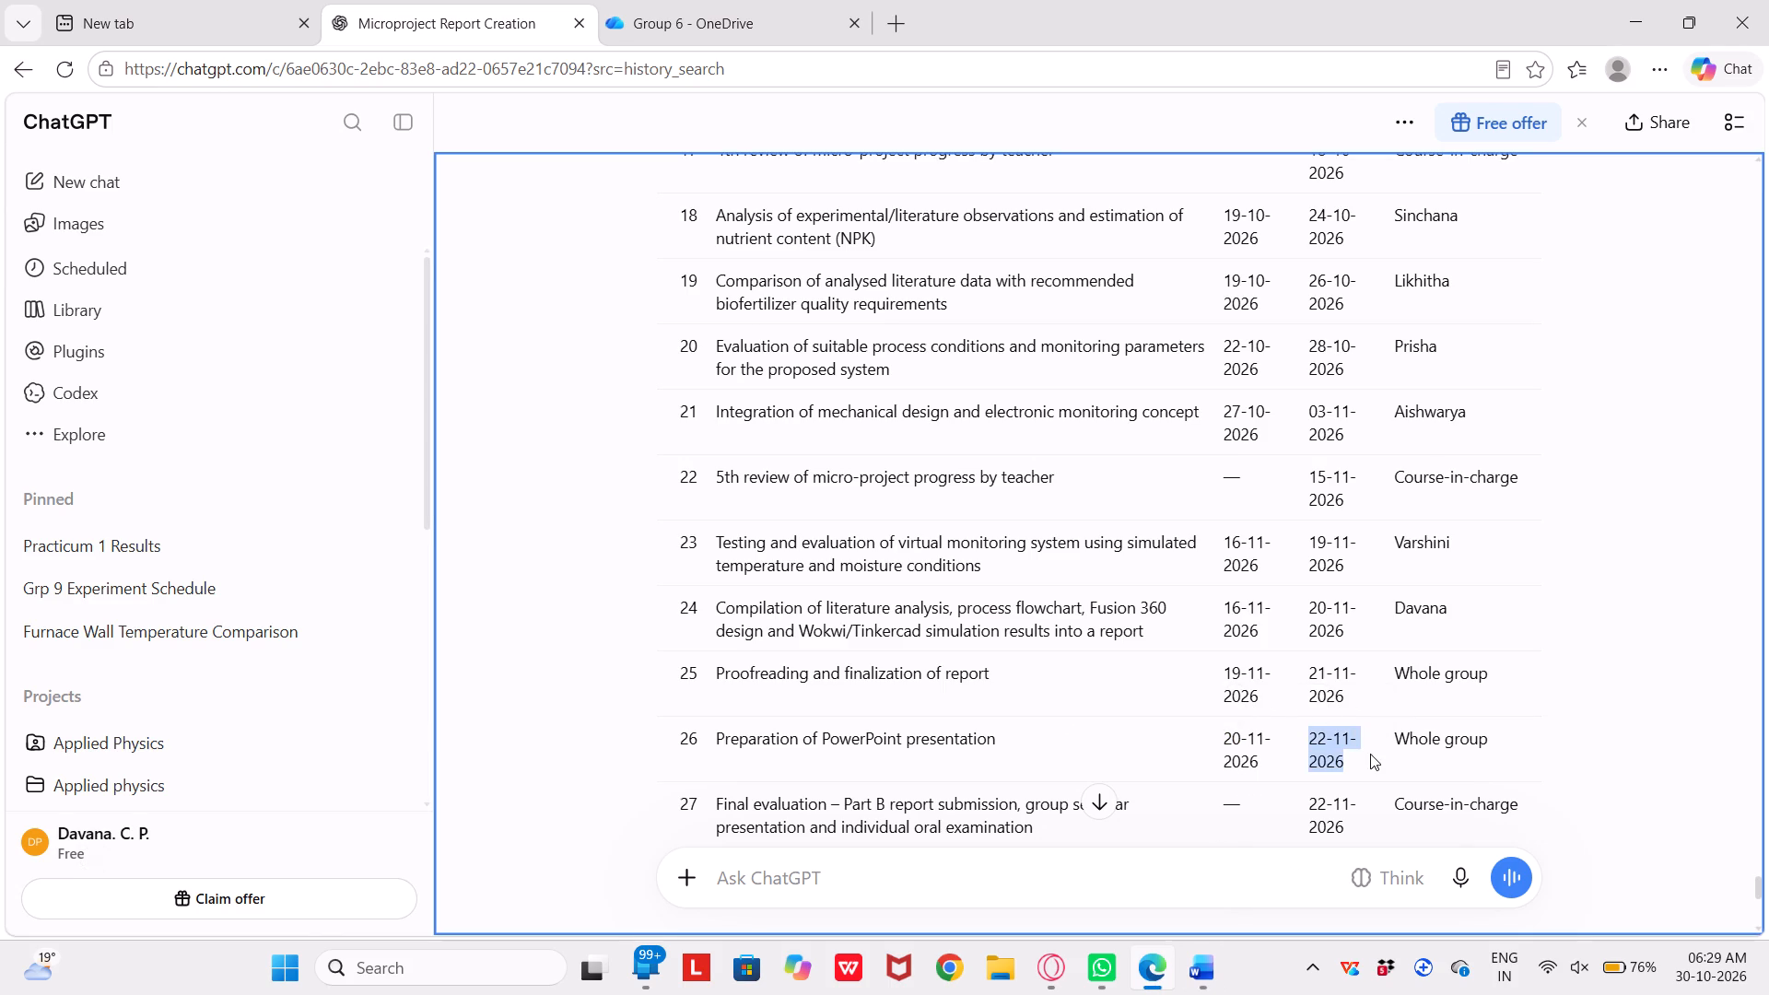
pyautogui.moveTo(1370, 754); pyautogui.dragTo(1371, 754)
pyautogui.hotkey('ctrl', 'c')
pyautogui.scroll(-3, 1338, 748)
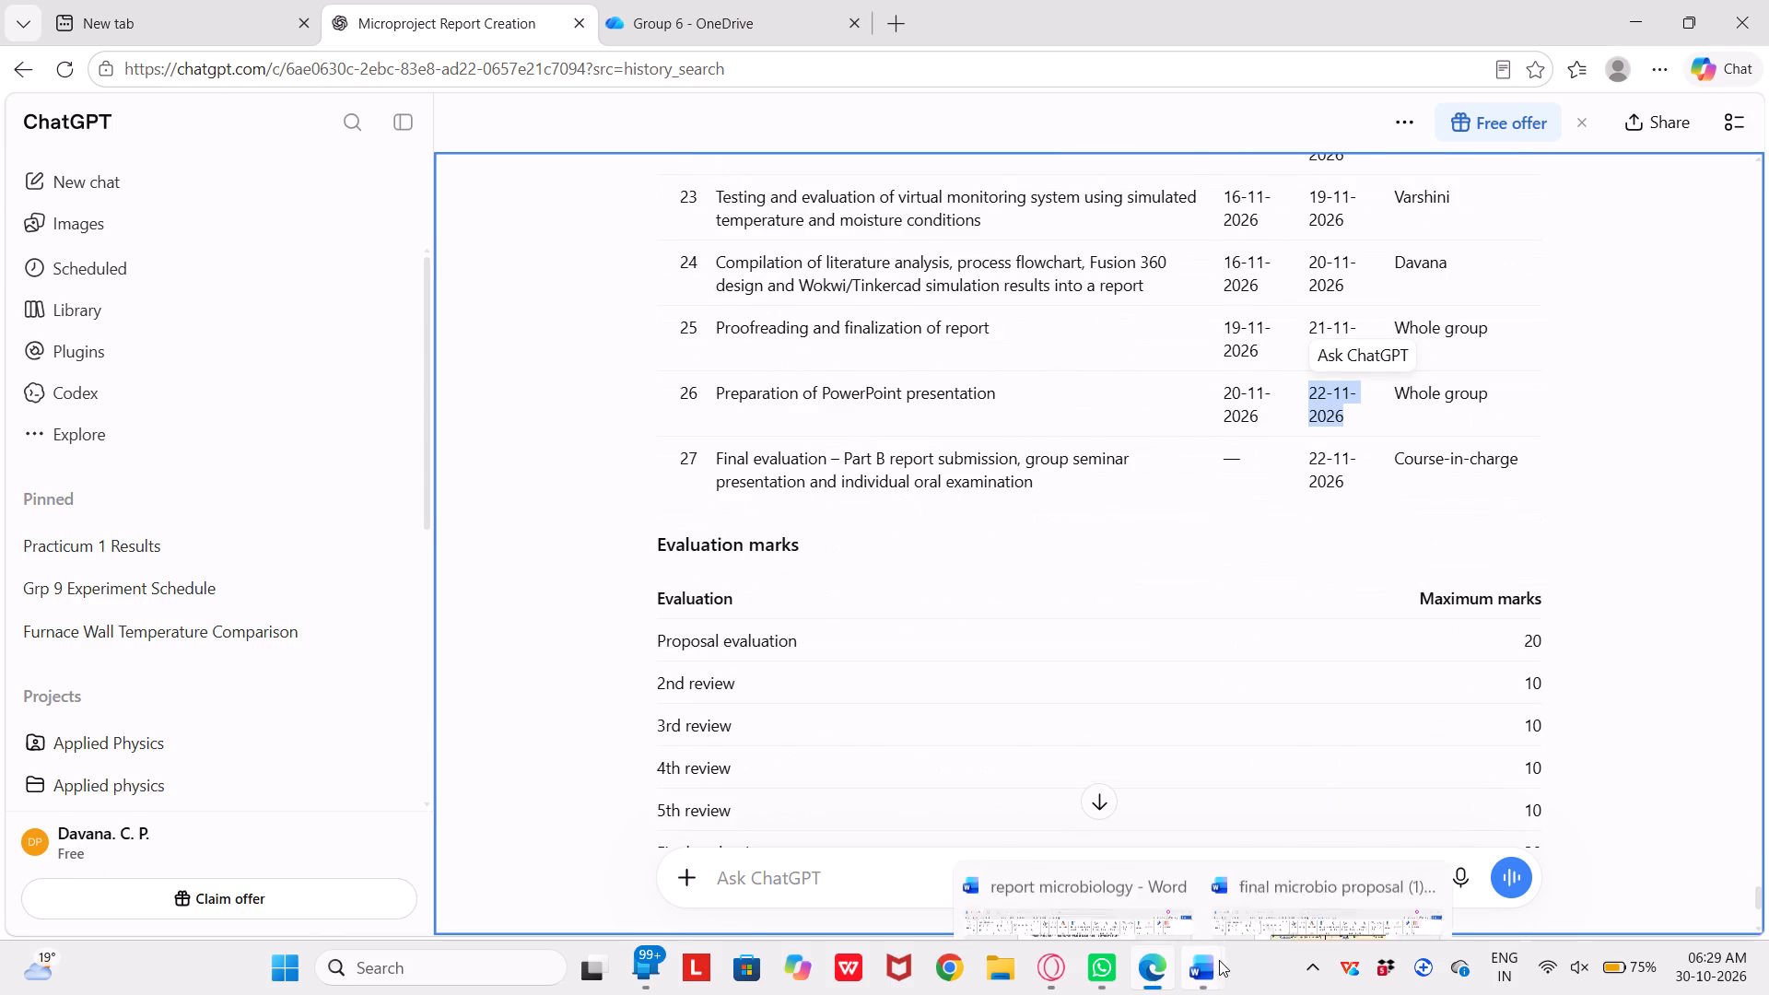
pyautogui.click(1213, 959)
pyautogui.click(1254, 834)
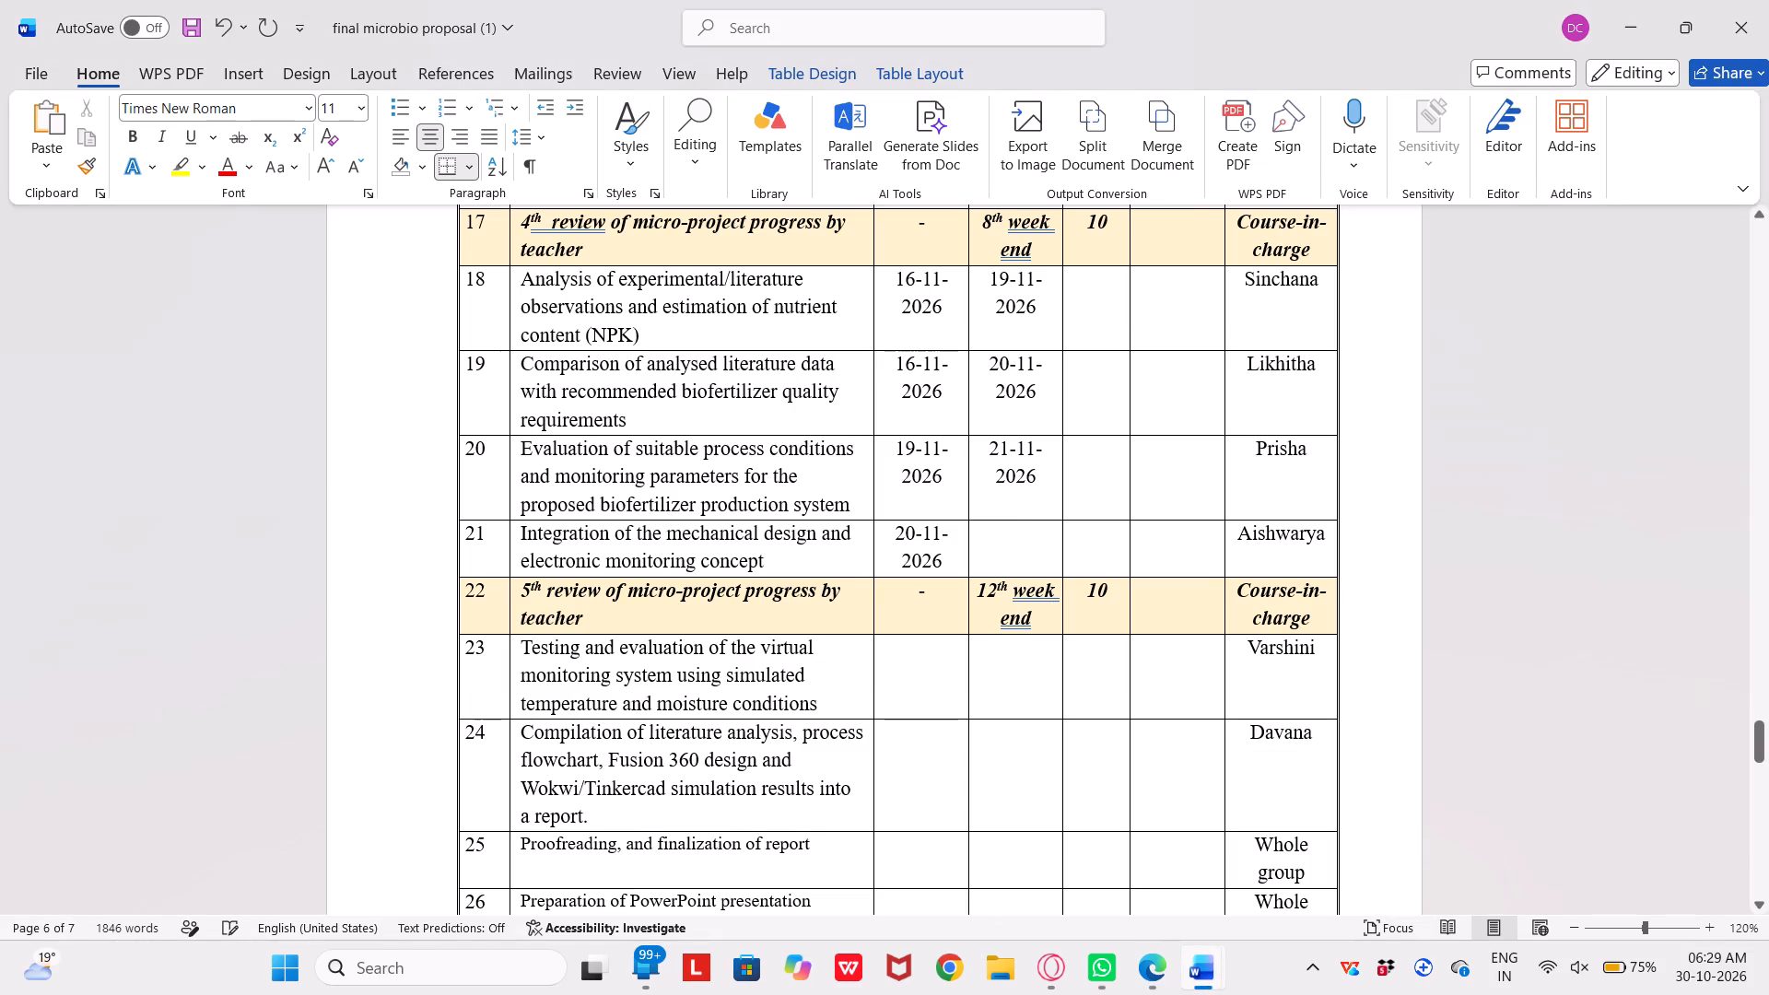
pyautogui.hotkey('ctrl', 'v')
# Paste the copied date 22-11-2026 into both the start-date and end-date cells of row 23.
pyautogui.click(947, 664)
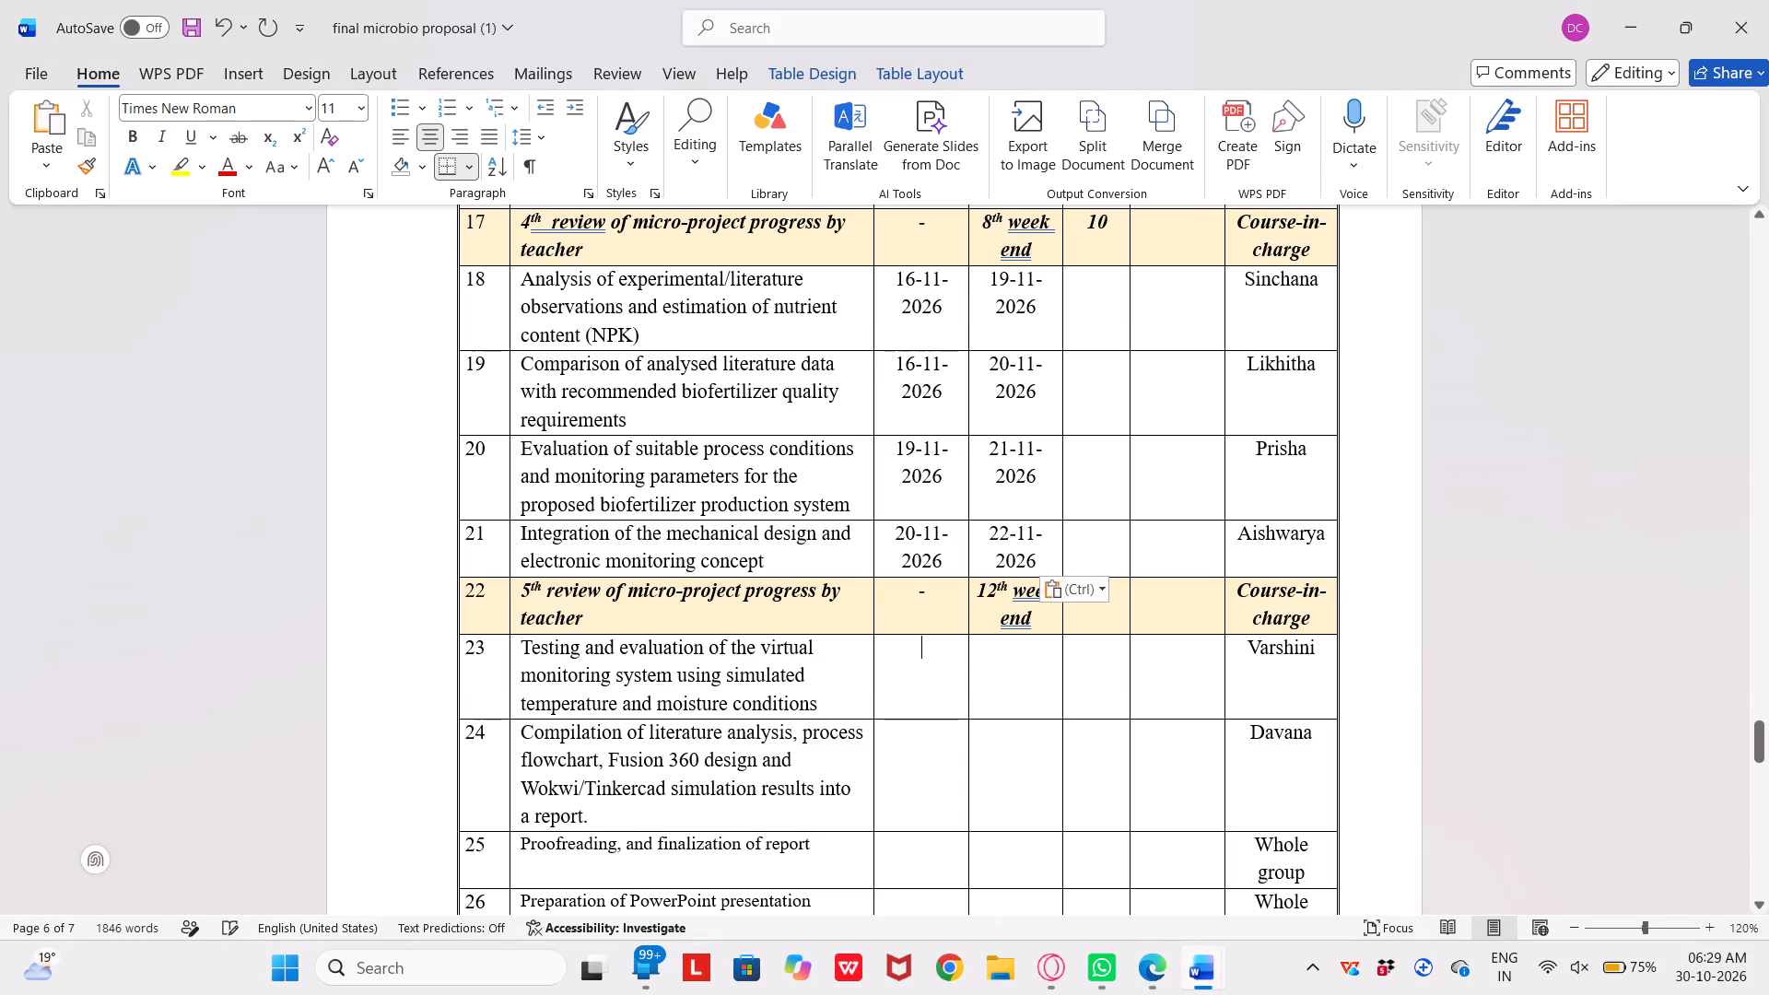
pyautogui.hotkey('ctrl', 'c')
pyautogui.hotkey('ctrl', 'v')
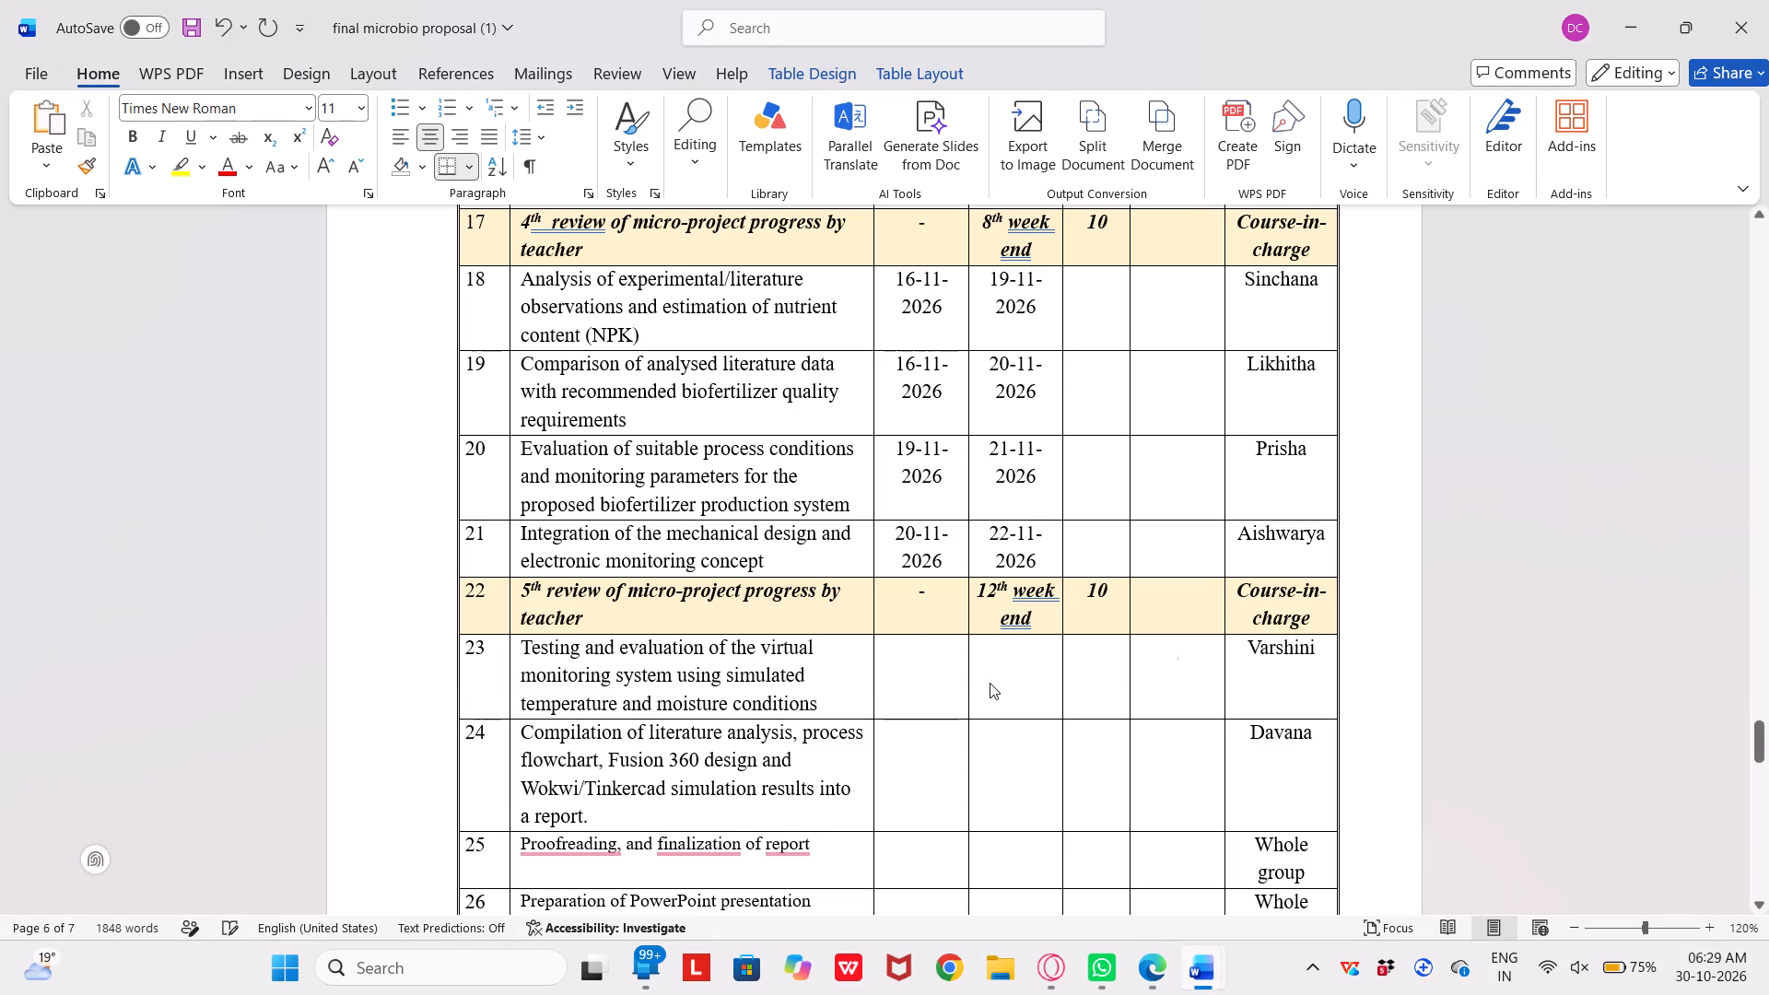
pyautogui.keyDown('ctrl'); pyautogui.tripleClick(990, 683); pyautogui.keyUp('ctrl')
pyautogui.hotkey('ctrl', 'v')
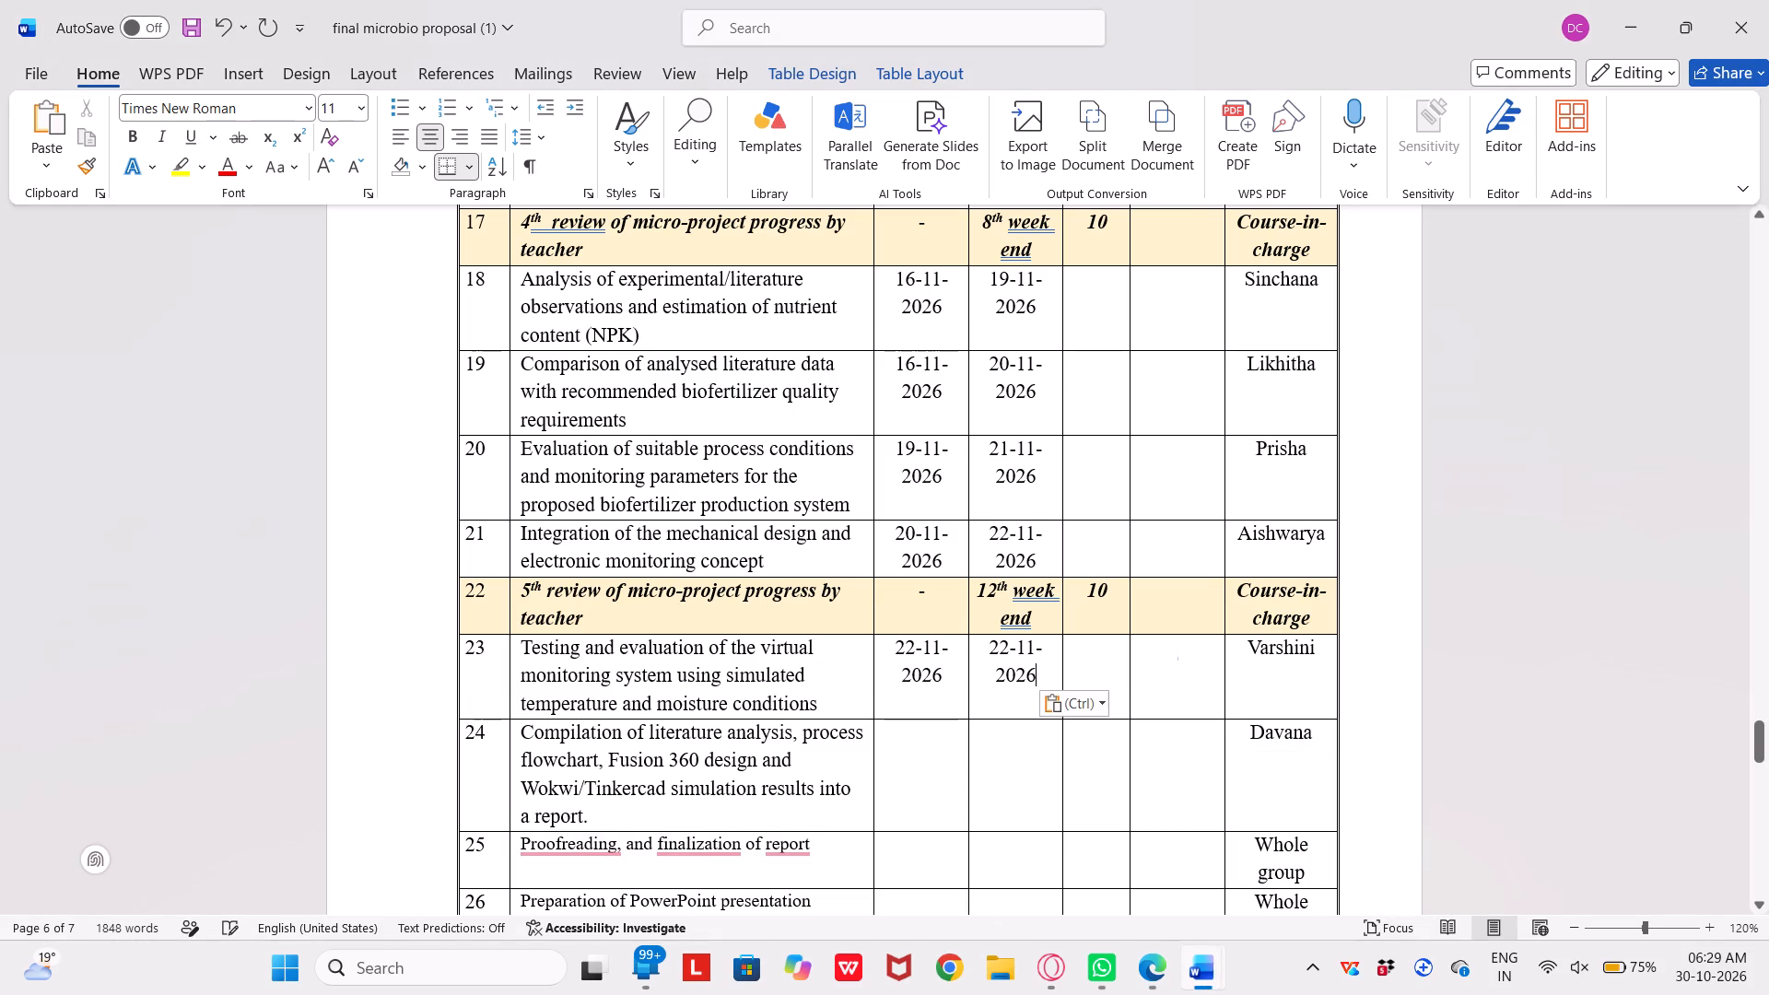
# Paste the copied date 22-11-2026 into both the start-date and end-date cells of row 24.
pyautogui.click(920, 767)
pyautogui.hotkey('ctrl', 'v')
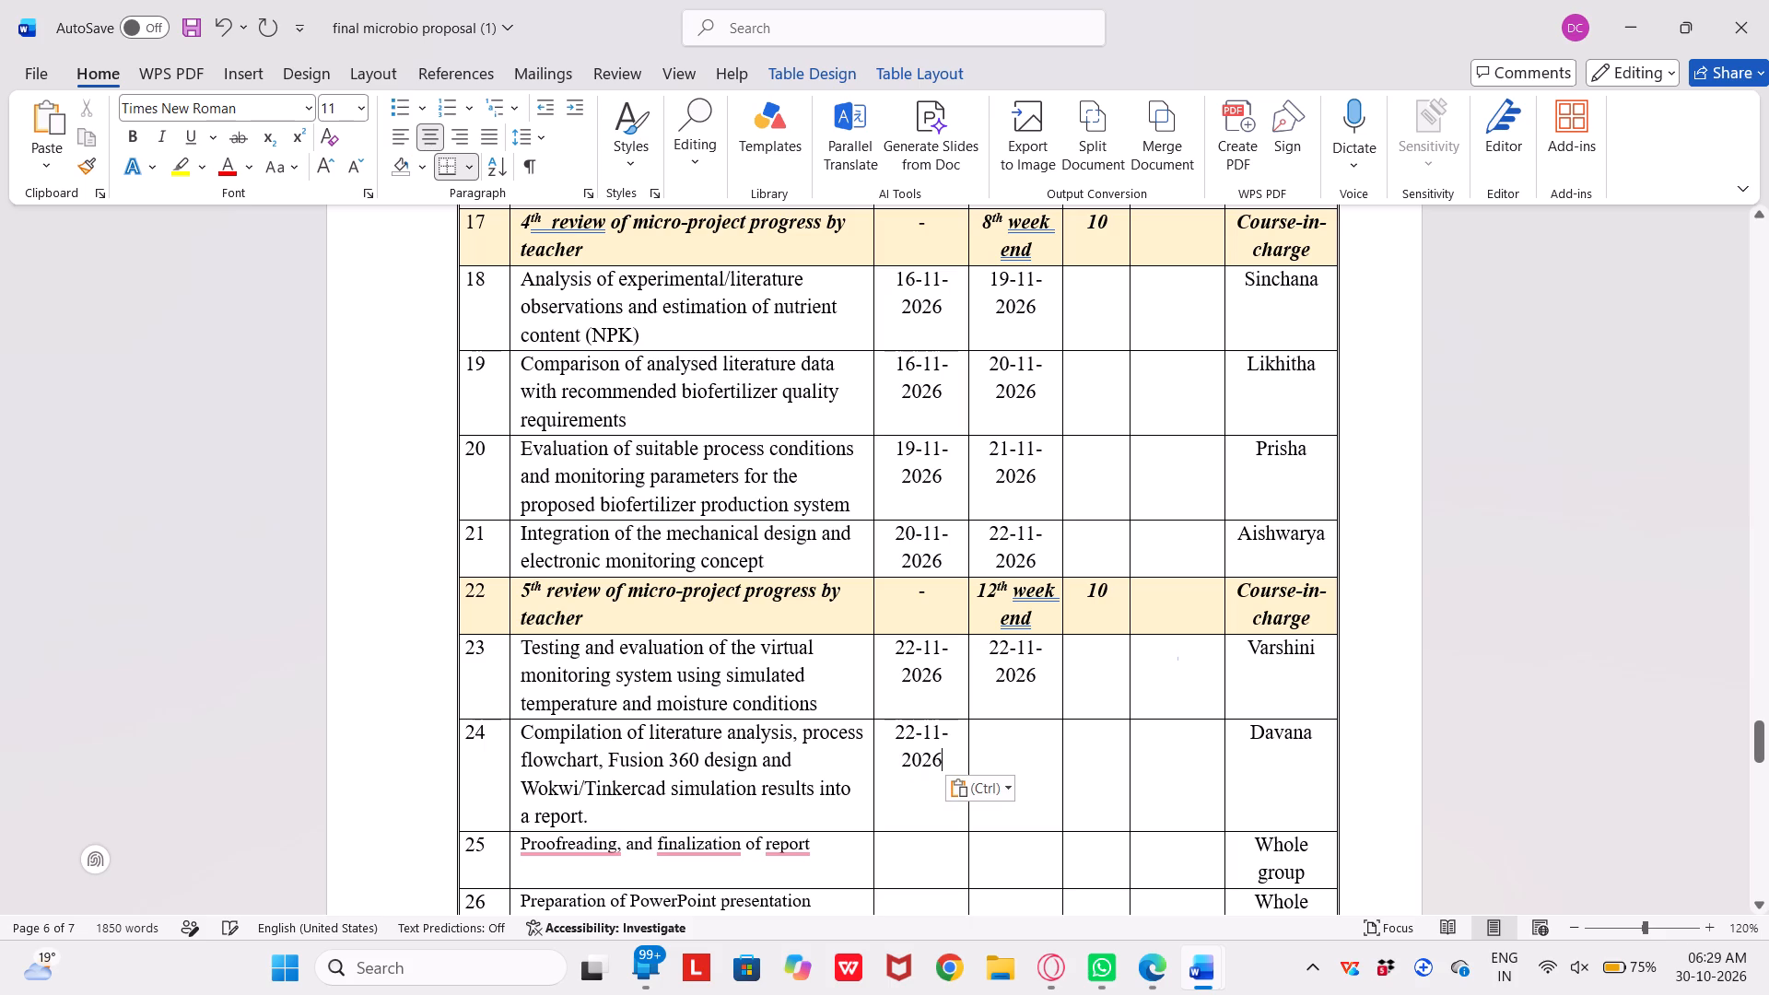
pyautogui.press('Right')
pyautogui.hotkey('ctrl', 'v')
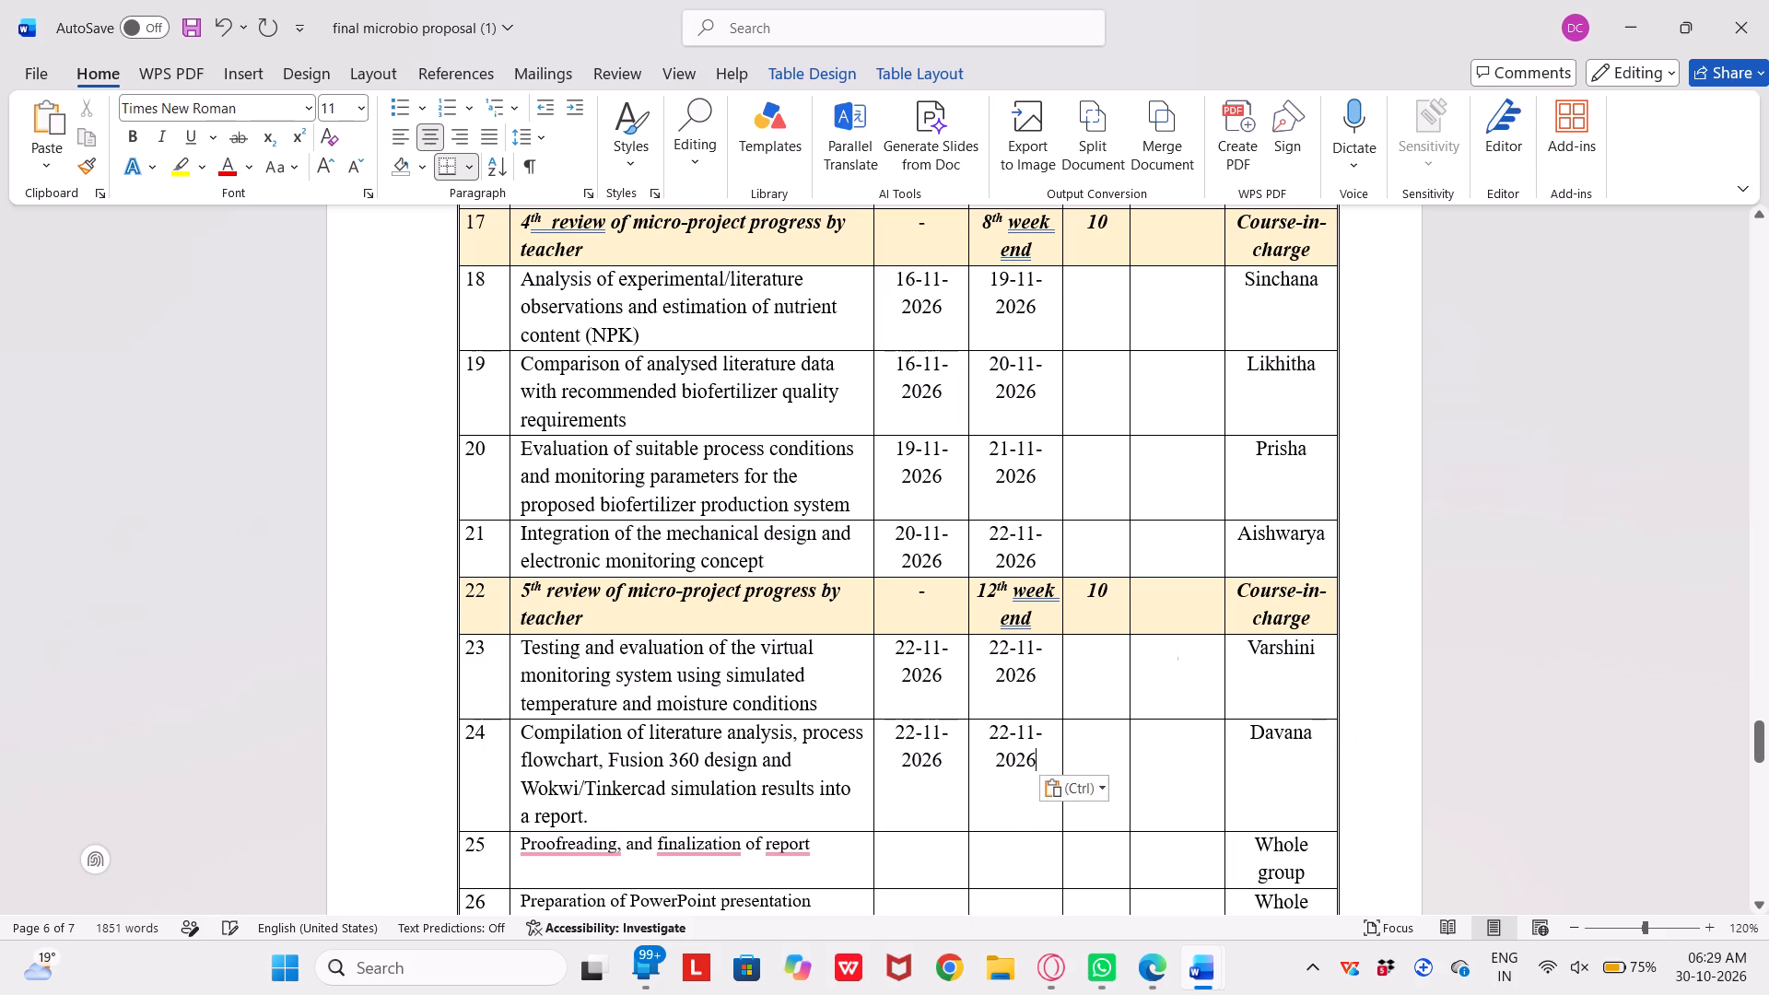
# Paste the copied date 22-11-2026 into the end-date and start-date cells of row 25, the report proofreading activity.
pyautogui.press('Down')
pyautogui.hotkey('ctrl', 'v')
pyautogui.press('Left')
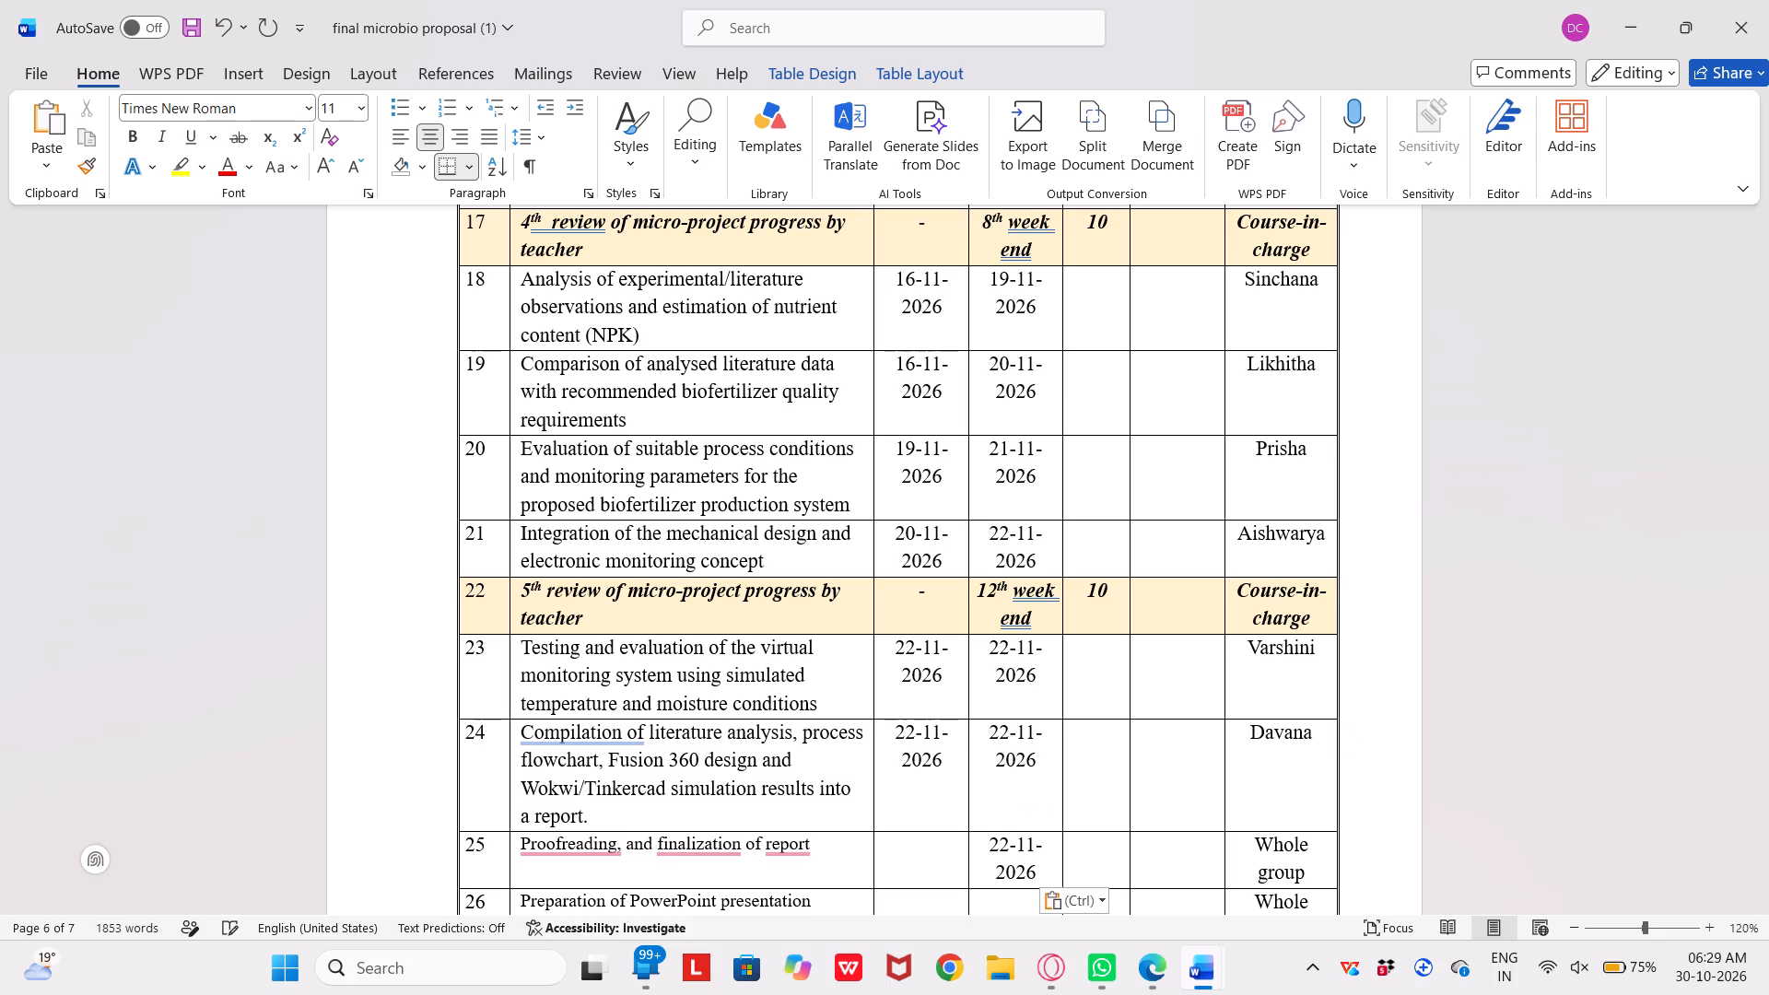
pyautogui.press('Left')
pyautogui.press('Left')
pyautogui.press('Left')
pyautogui.press('Left')
pyautogui.press('Left')
pyautogui.press('Left')
pyautogui.press('Left')
pyautogui.press('Left')
pyautogui.press('Left')
pyautogui.press('Left')
pyautogui.hotkey('ctrl', 'v')
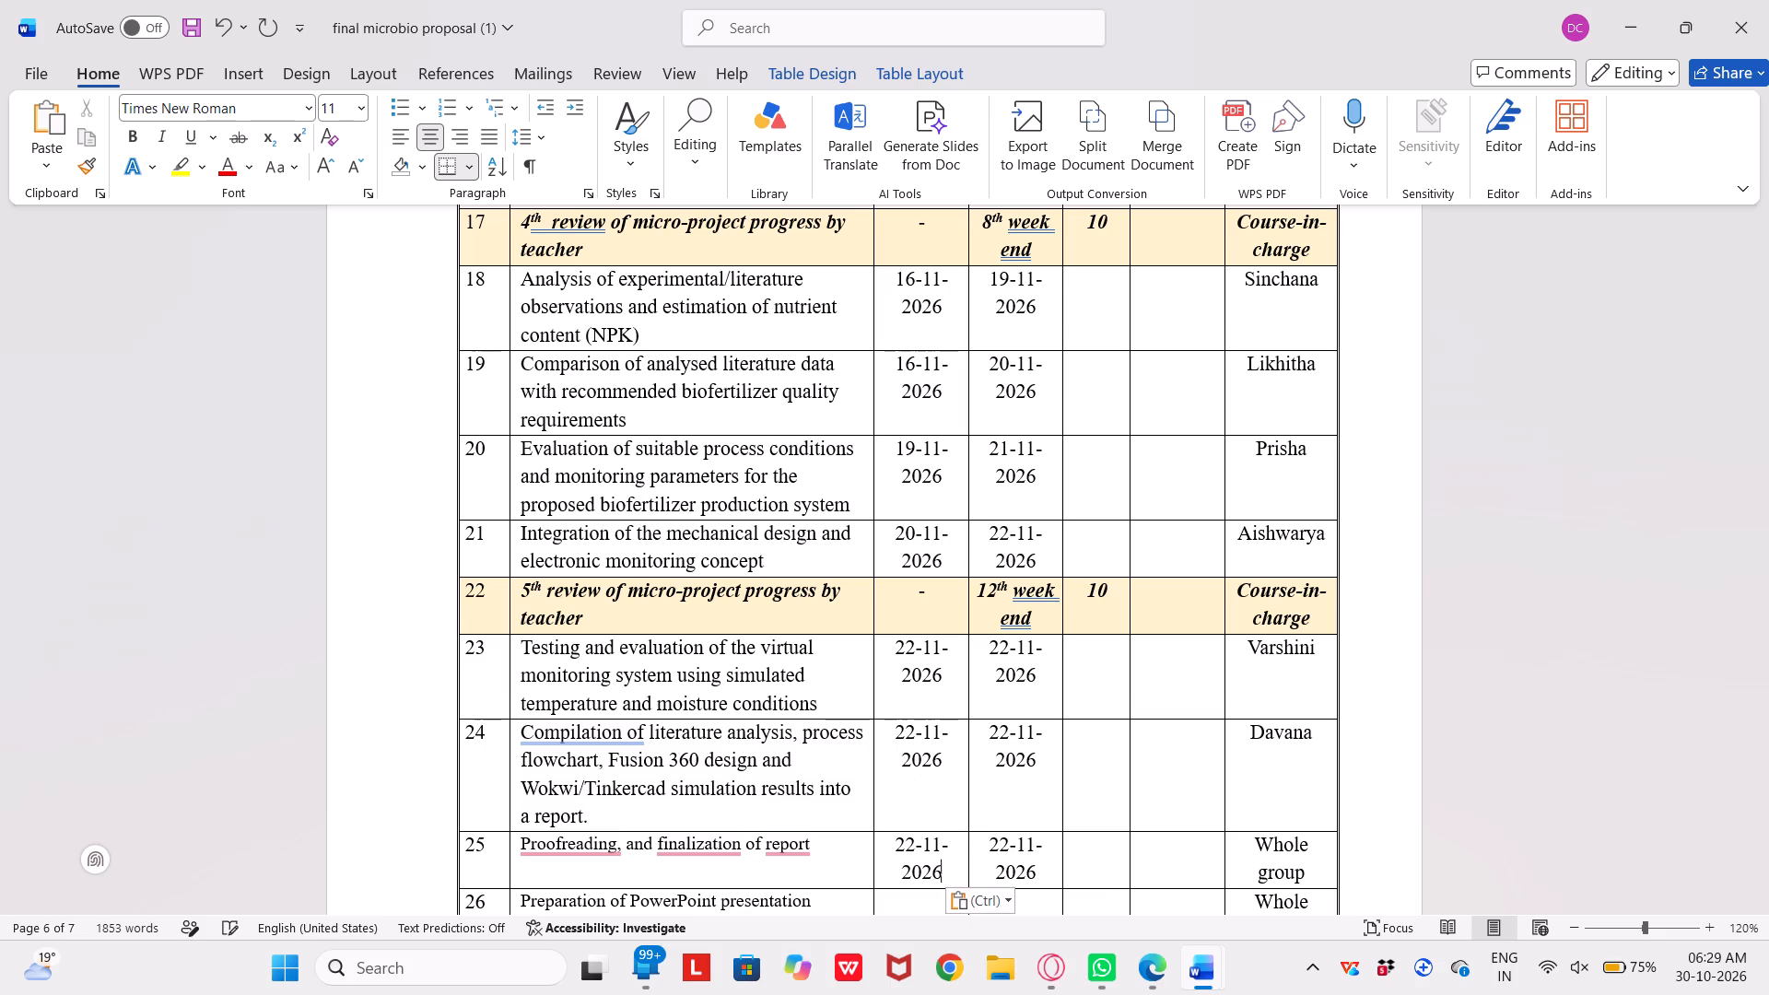
# Paste the copied date 22-11-2026 into the start-date and end-date cells of row 26, the PowerPoint preparation activity.
pyautogui.press('Down')
pyautogui.hotkey('ctrl', 'v')
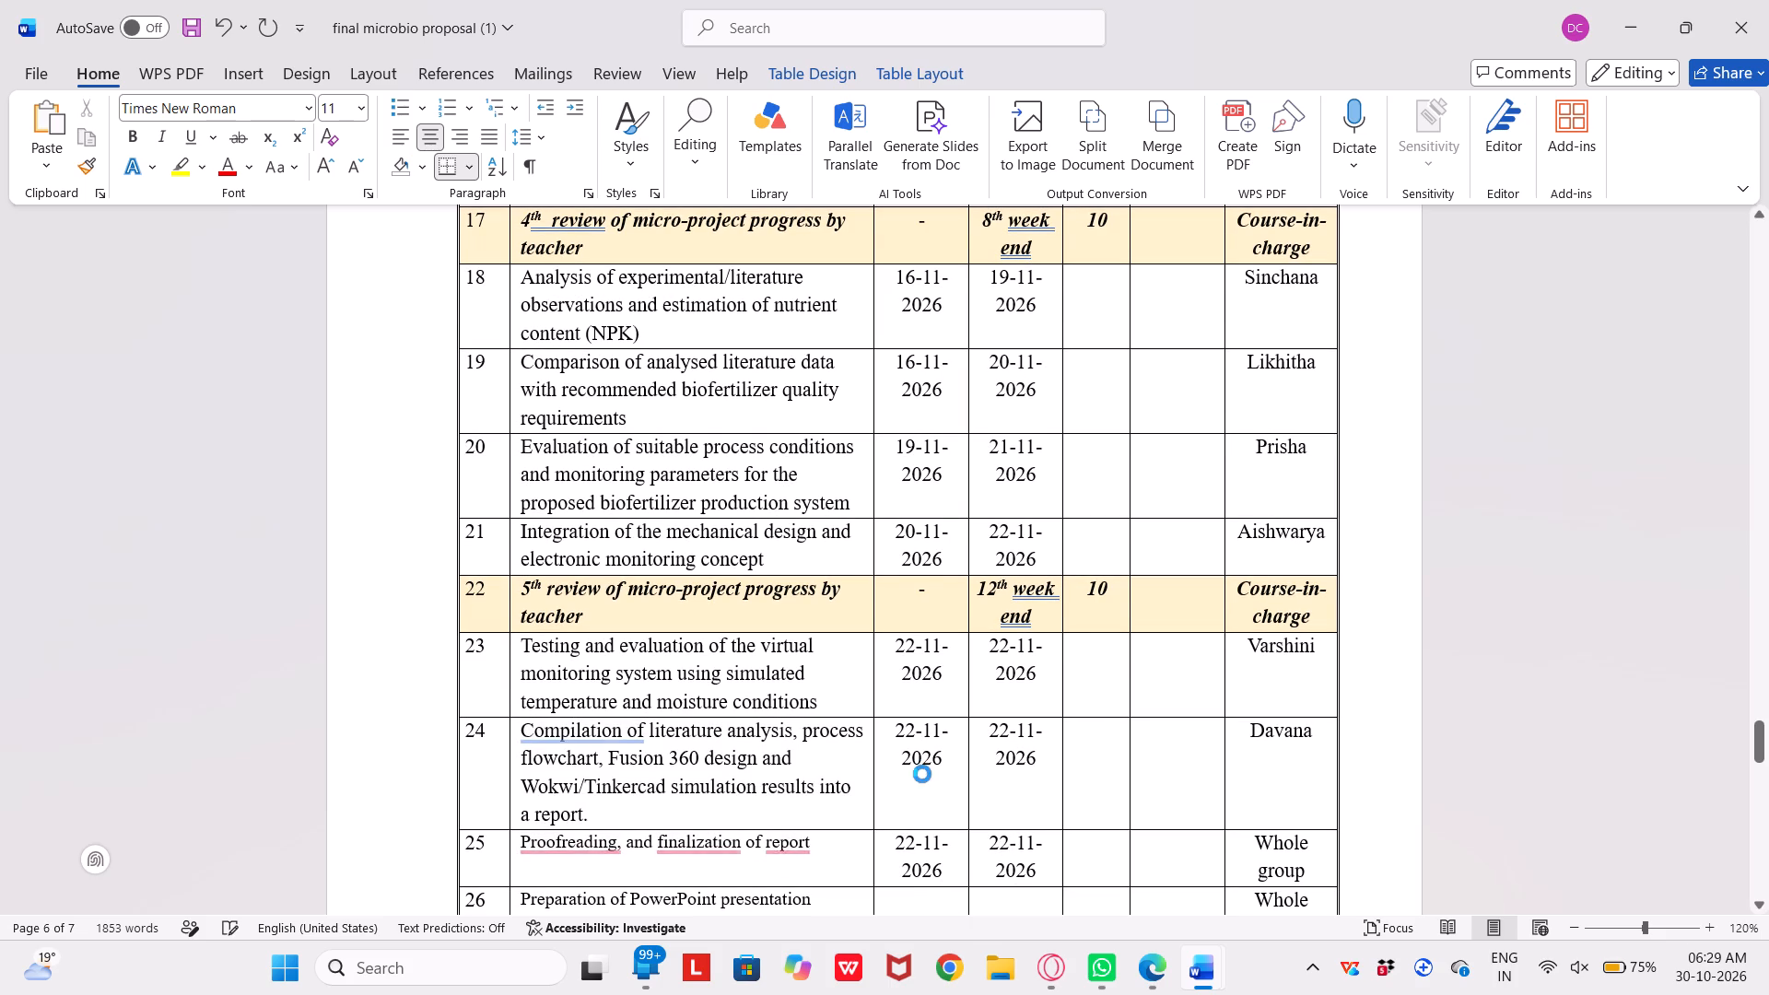
pyautogui.press('Right')
pyautogui.hotkey('ctrl', 'v')
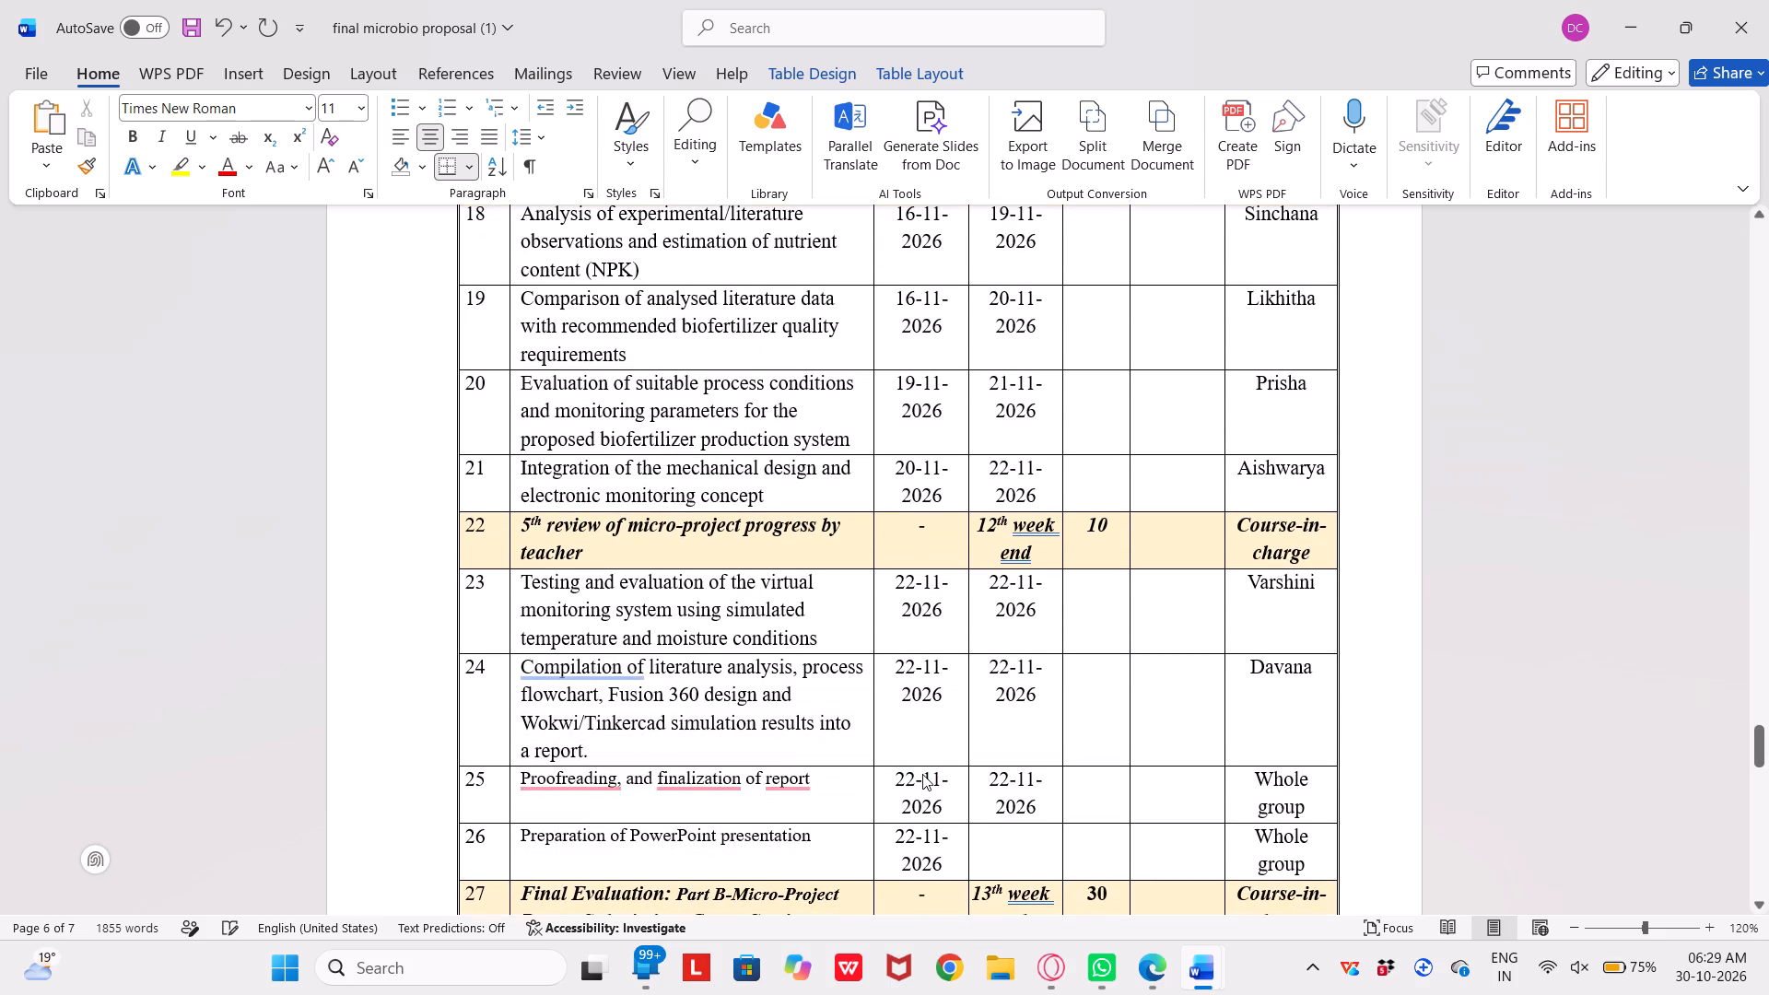
# Set the font size of the Start Date column entries from row 5 through row 26 to 8.
pyautogui.scroll(-3, 922, 774)
pyautogui.scroll(1, 922, 774)
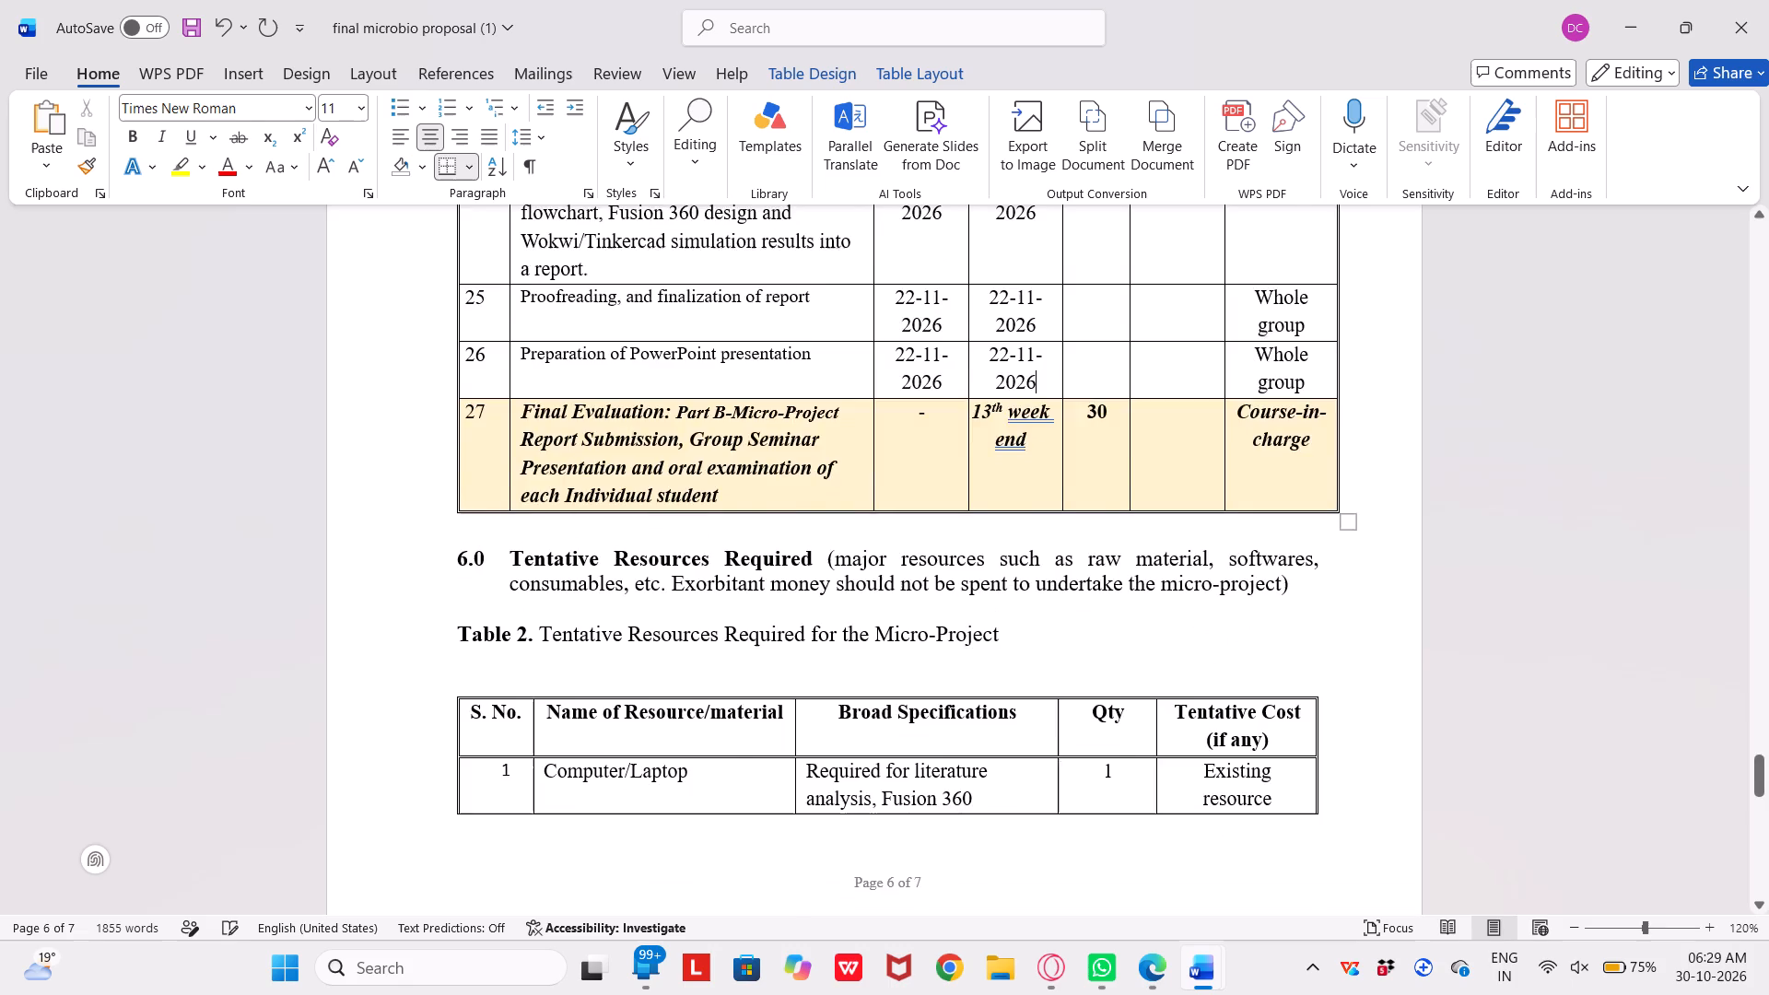
pyautogui.scroll(1, 922, 774)
pyautogui.scroll(18, 878, 704)
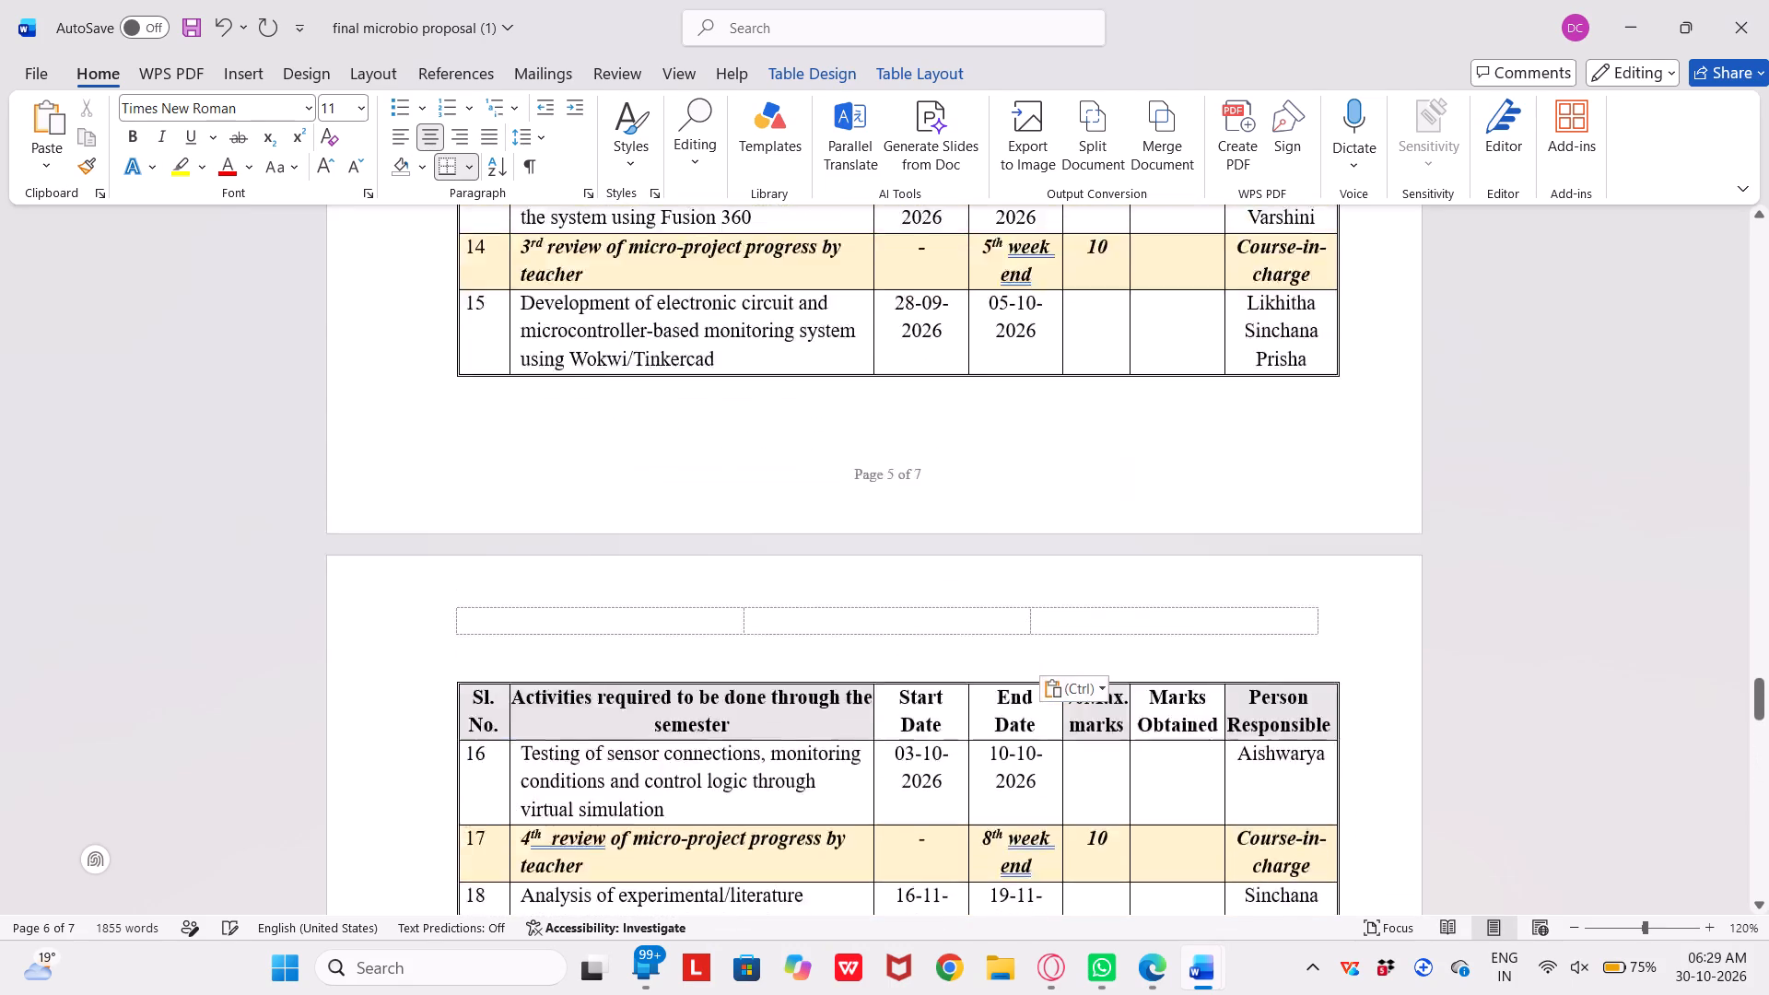
pyautogui.scroll(15, 874, 705)
pyautogui.scroll(-4, 886, 703)
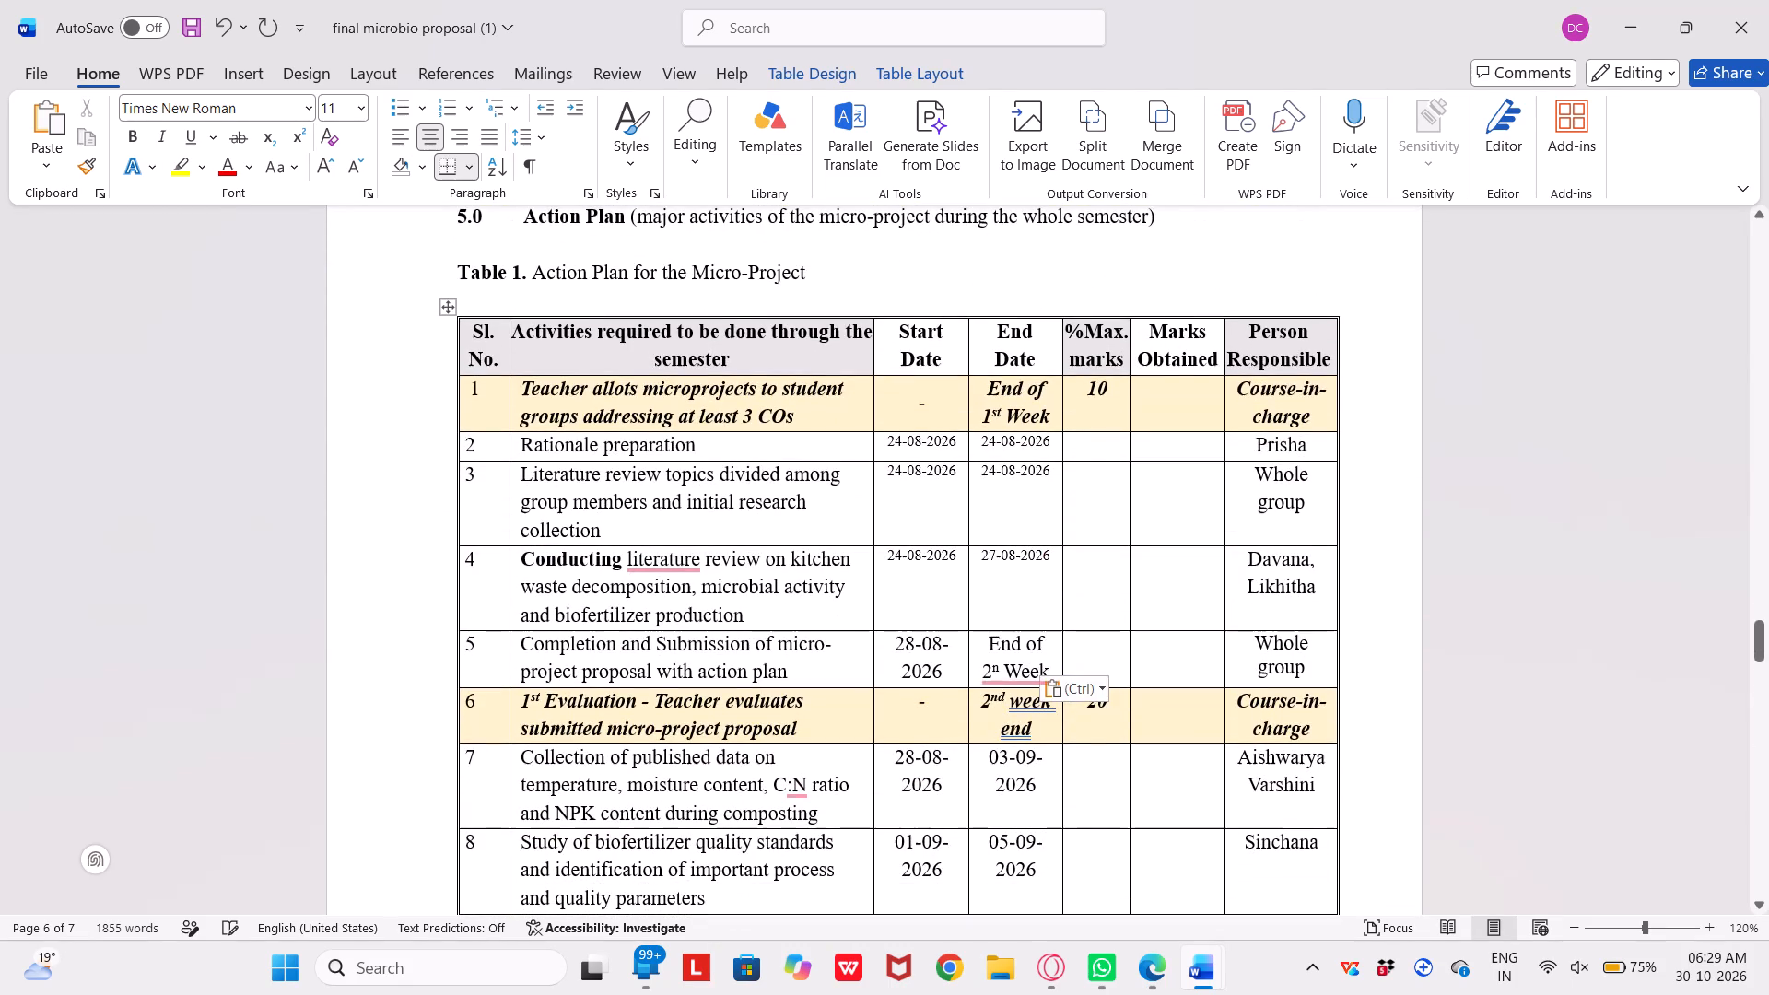
pyautogui.moveTo(884, 638); pyautogui.dragTo(932, 691)
pyautogui.scroll(-18, 931, 689)
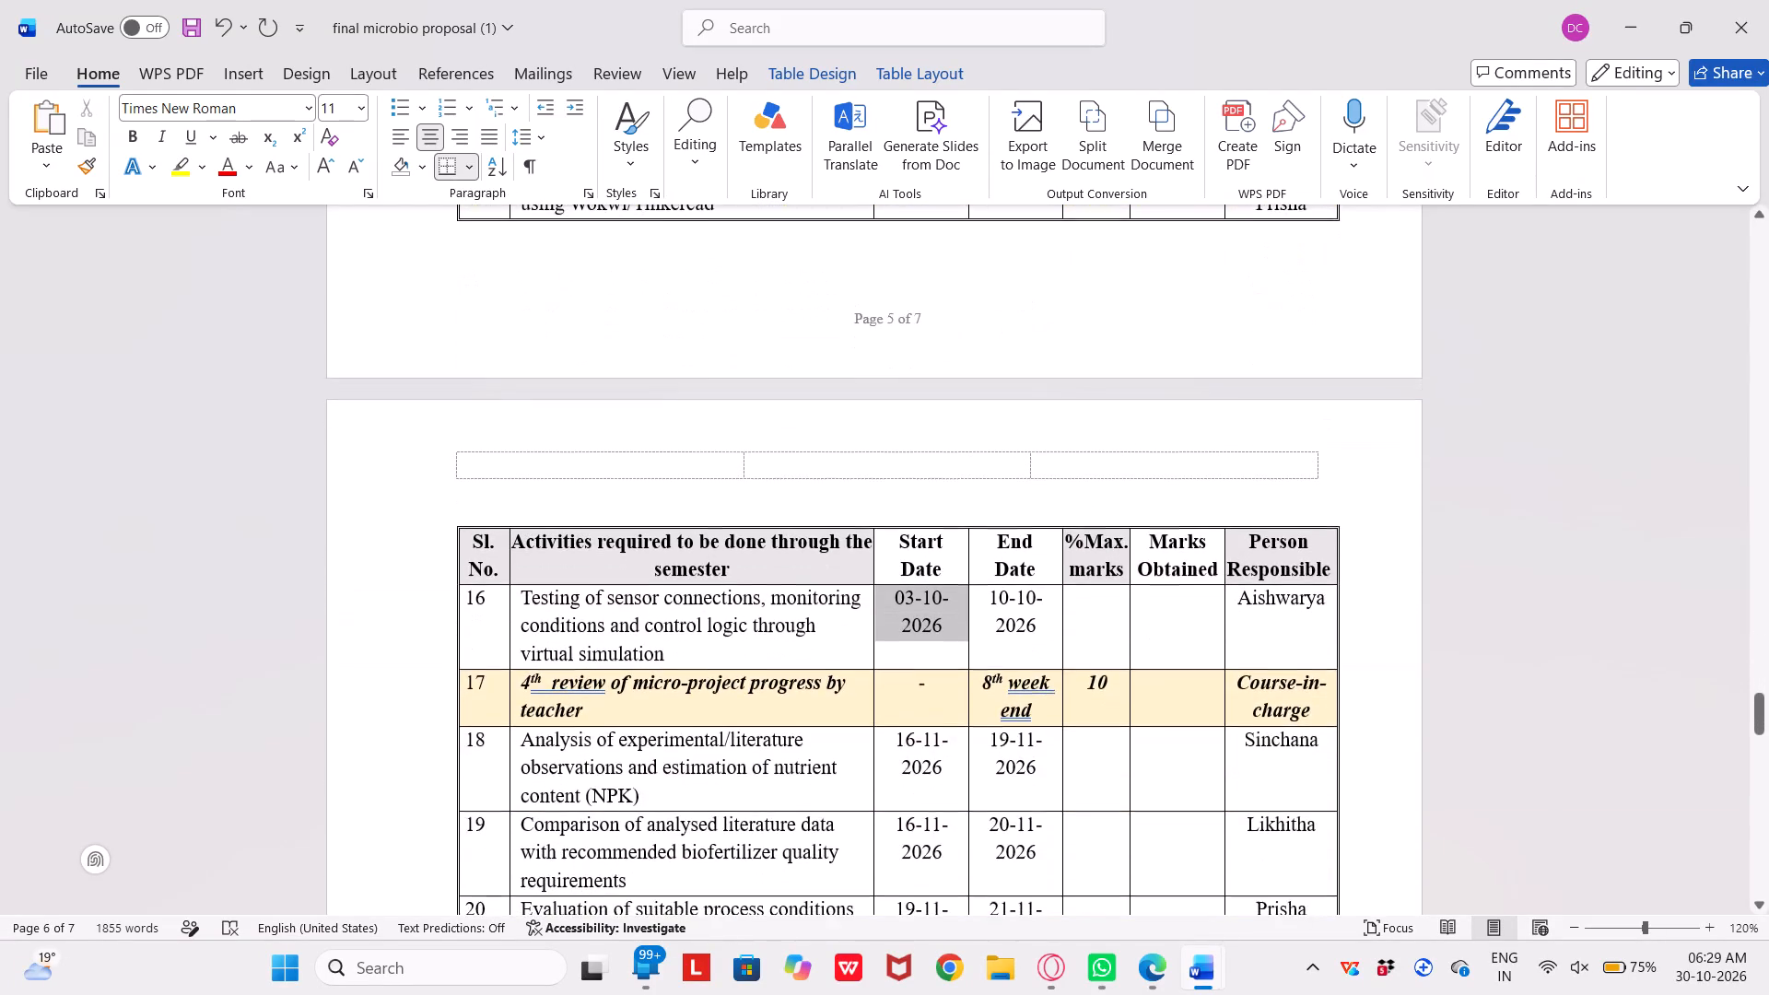
pyautogui.moveTo(932, 691); pyautogui.dragTo(931, 691)
pyautogui.scroll(-10, 932, 691)
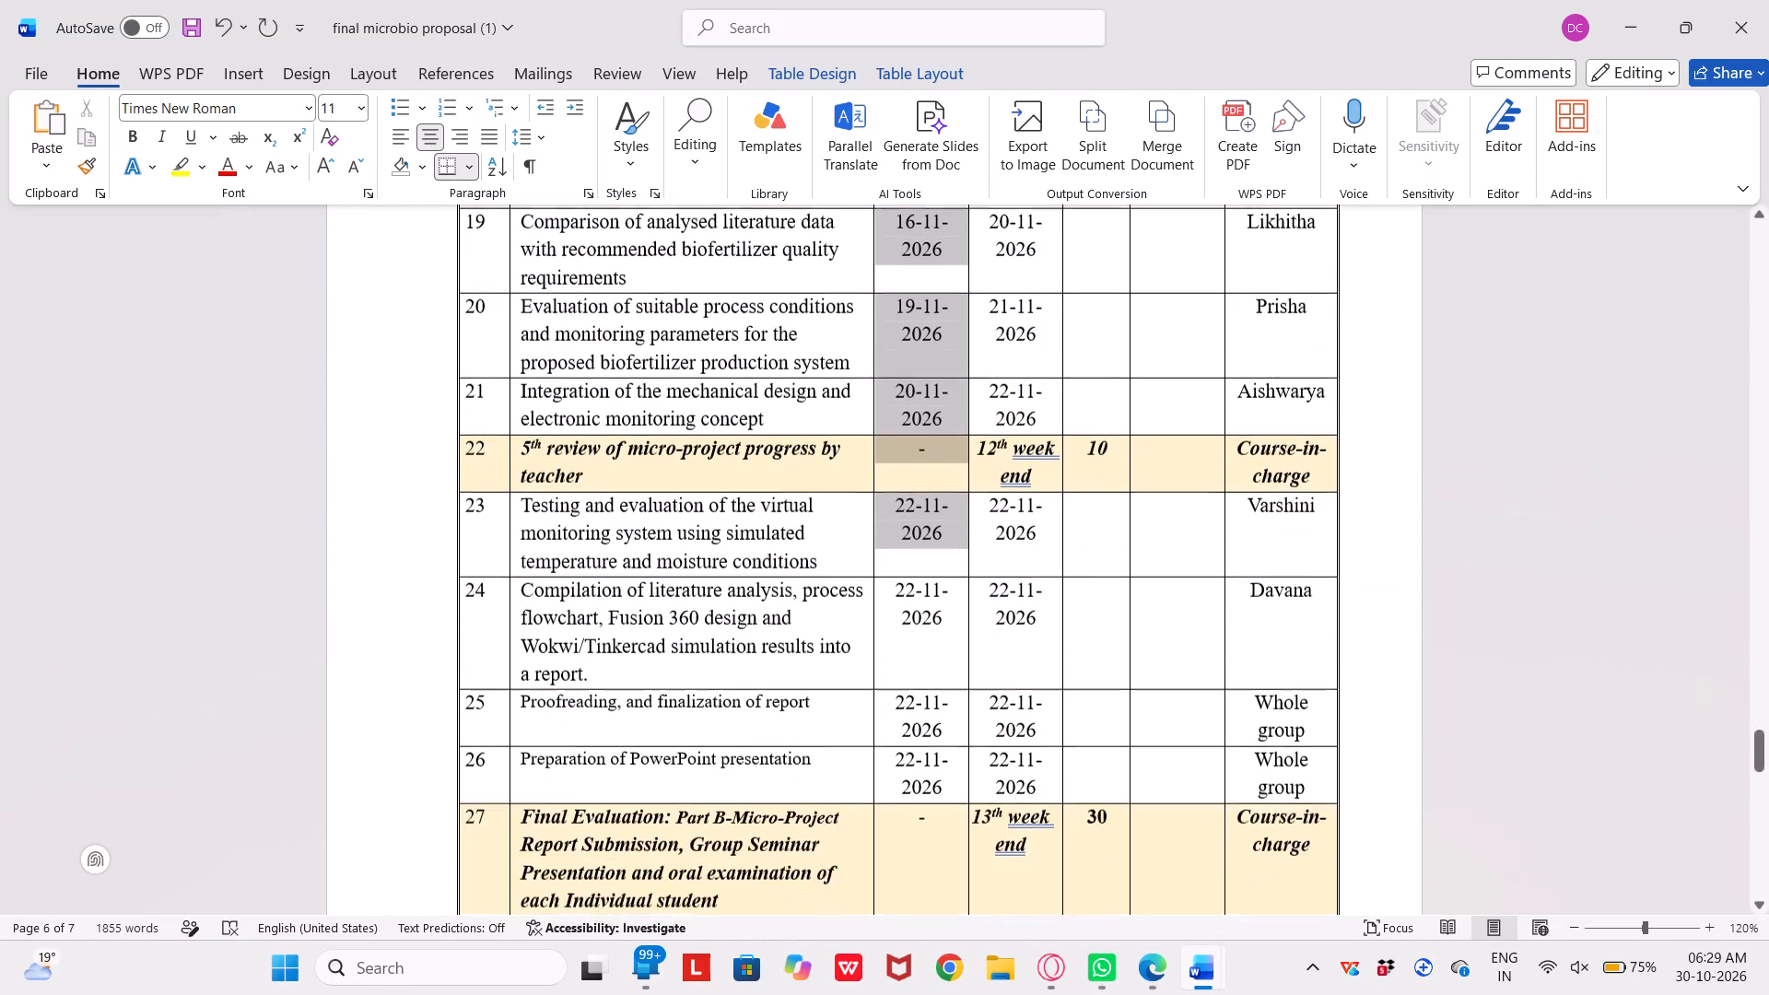
pyautogui.moveTo(931, 691); pyautogui.dragTo(931, 606)
pyautogui.scroll(-2, 931, 691)
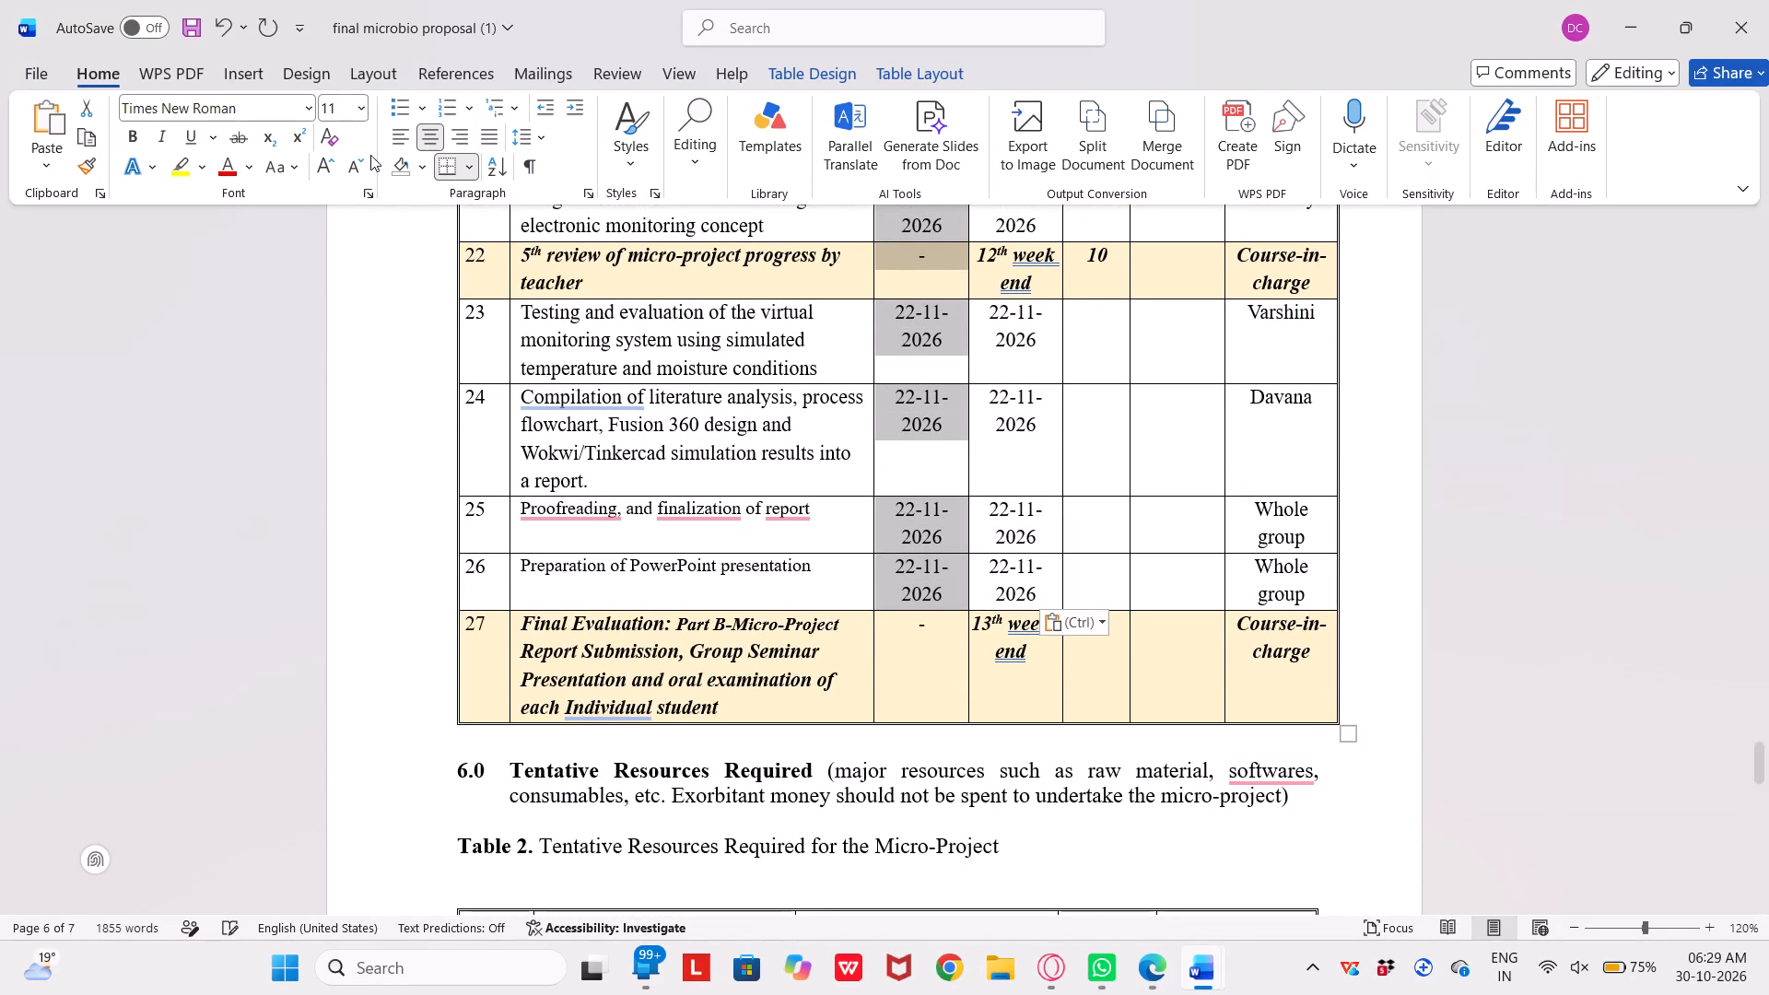
pyautogui.click(363, 111)
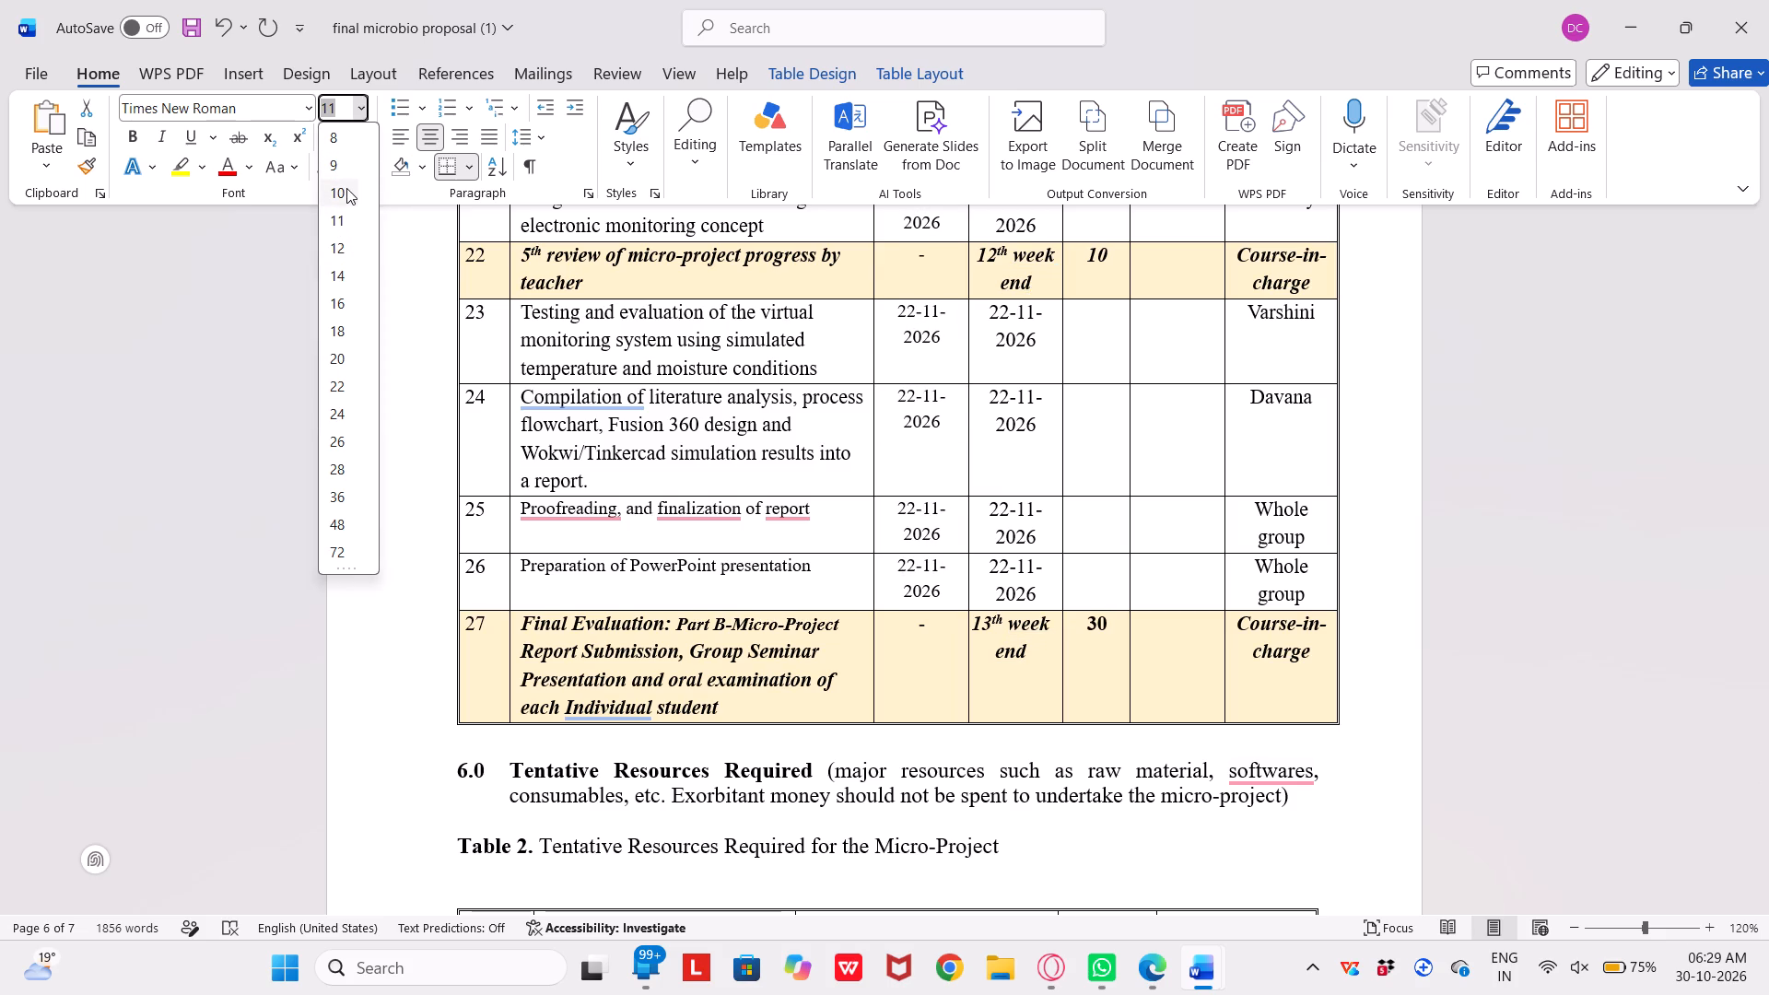
pyautogui.click(208, 295)
pyautogui.scroll(18, 809, 393)
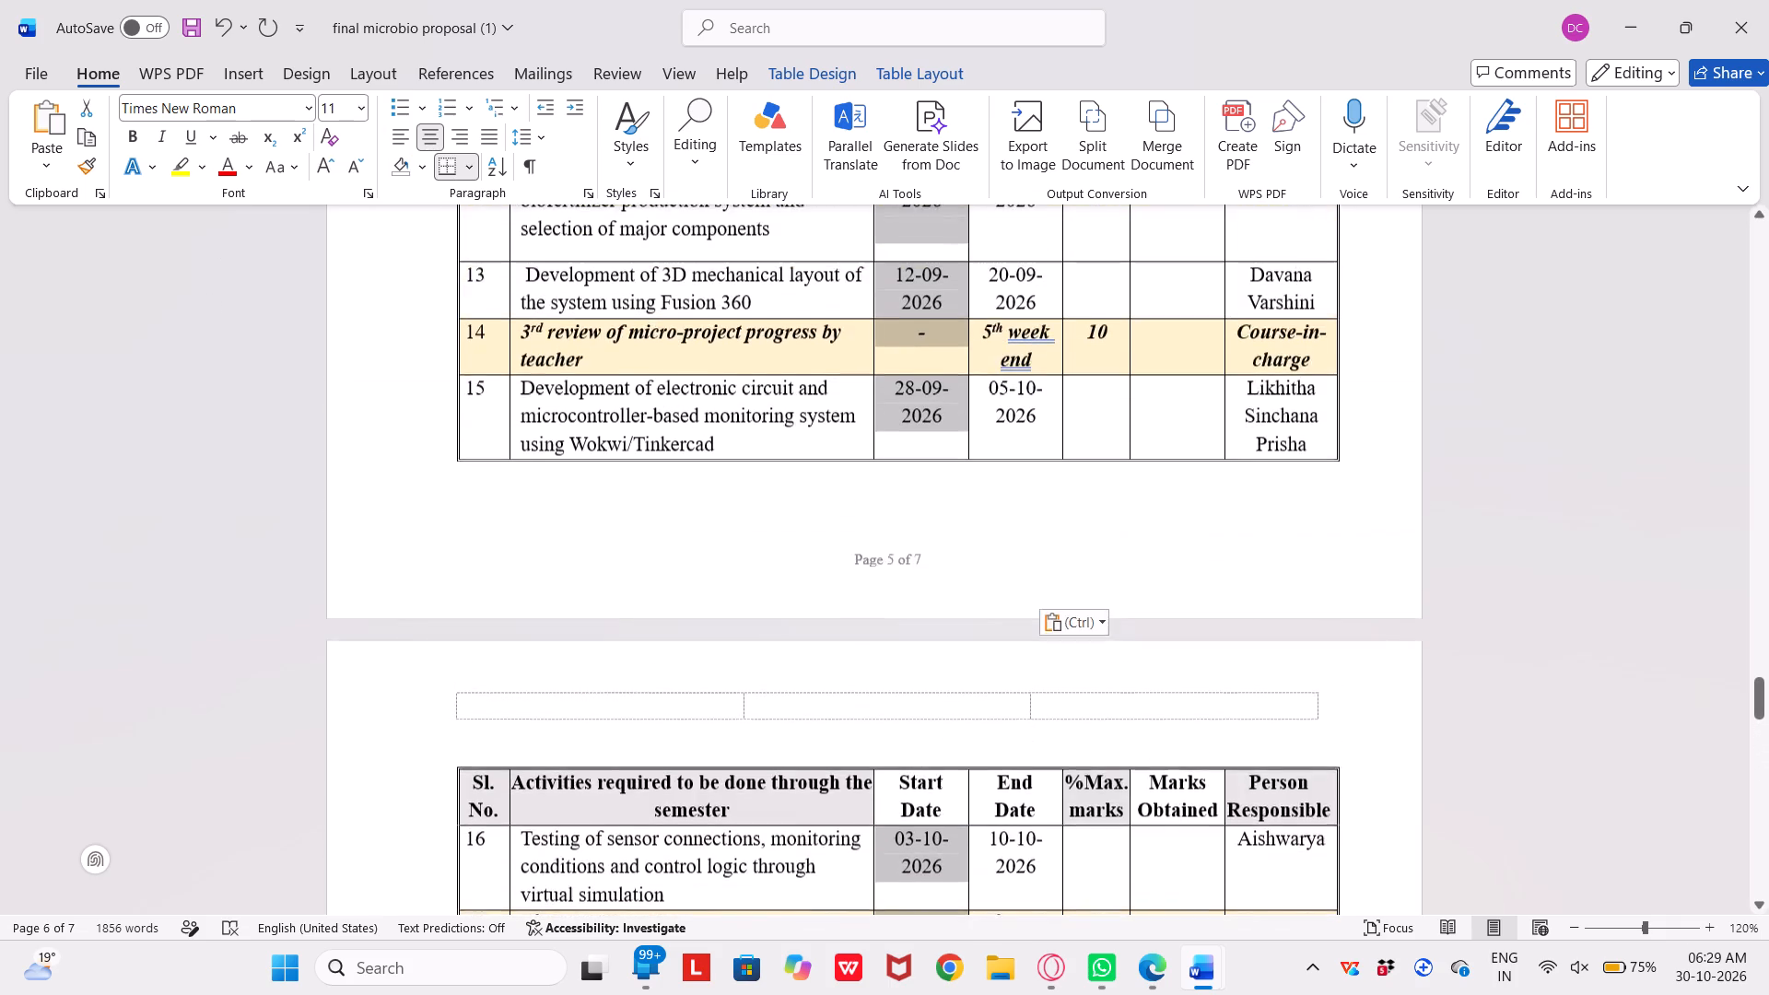
pyautogui.scroll(10, 814, 396)
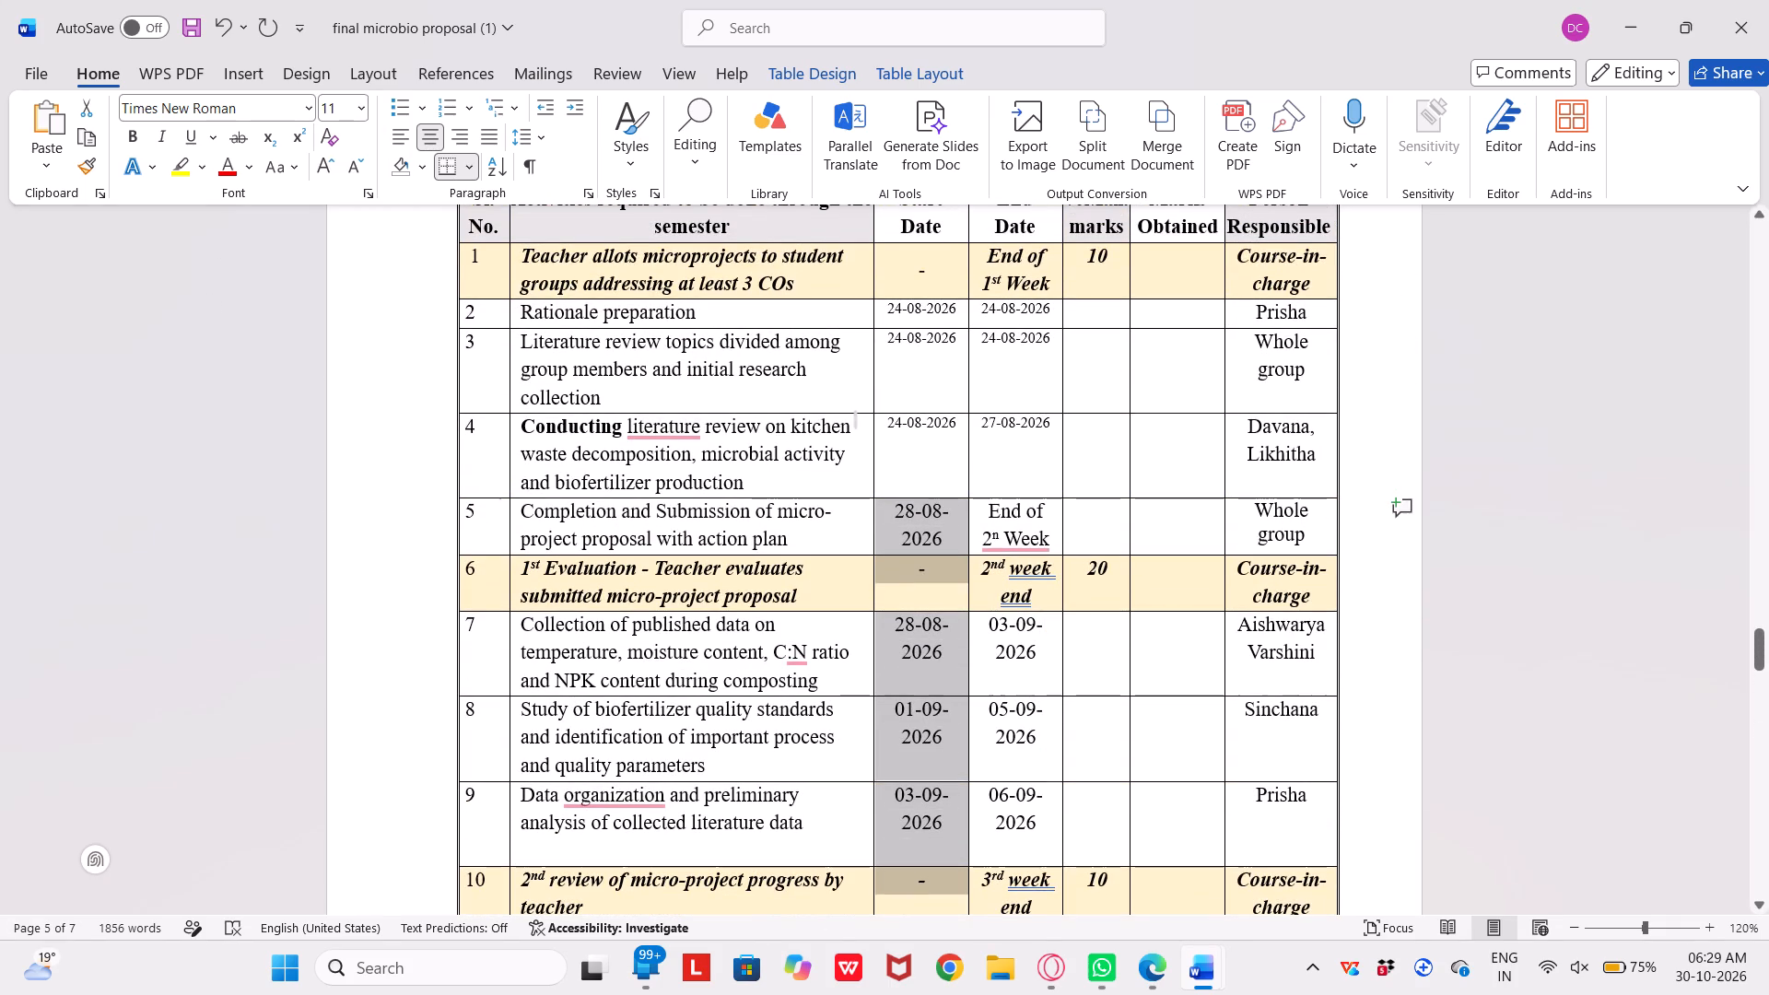
pyautogui.click(359, 110)
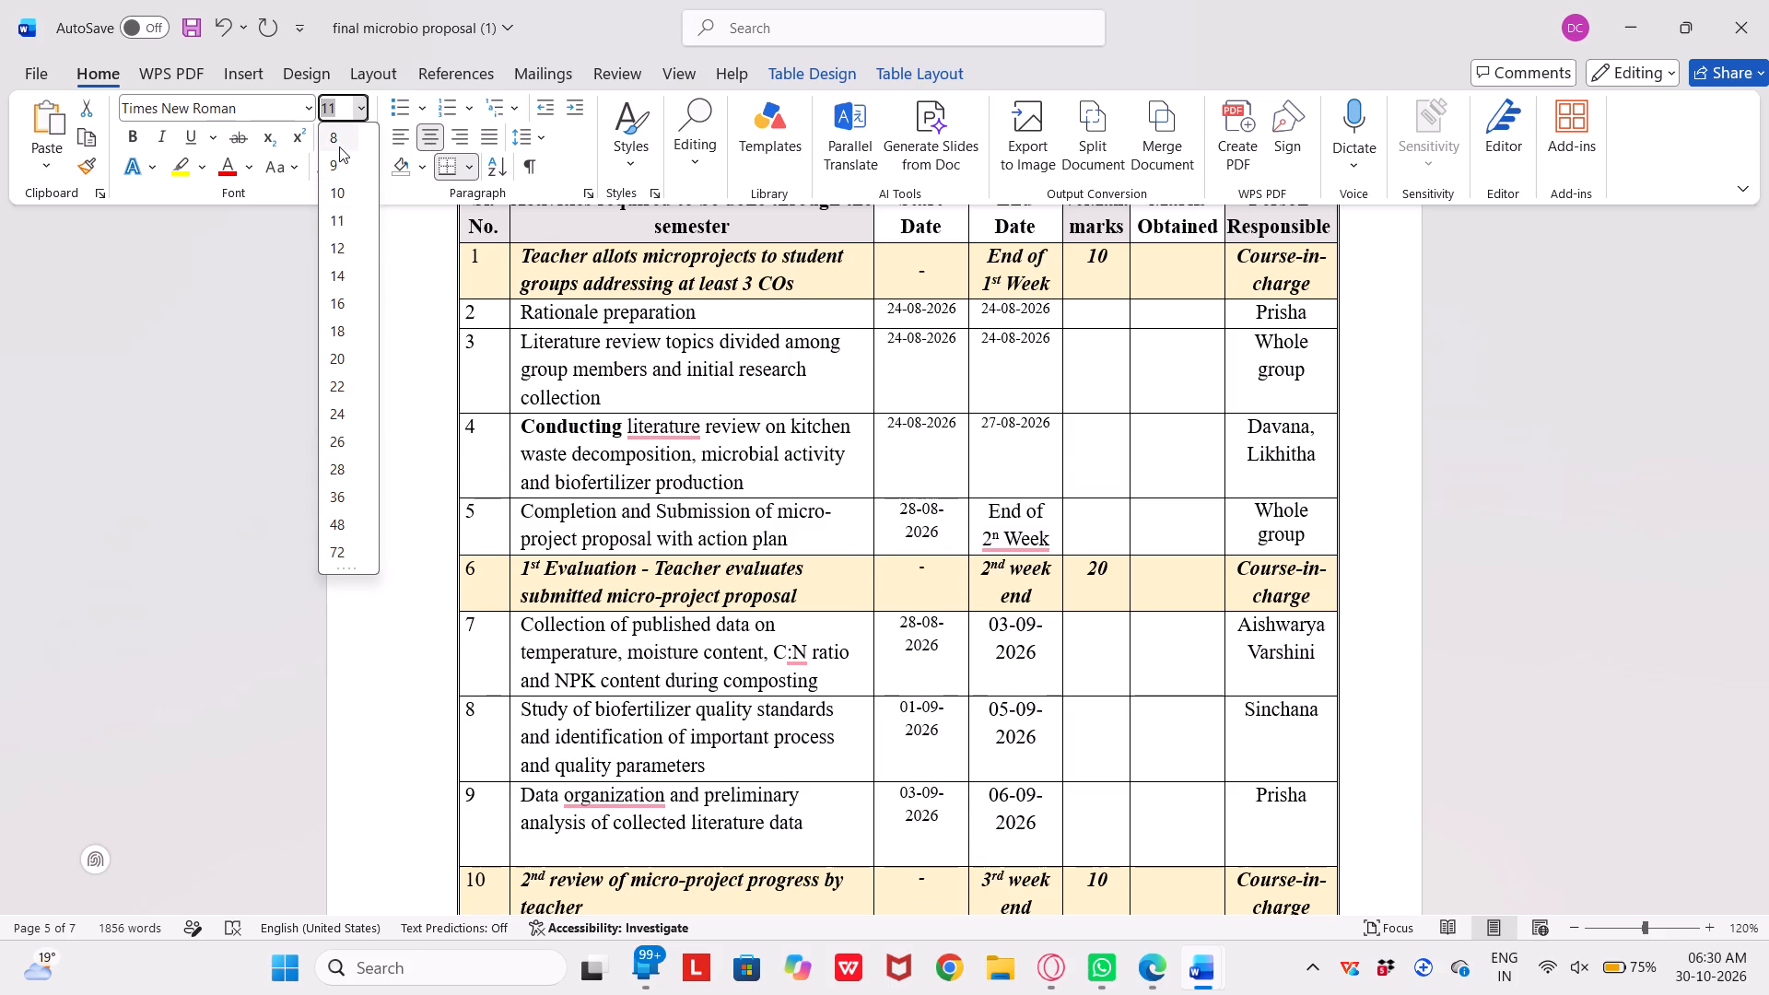
pyautogui.click(339, 146)
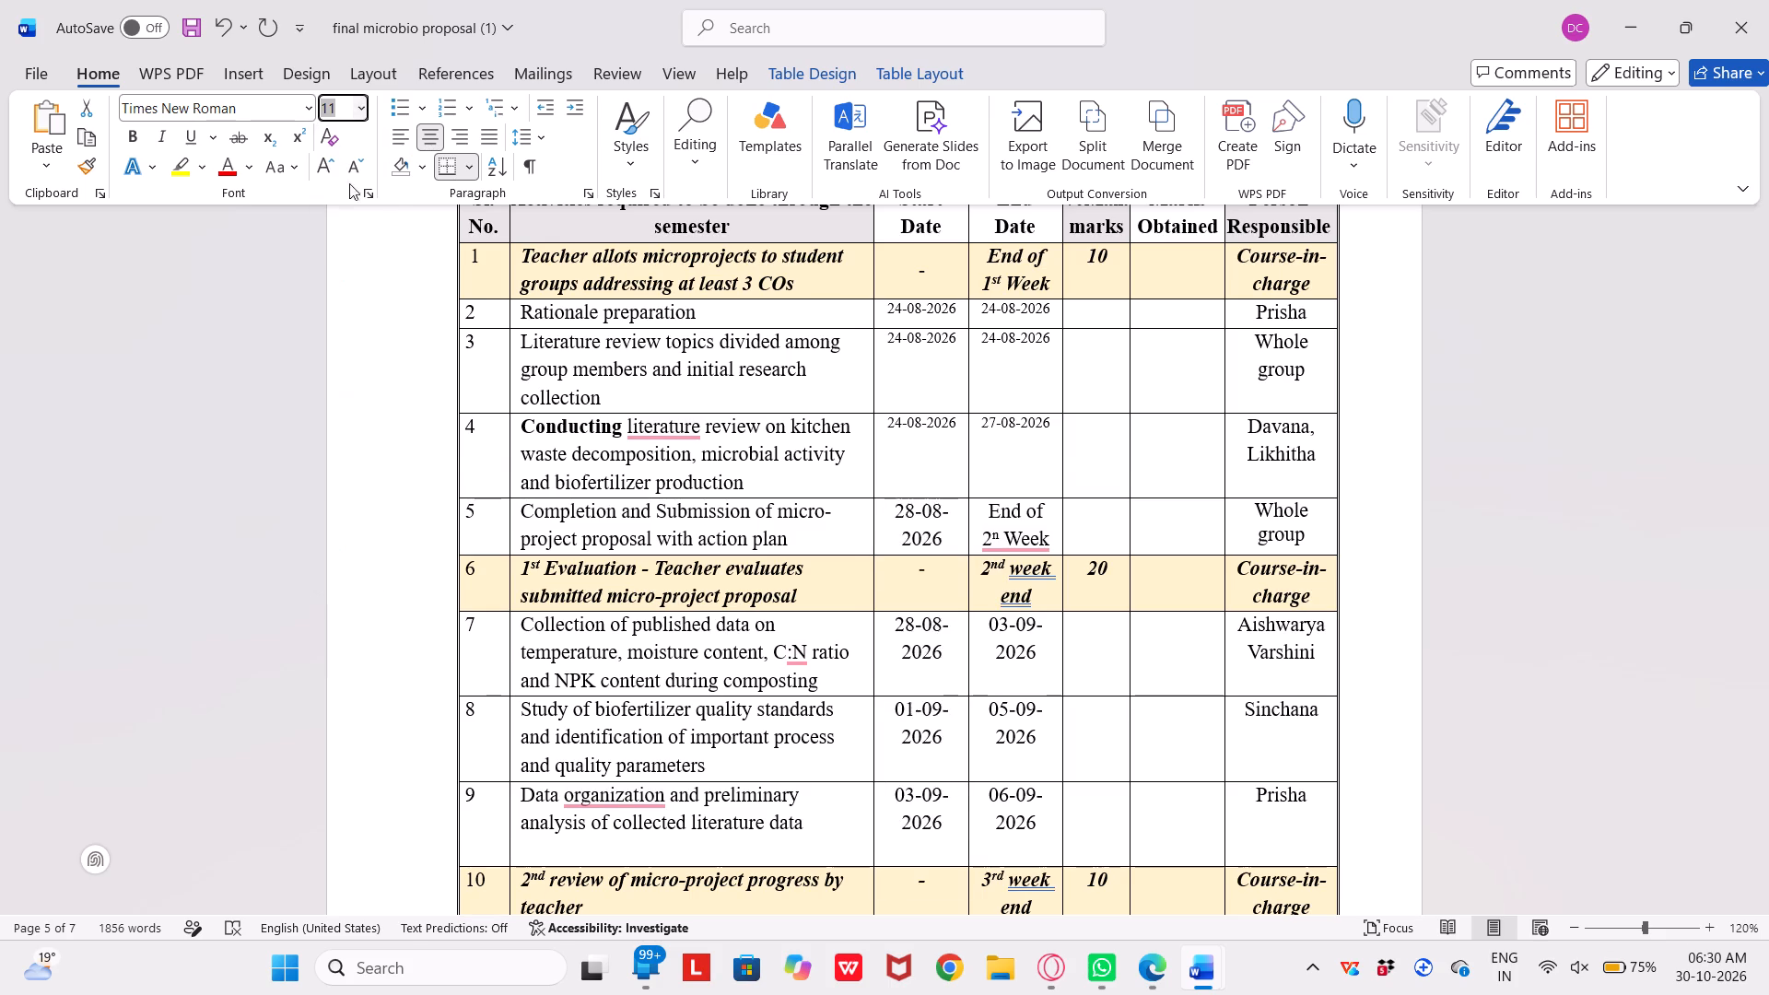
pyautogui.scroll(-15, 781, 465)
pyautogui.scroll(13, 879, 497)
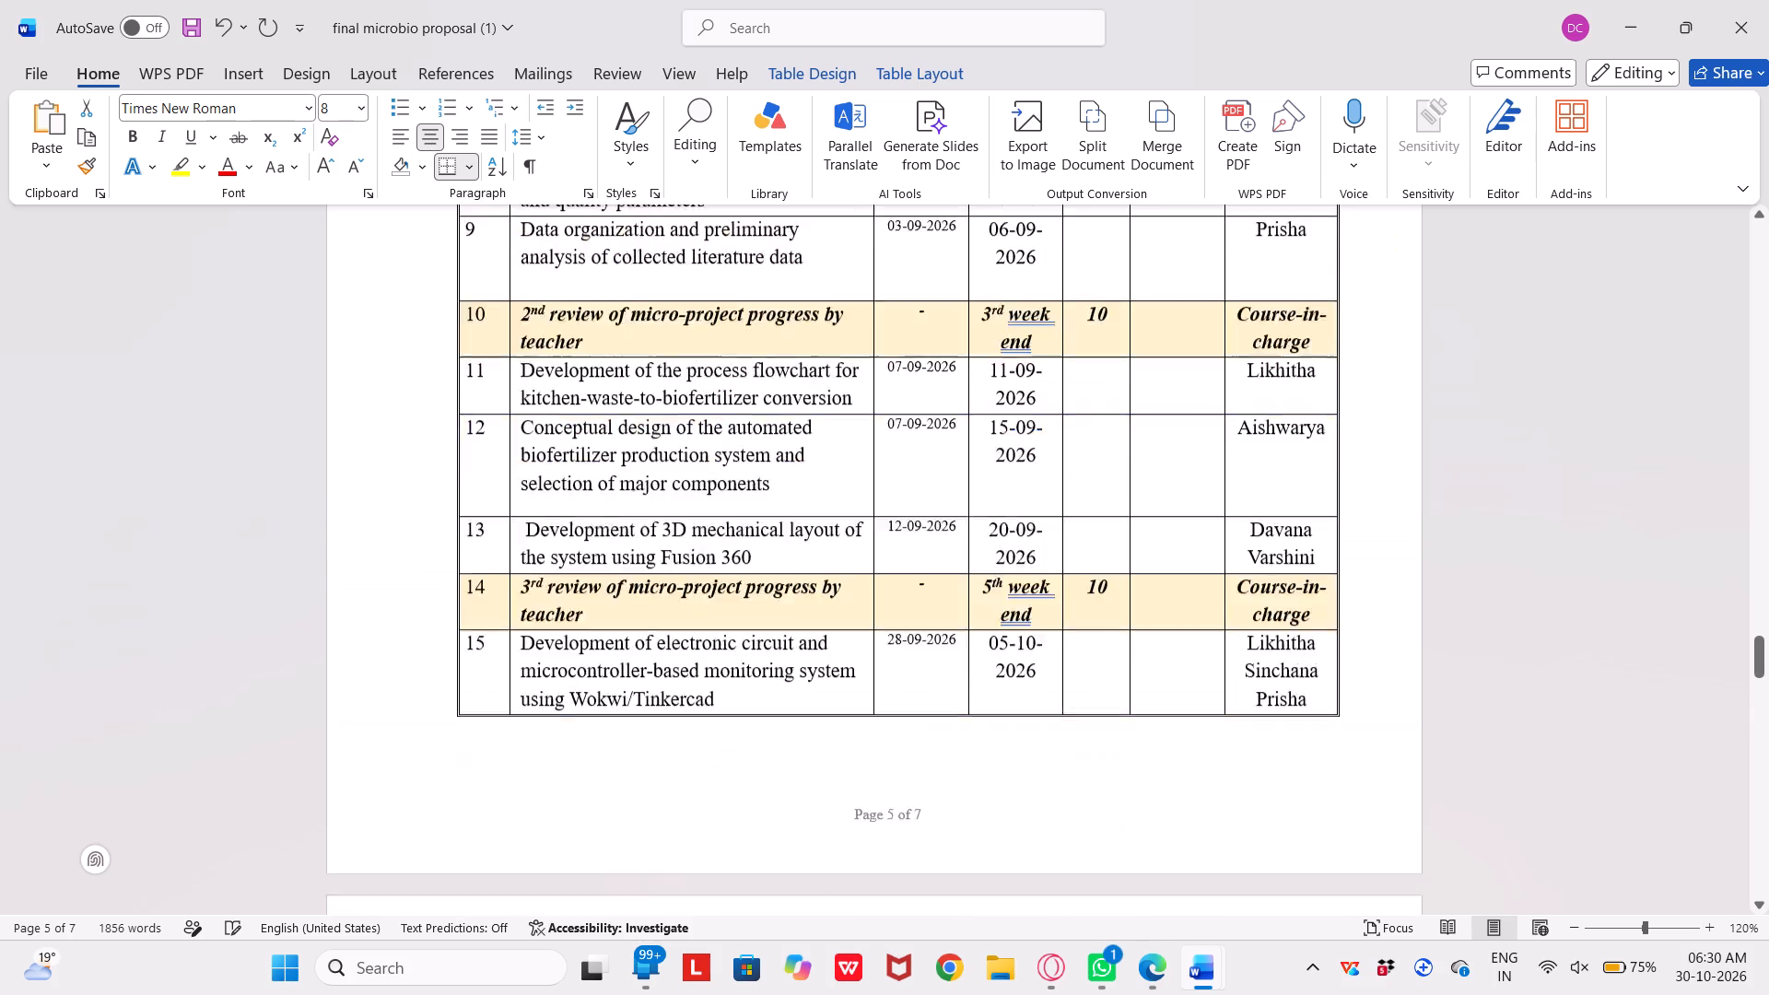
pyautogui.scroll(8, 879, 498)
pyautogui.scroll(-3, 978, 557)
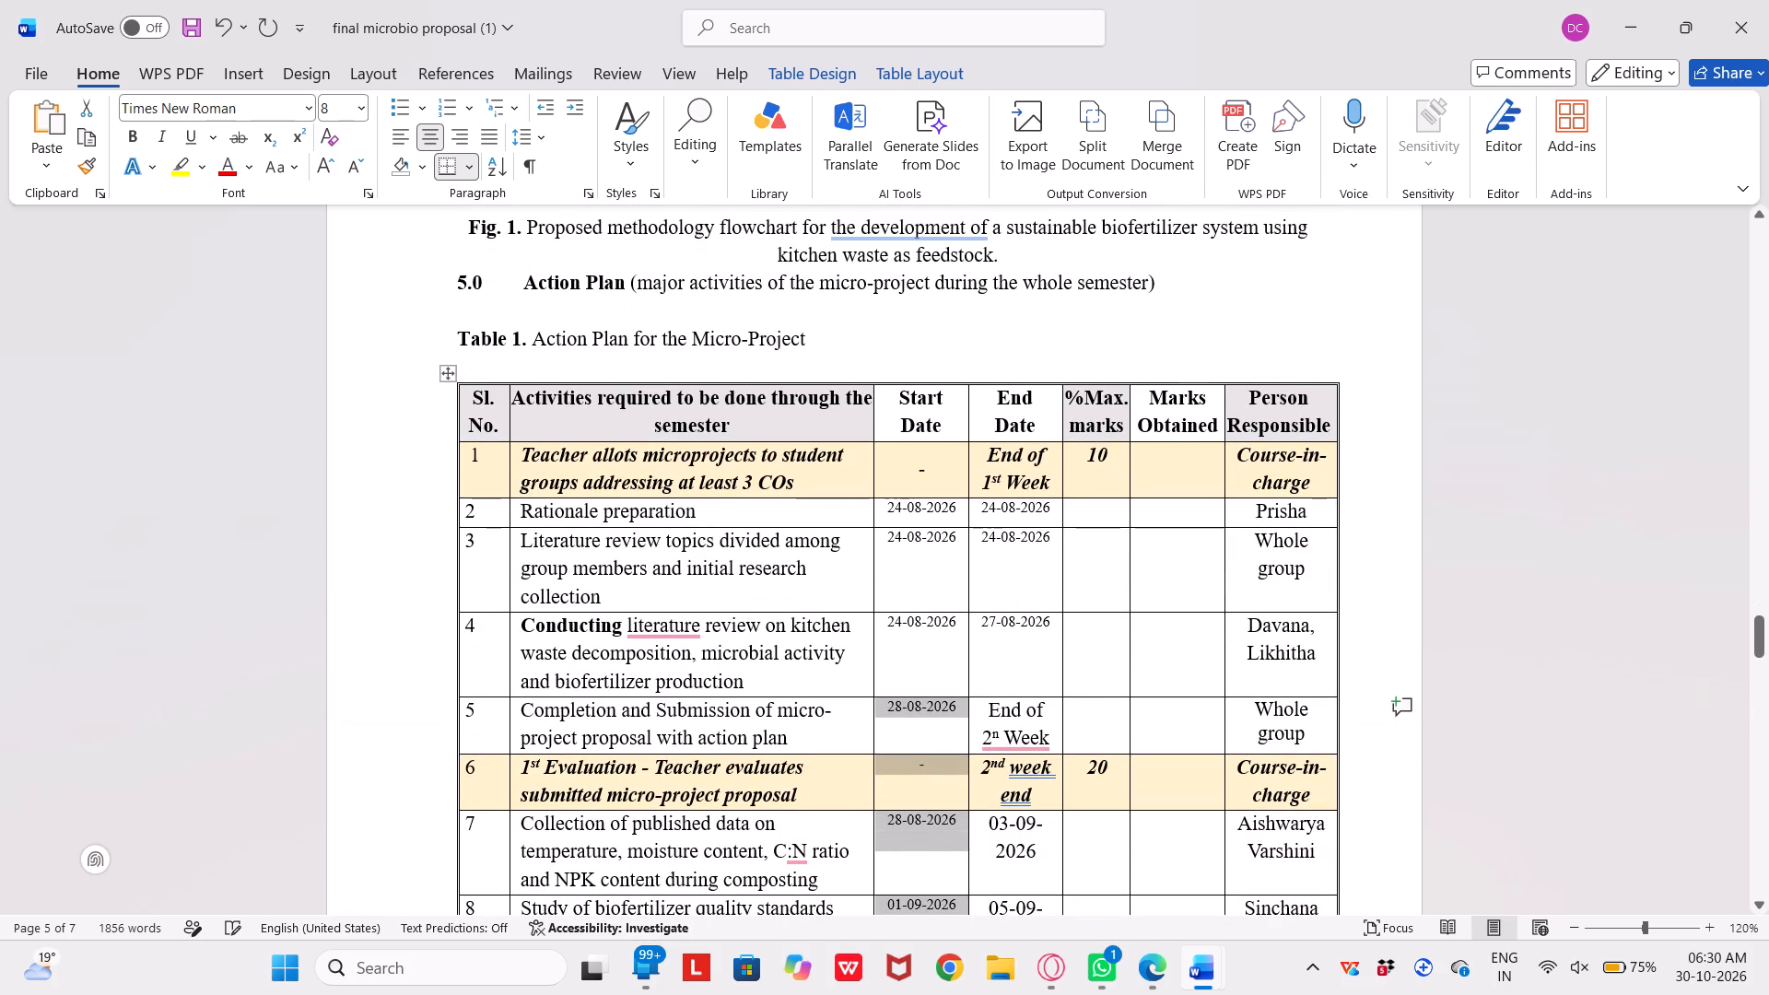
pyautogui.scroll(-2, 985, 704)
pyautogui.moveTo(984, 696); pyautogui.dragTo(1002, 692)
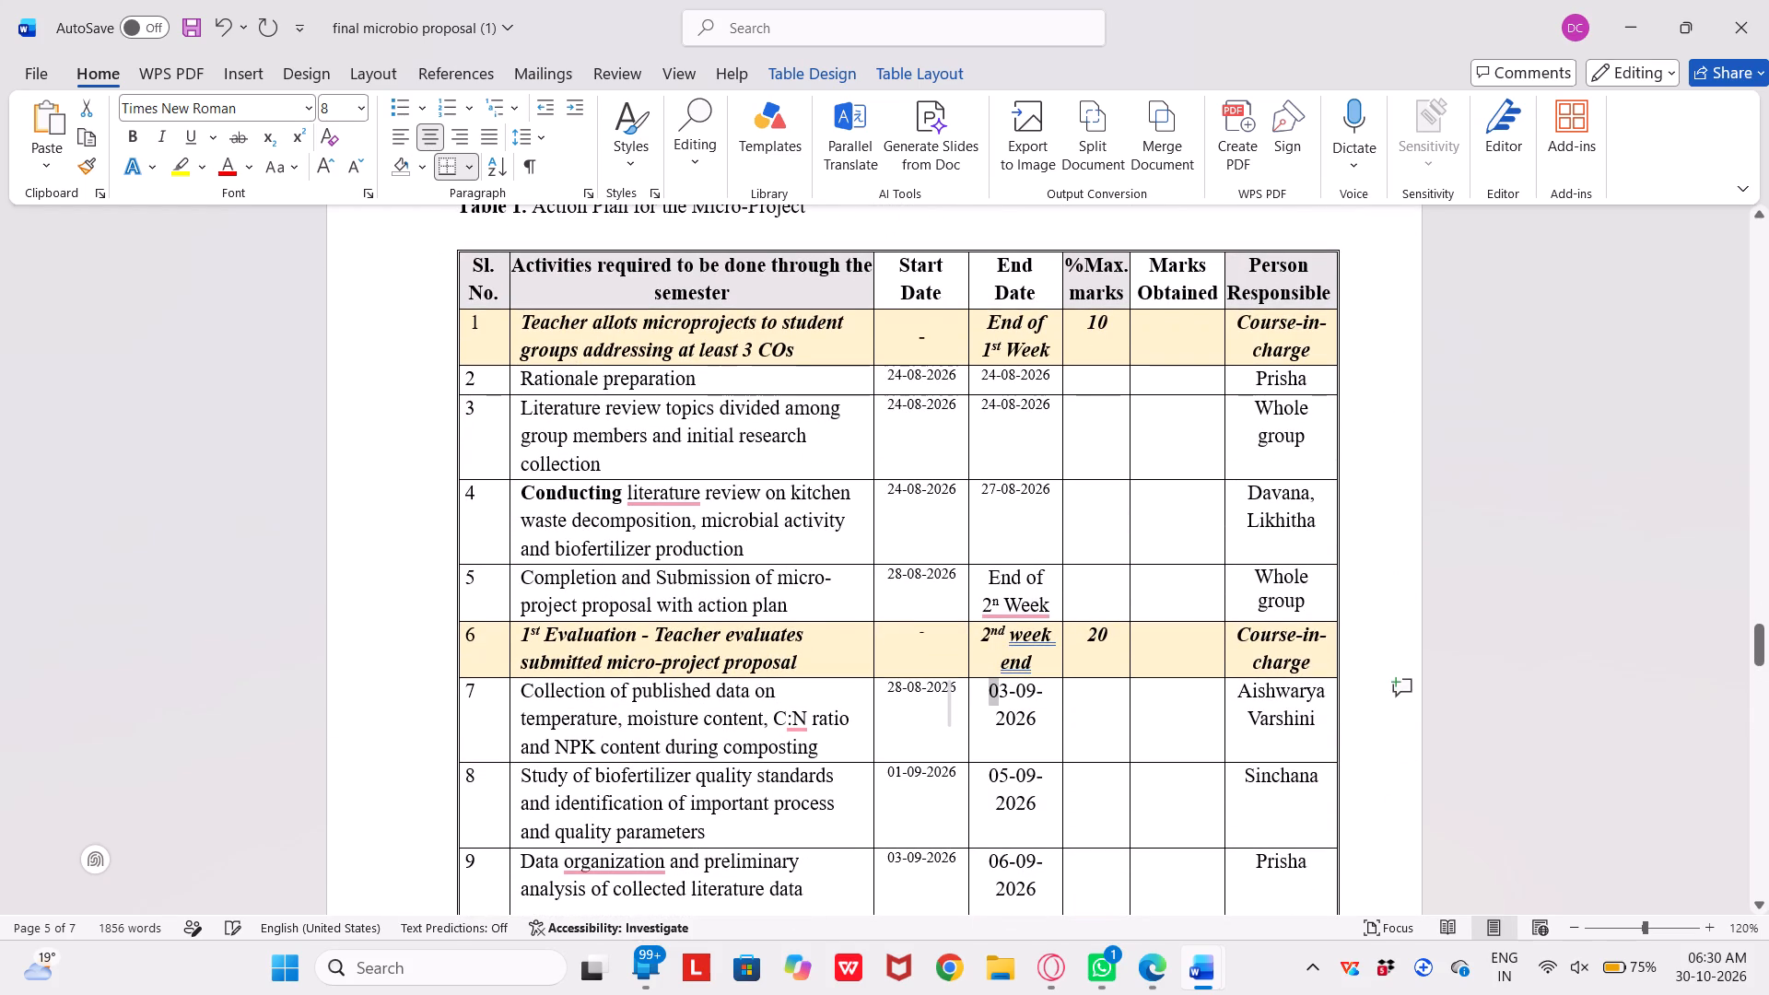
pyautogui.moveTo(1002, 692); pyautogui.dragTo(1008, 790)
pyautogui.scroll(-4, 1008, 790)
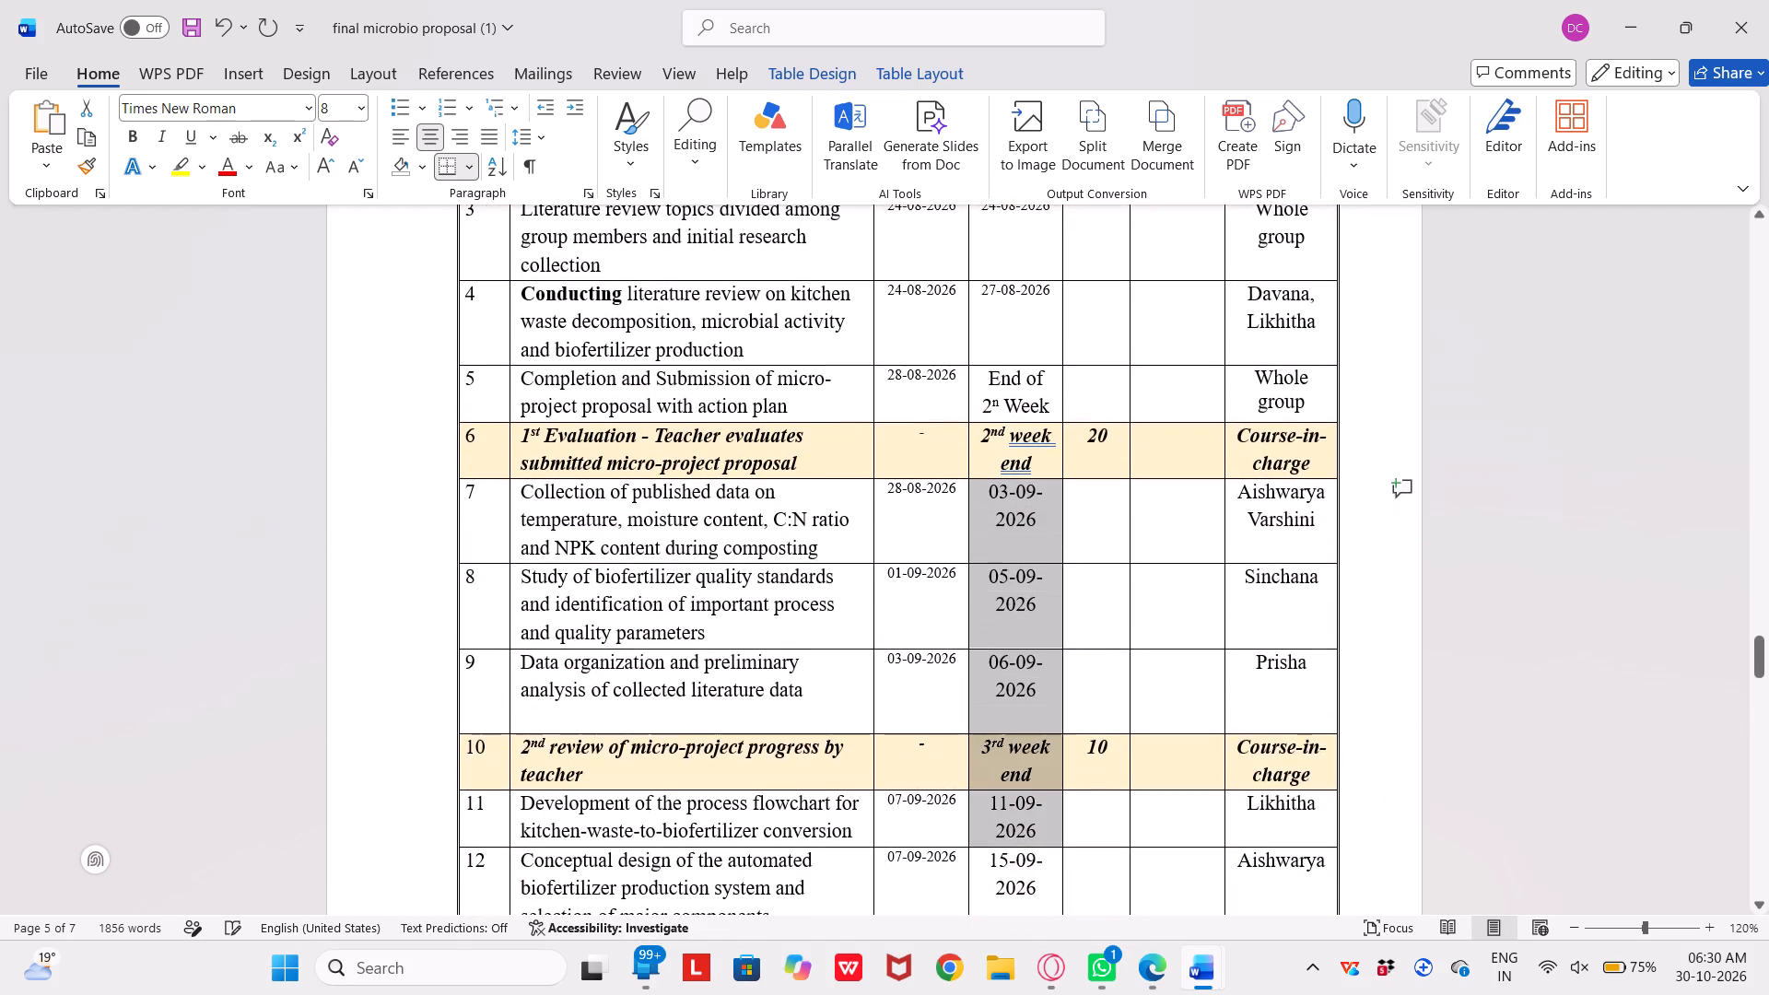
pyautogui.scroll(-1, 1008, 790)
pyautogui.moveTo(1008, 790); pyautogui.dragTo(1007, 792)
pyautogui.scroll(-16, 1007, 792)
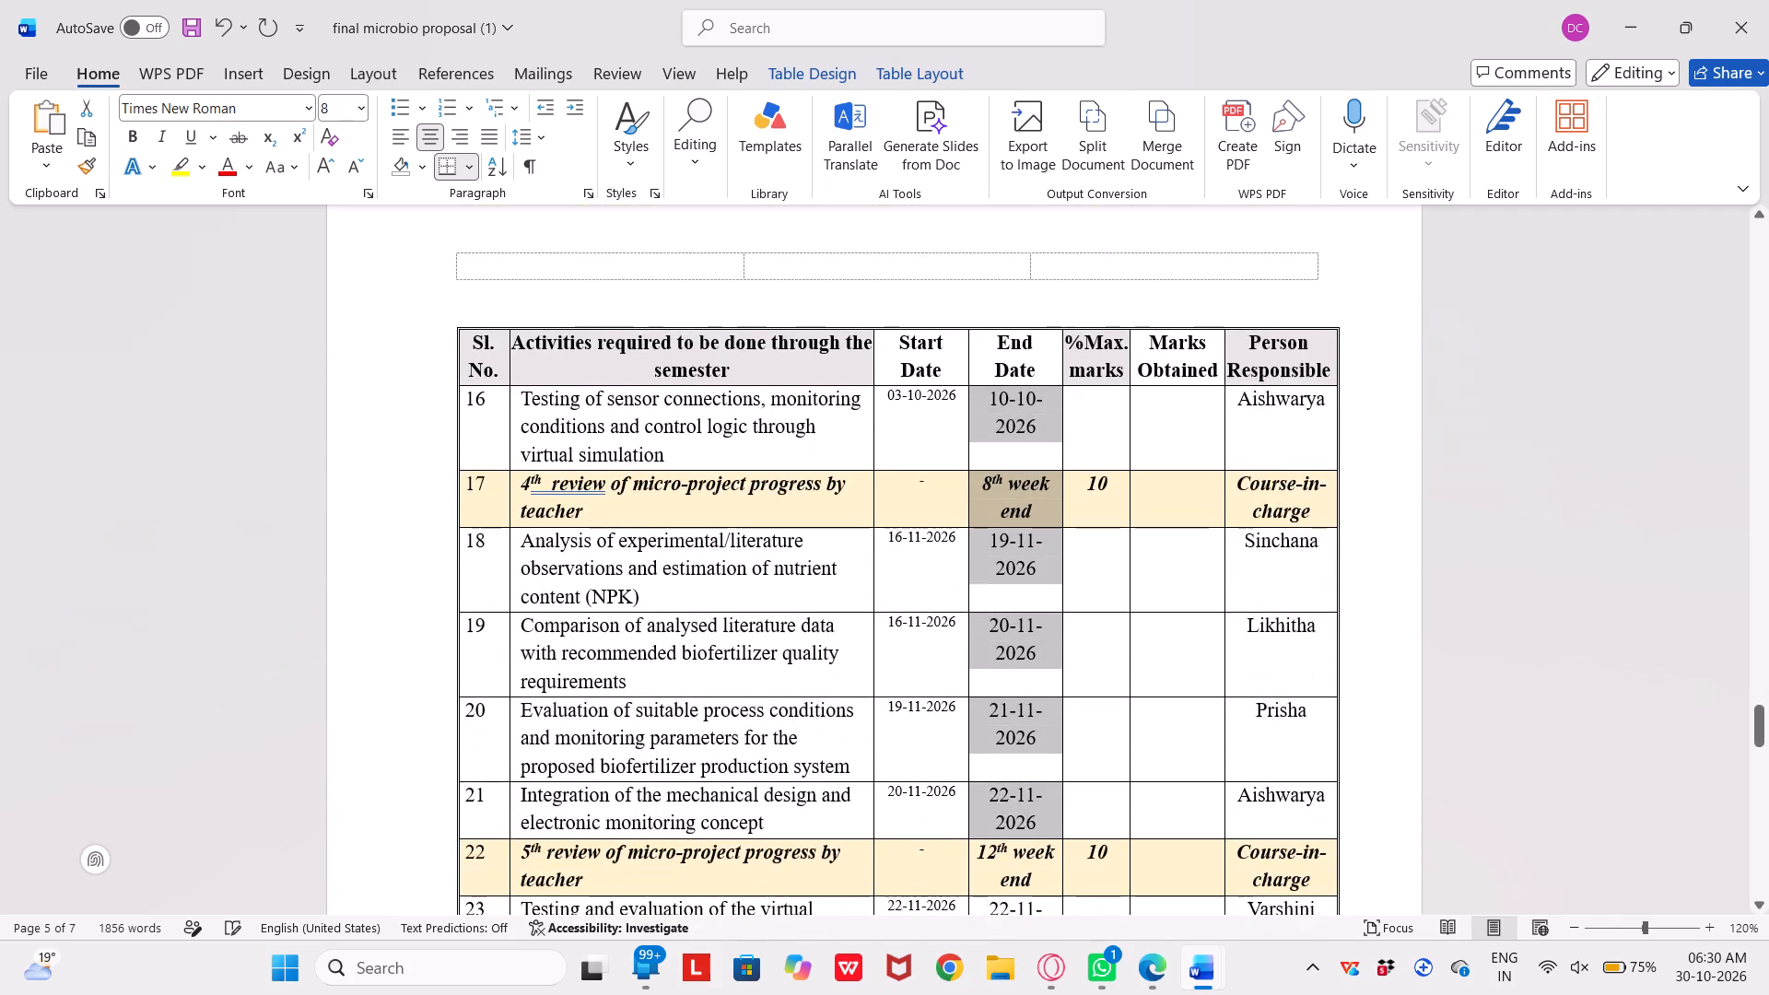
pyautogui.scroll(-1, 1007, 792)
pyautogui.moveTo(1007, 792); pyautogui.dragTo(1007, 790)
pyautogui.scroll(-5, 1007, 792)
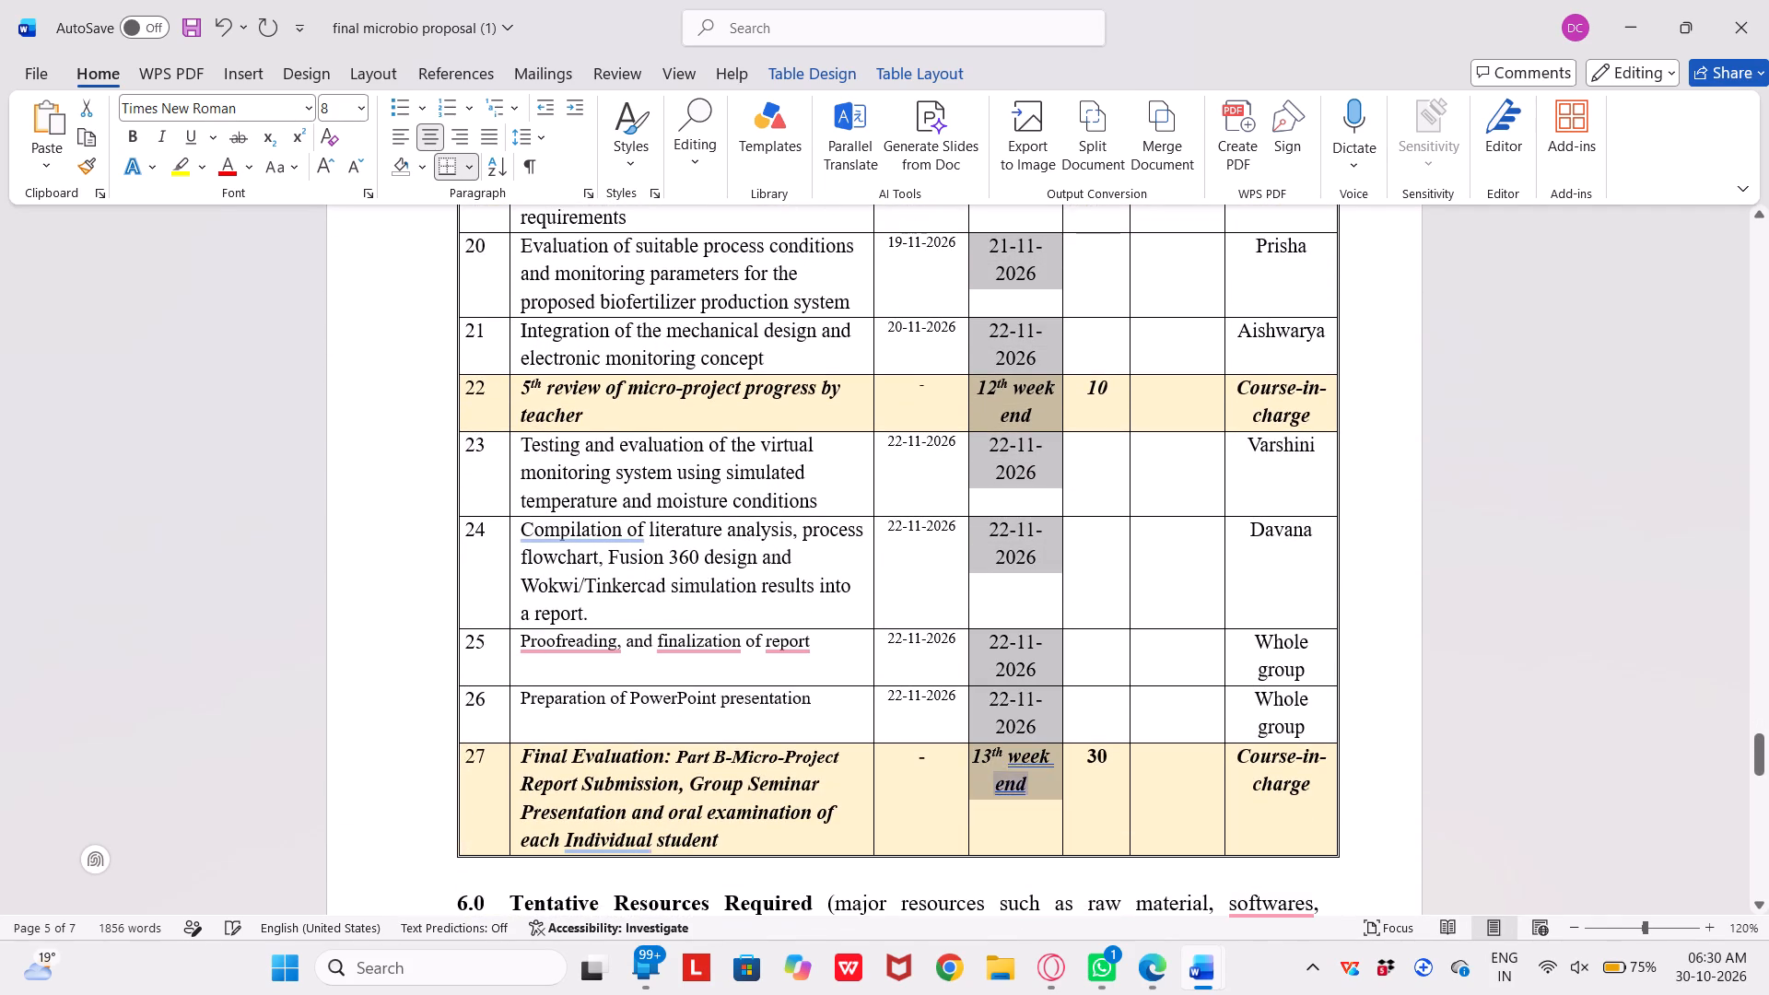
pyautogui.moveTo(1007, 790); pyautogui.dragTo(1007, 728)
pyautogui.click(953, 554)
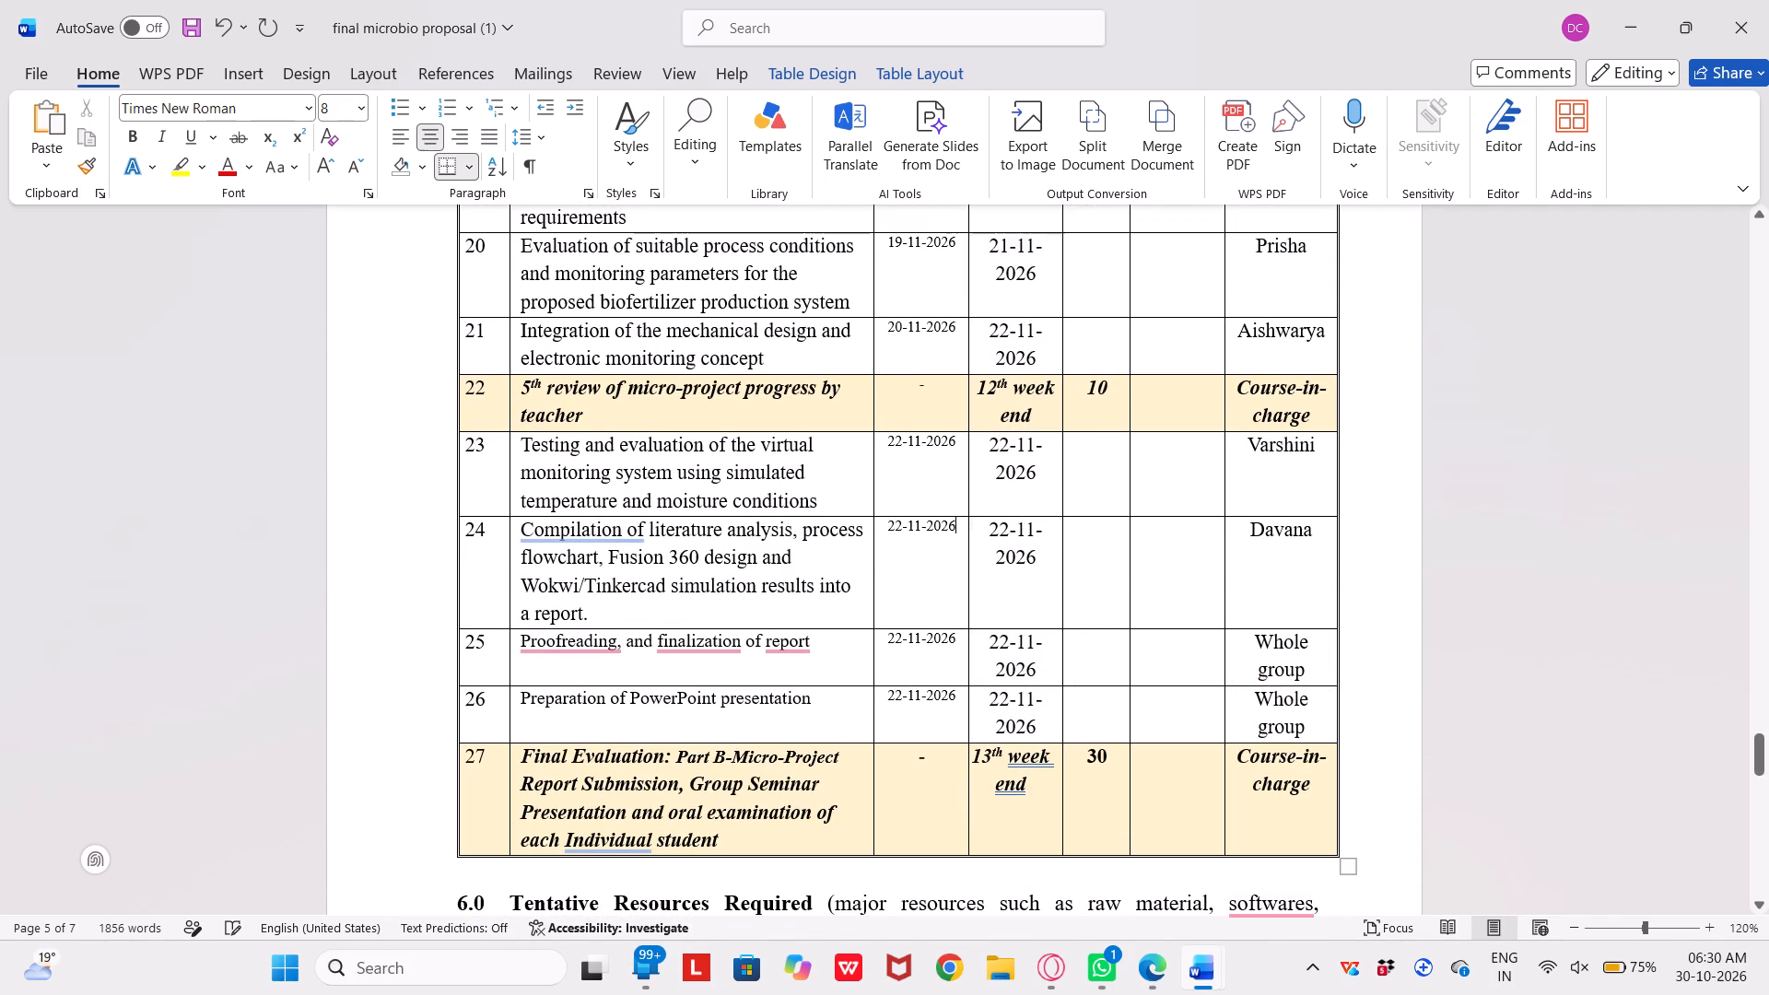
# Set the font size of the end dates in rows 23 to 26 to 8.
pyautogui.moveTo(988, 445); pyautogui.dragTo(1038, 702)
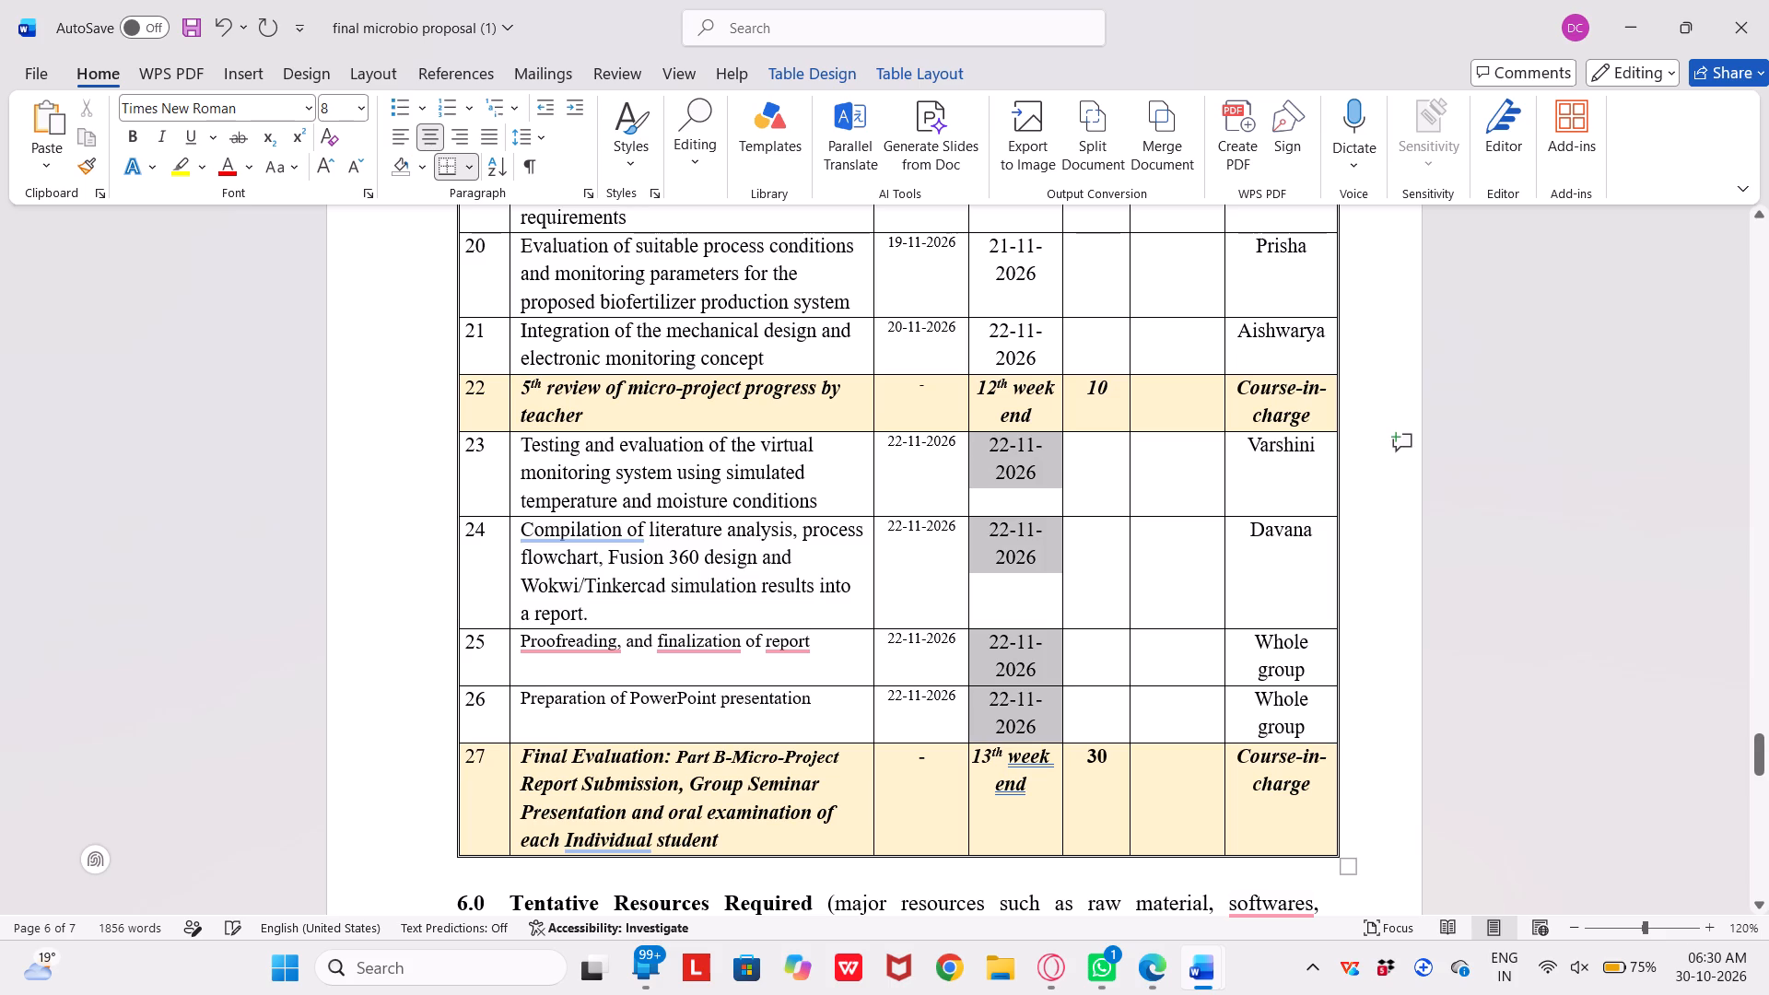
pyautogui.click(361, 106)
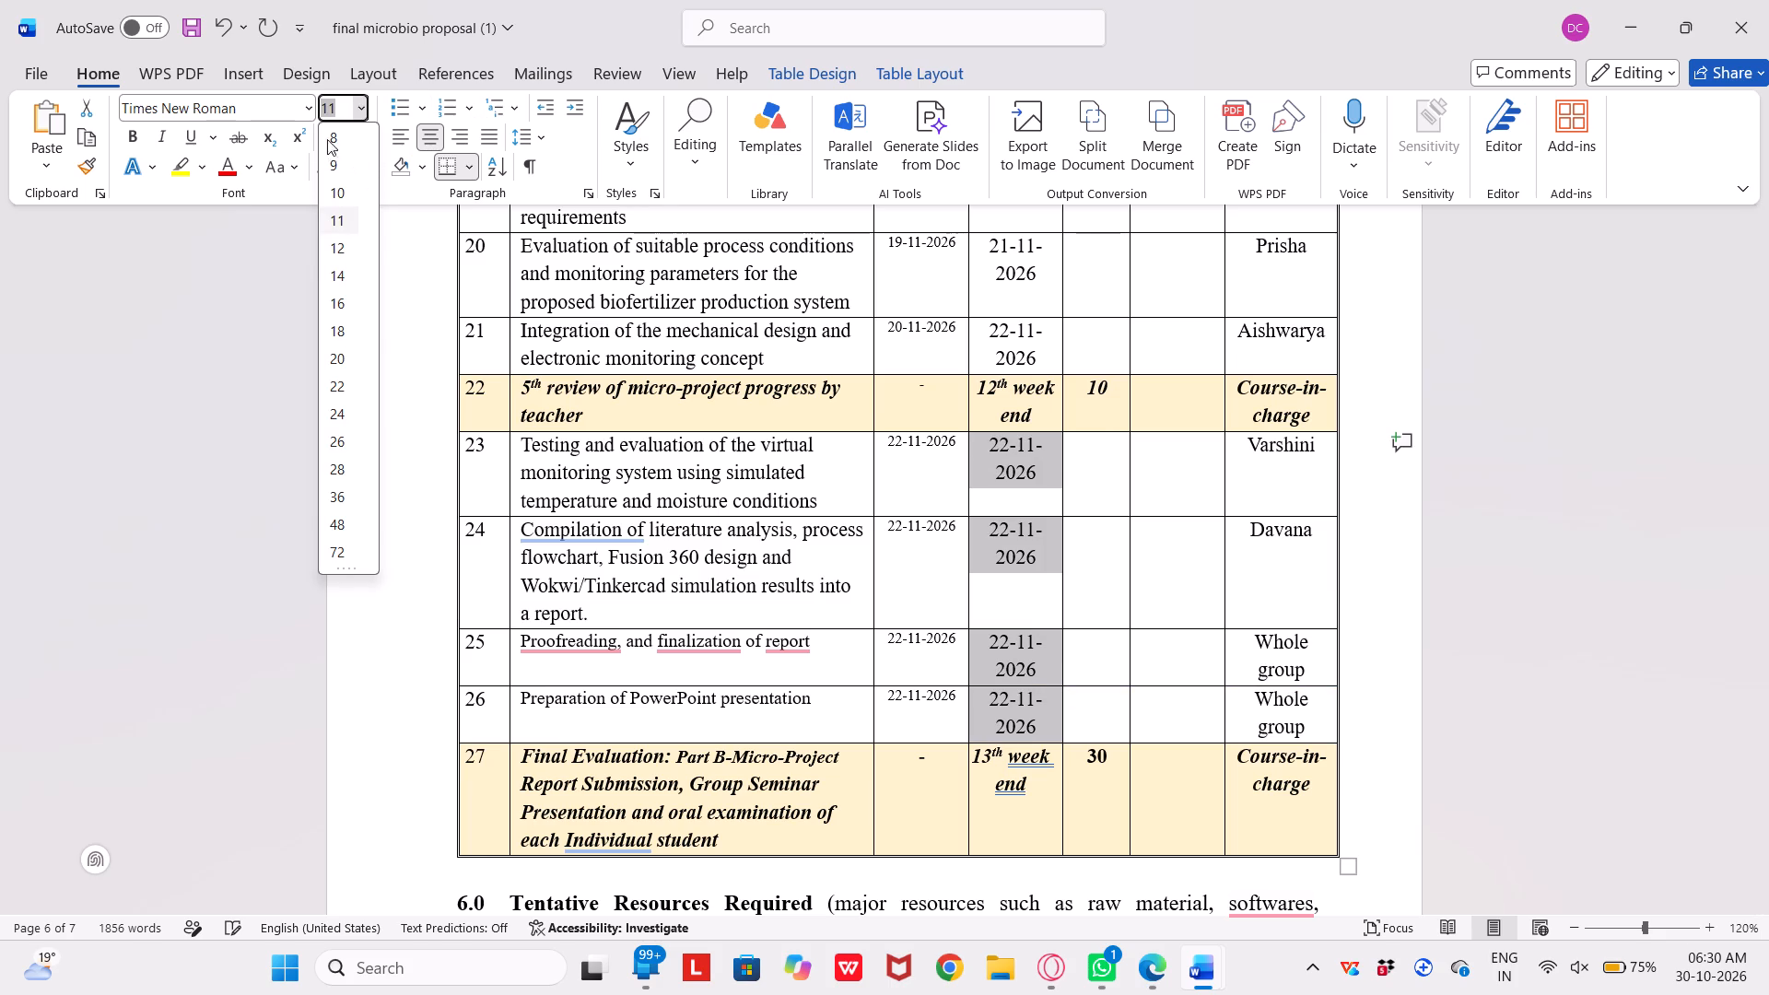
pyautogui.click(333, 139)
# Set the font size of the end dates in rows 18 to 21 to 8.
pyautogui.scroll(3, 769, 460)
pyautogui.scroll(2, 881, 490)
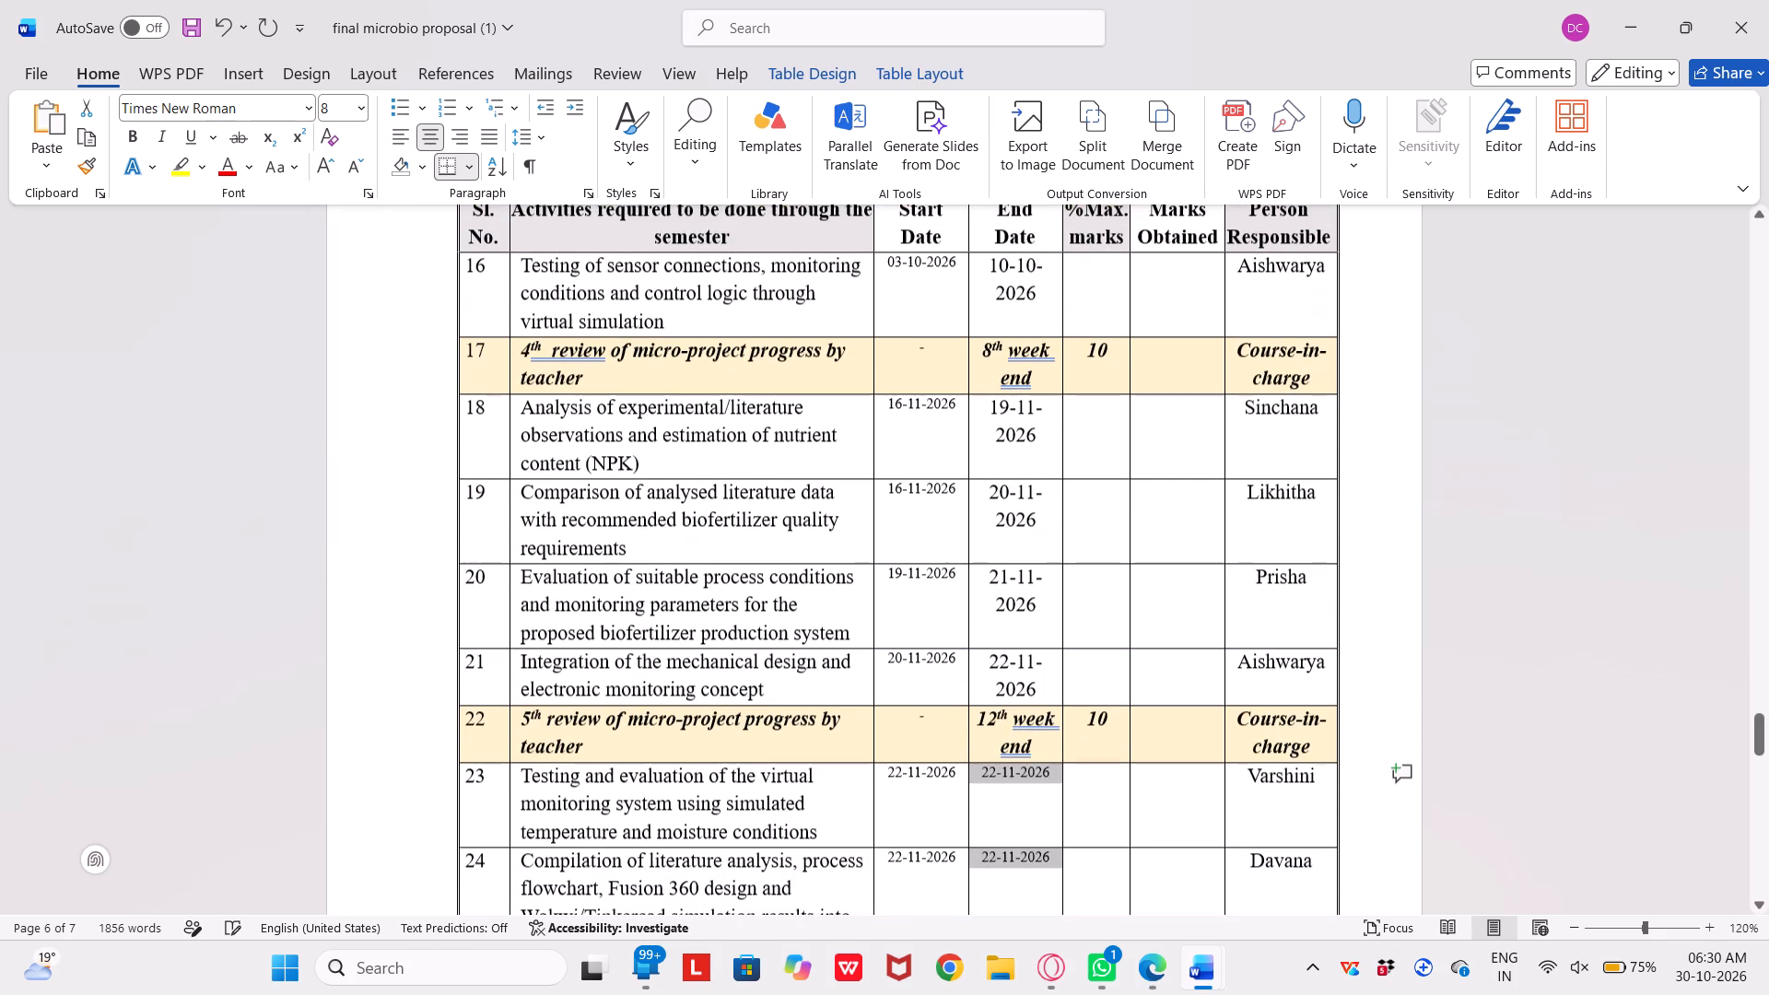
pyautogui.moveTo(987, 416); pyautogui.dragTo(1039, 671)
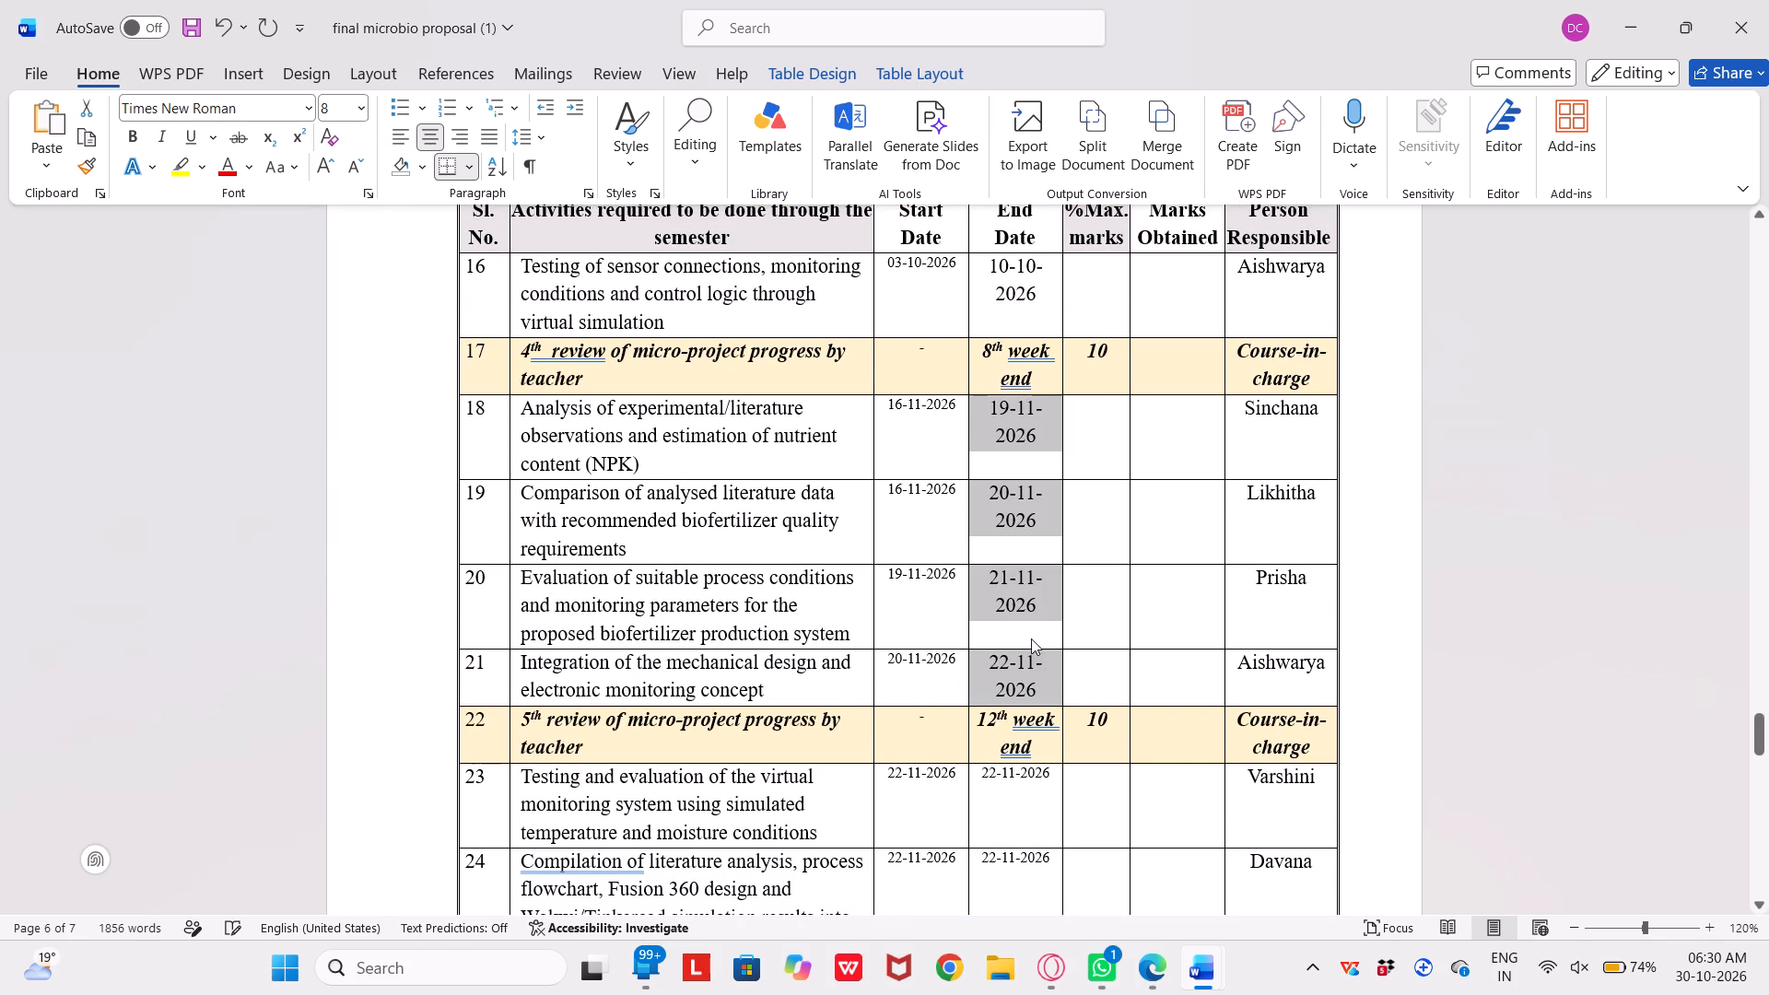
pyautogui.click(361, 110)
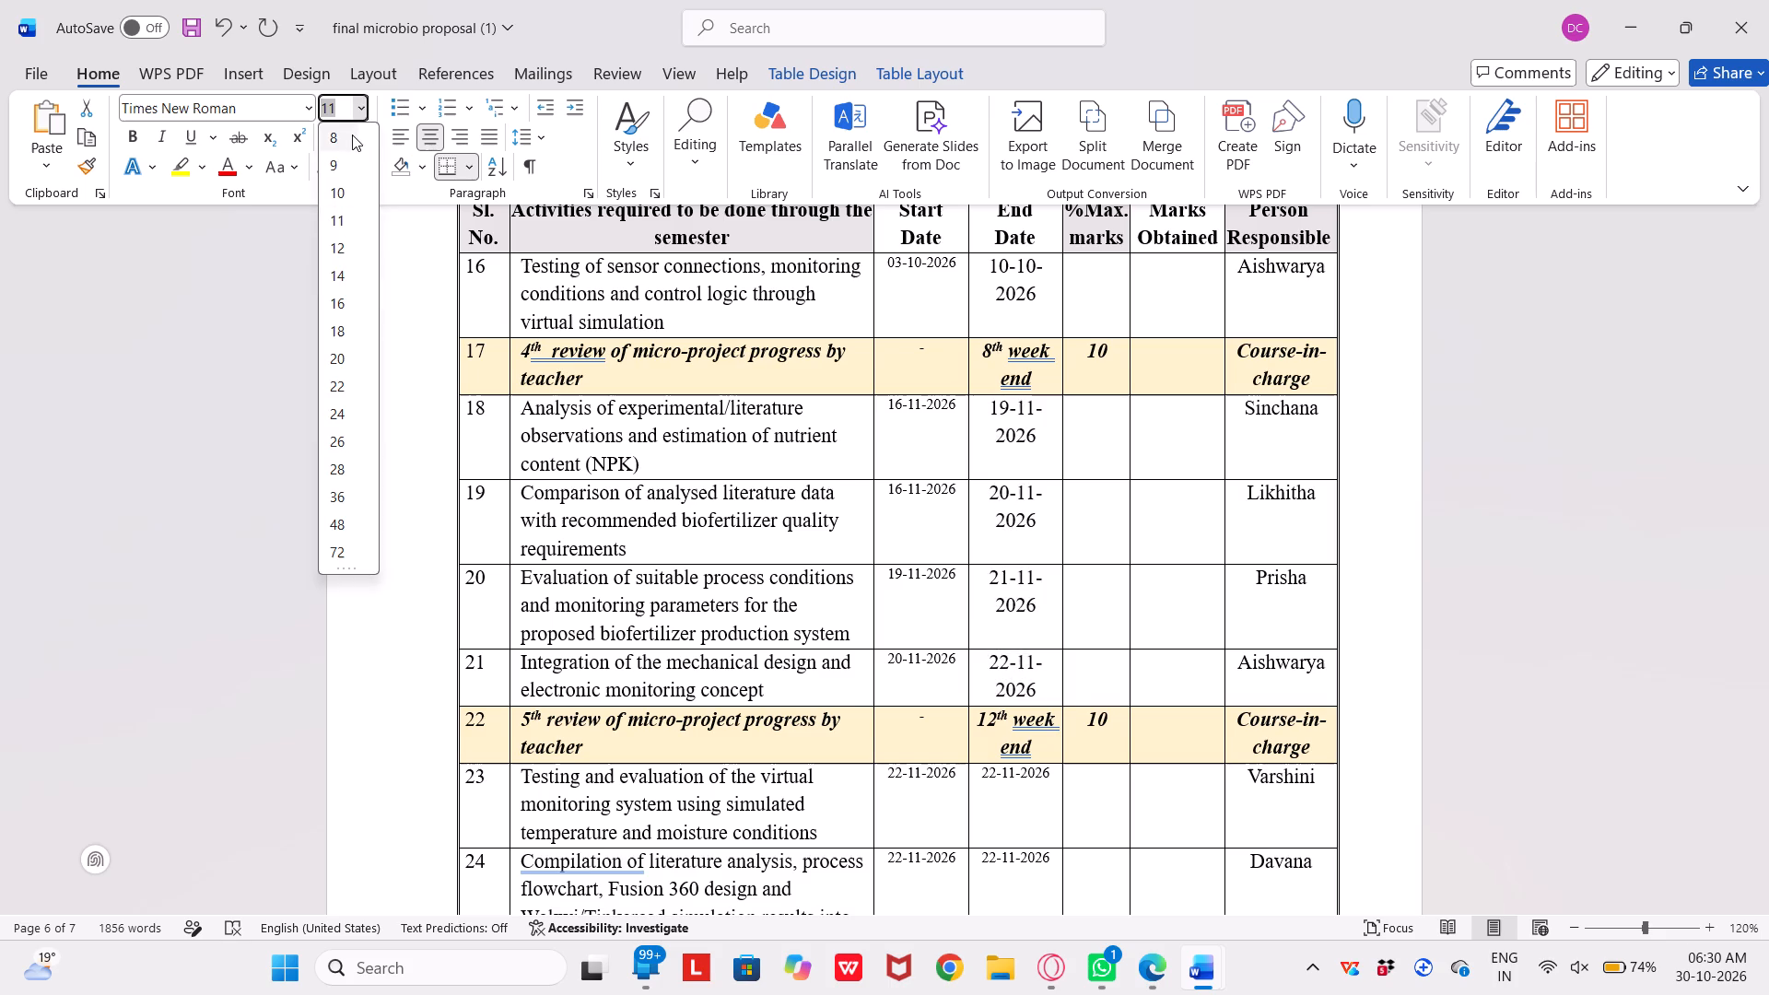
pyautogui.click(352, 135)
# Set the font size of row 16's end date, 10-10-2026, to 8.
pyautogui.scroll(3, 845, 477)
pyautogui.scroll(3, 945, 511)
pyautogui.moveTo(1037, 683); pyautogui.dragTo(987, 661)
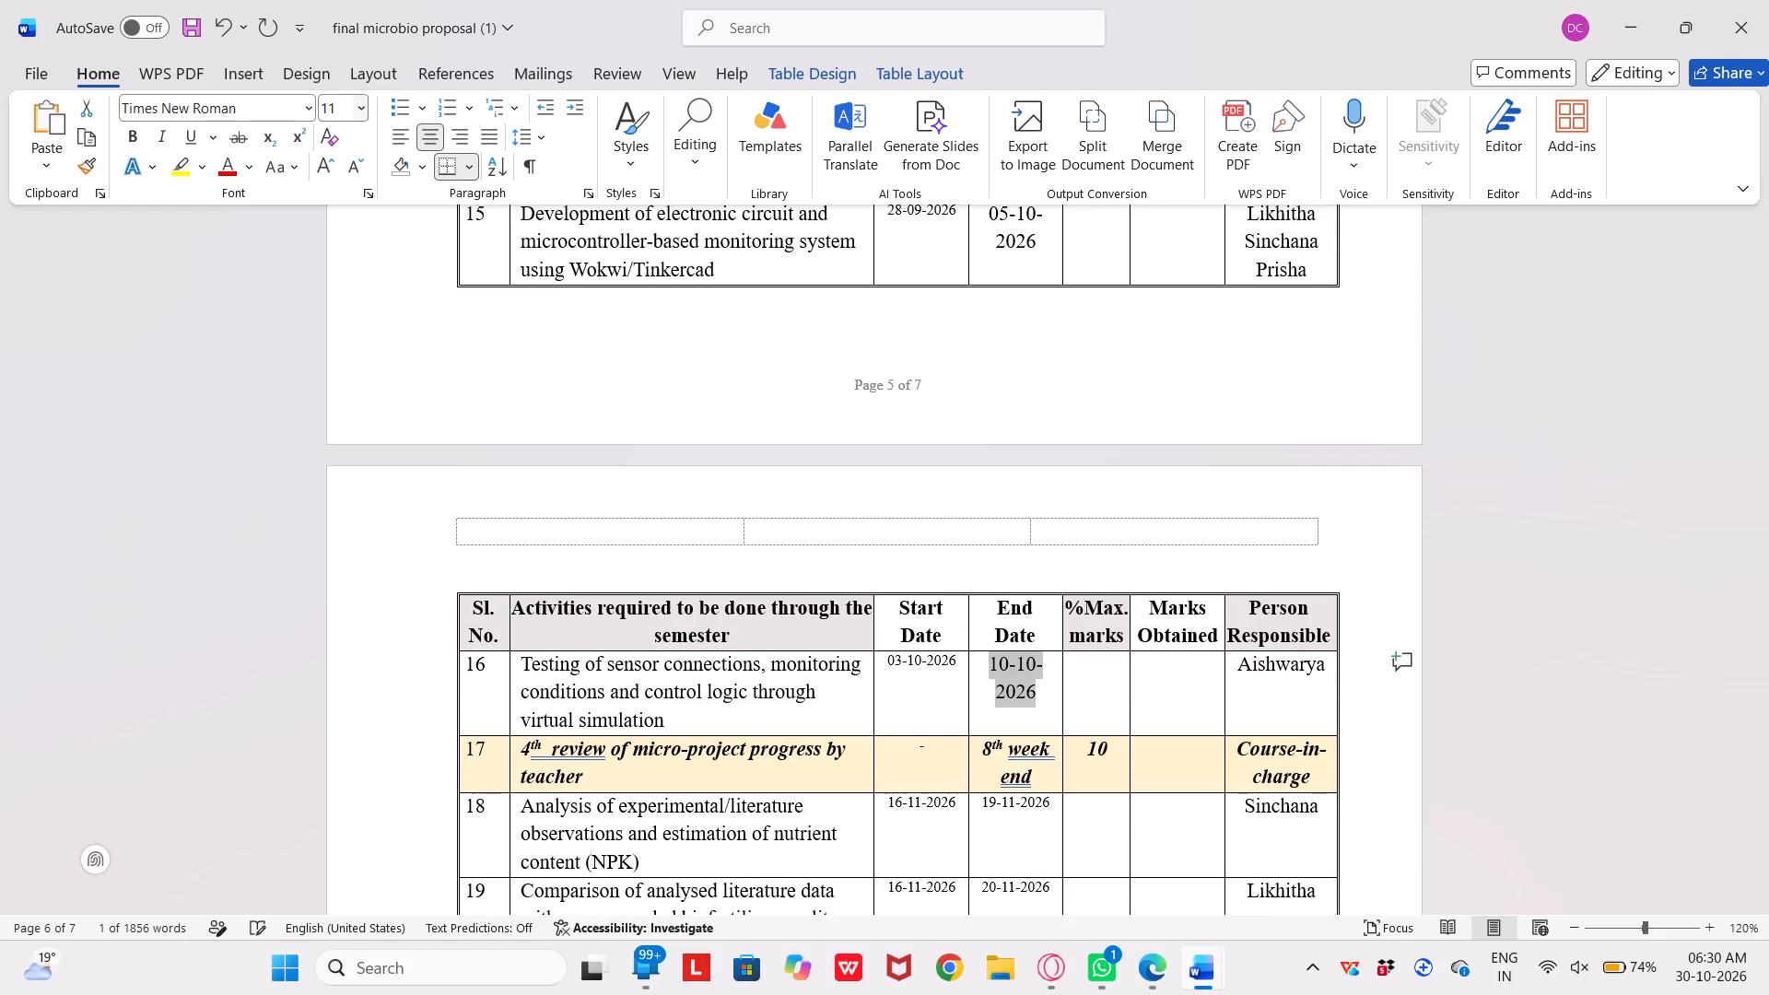
pyautogui.click(358, 110)
pyautogui.click(351, 135)
# Set the font size of row 15's end date, 05-10-2026, to 8.
pyautogui.scroll(1, 956, 440)
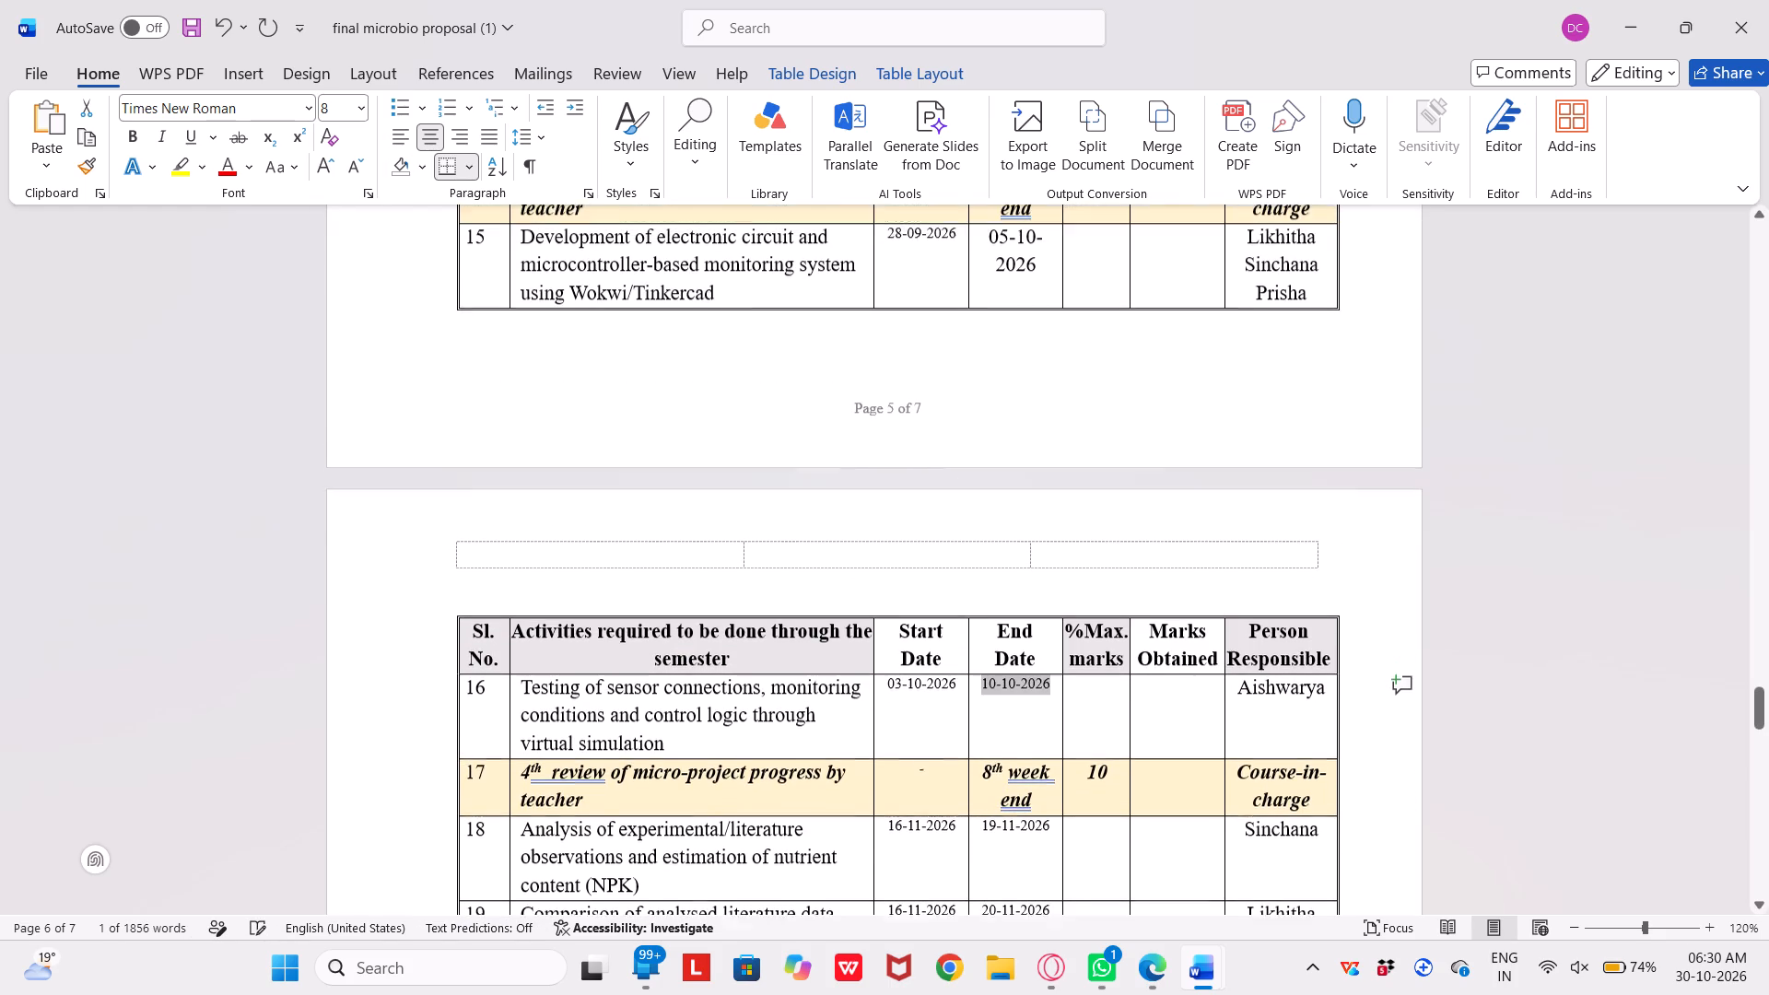
pyautogui.scroll(5, 956, 440)
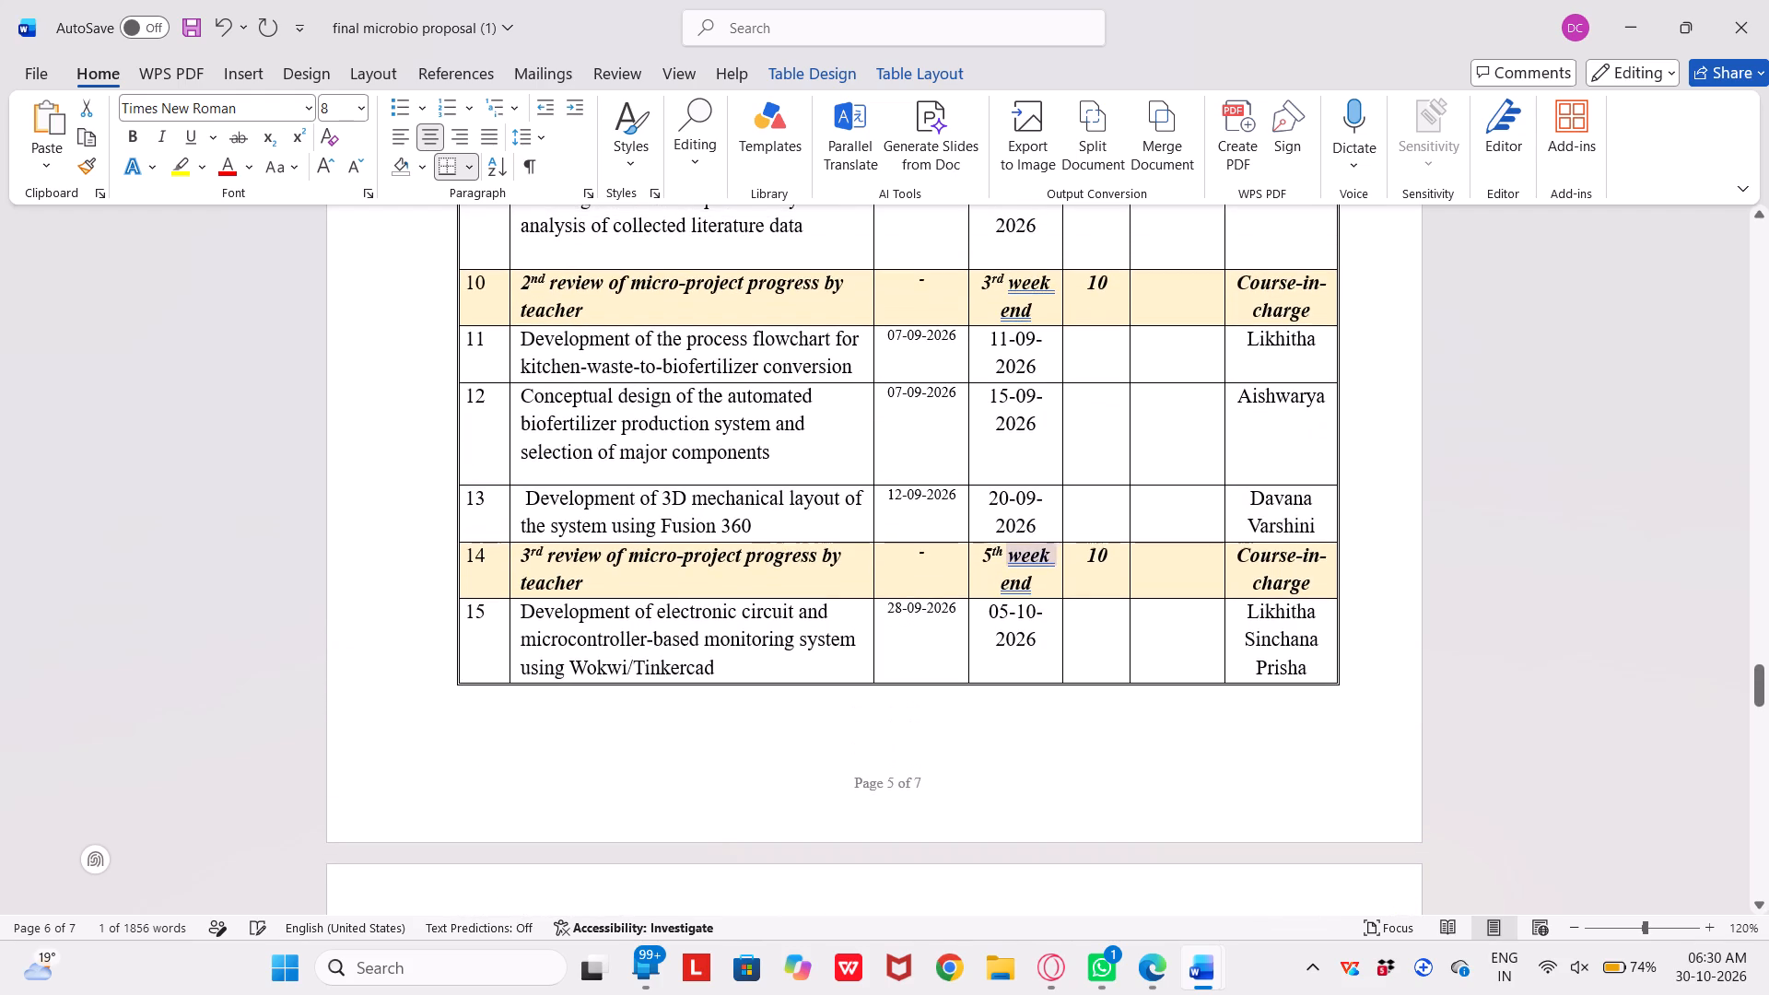
pyautogui.moveTo(1035, 646); pyautogui.dragTo(993, 606)
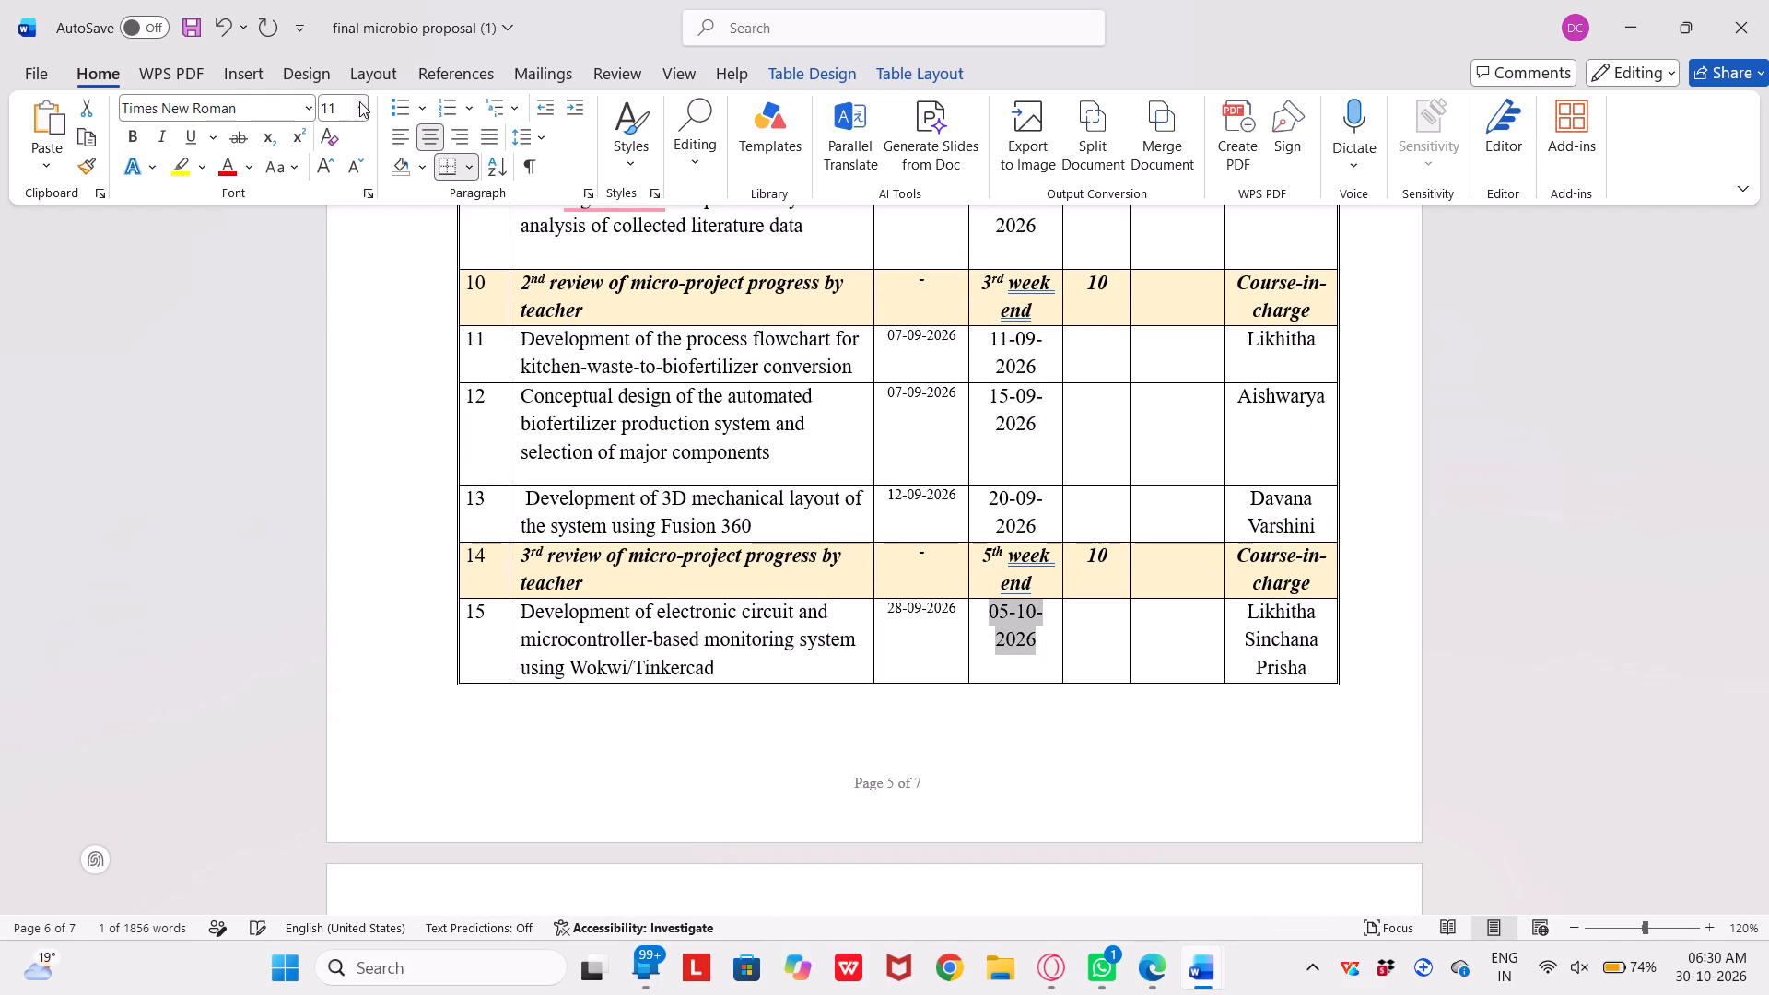
pyautogui.click(361, 102)
pyautogui.click(357, 138)
# Set the font size of the end dates in rows 11 to 13 to 8.
pyautogui.scroll(2, 719, 337)
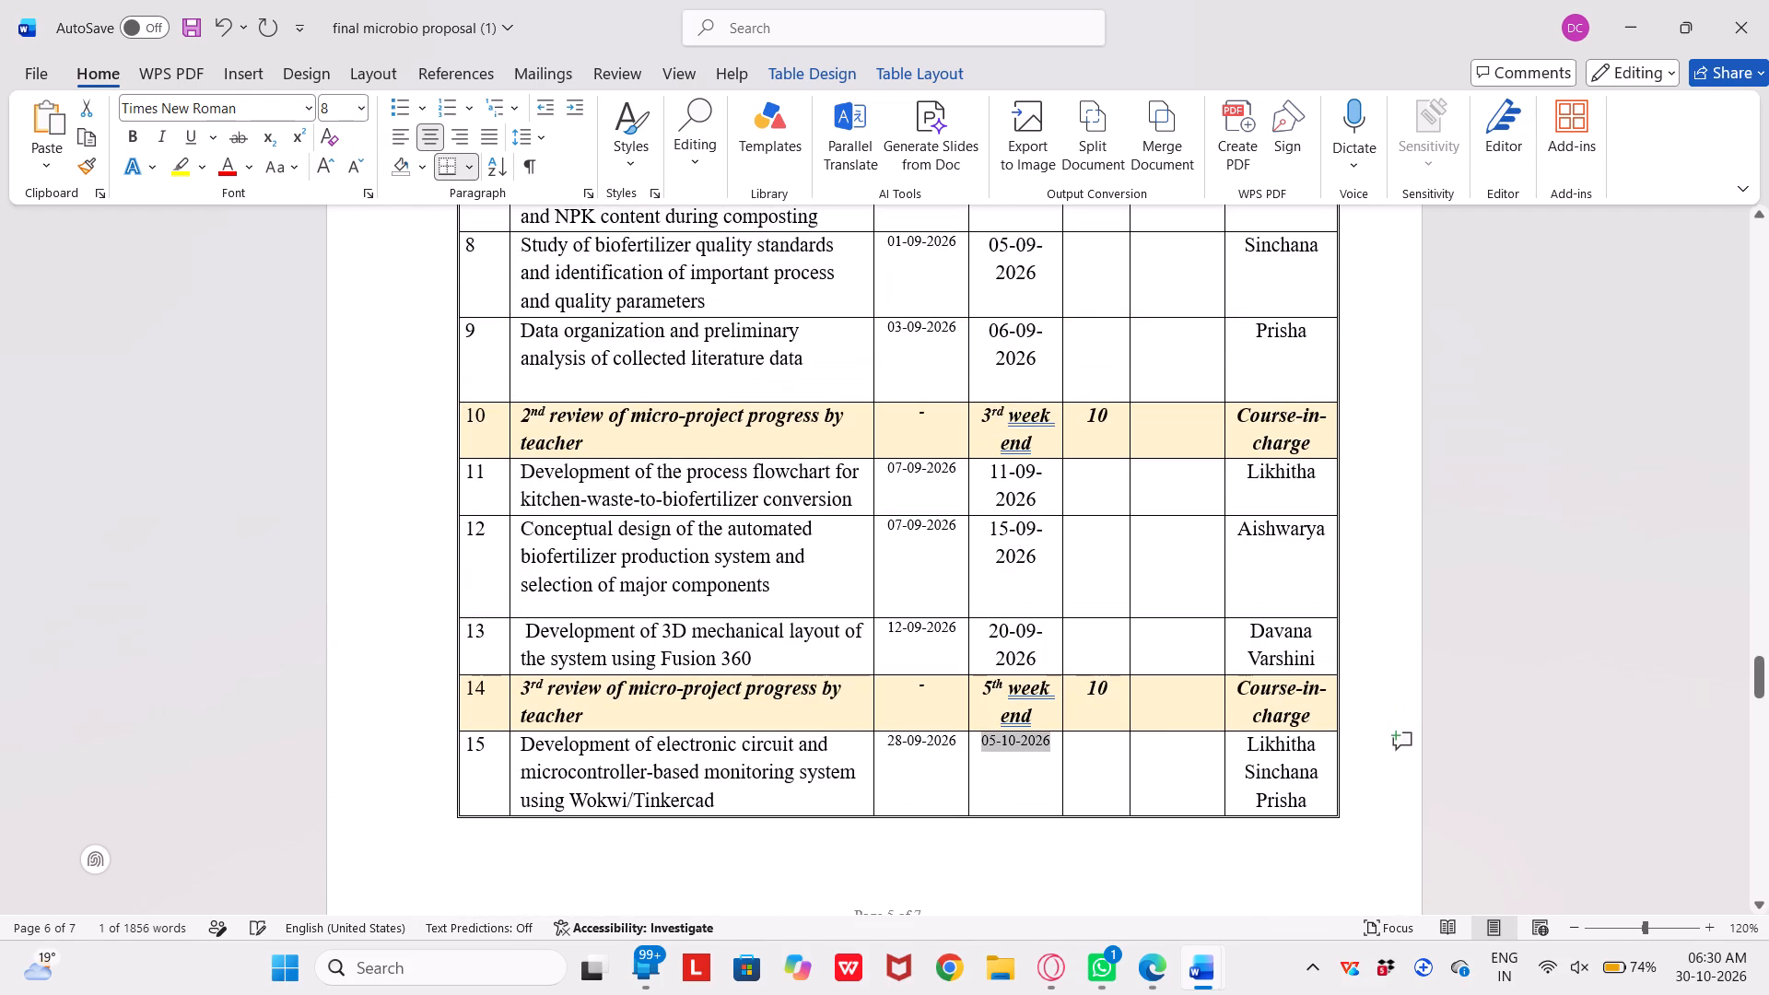
pyautogui.moveTo(1033, 666); pyautogui.dragTo(992, 491)
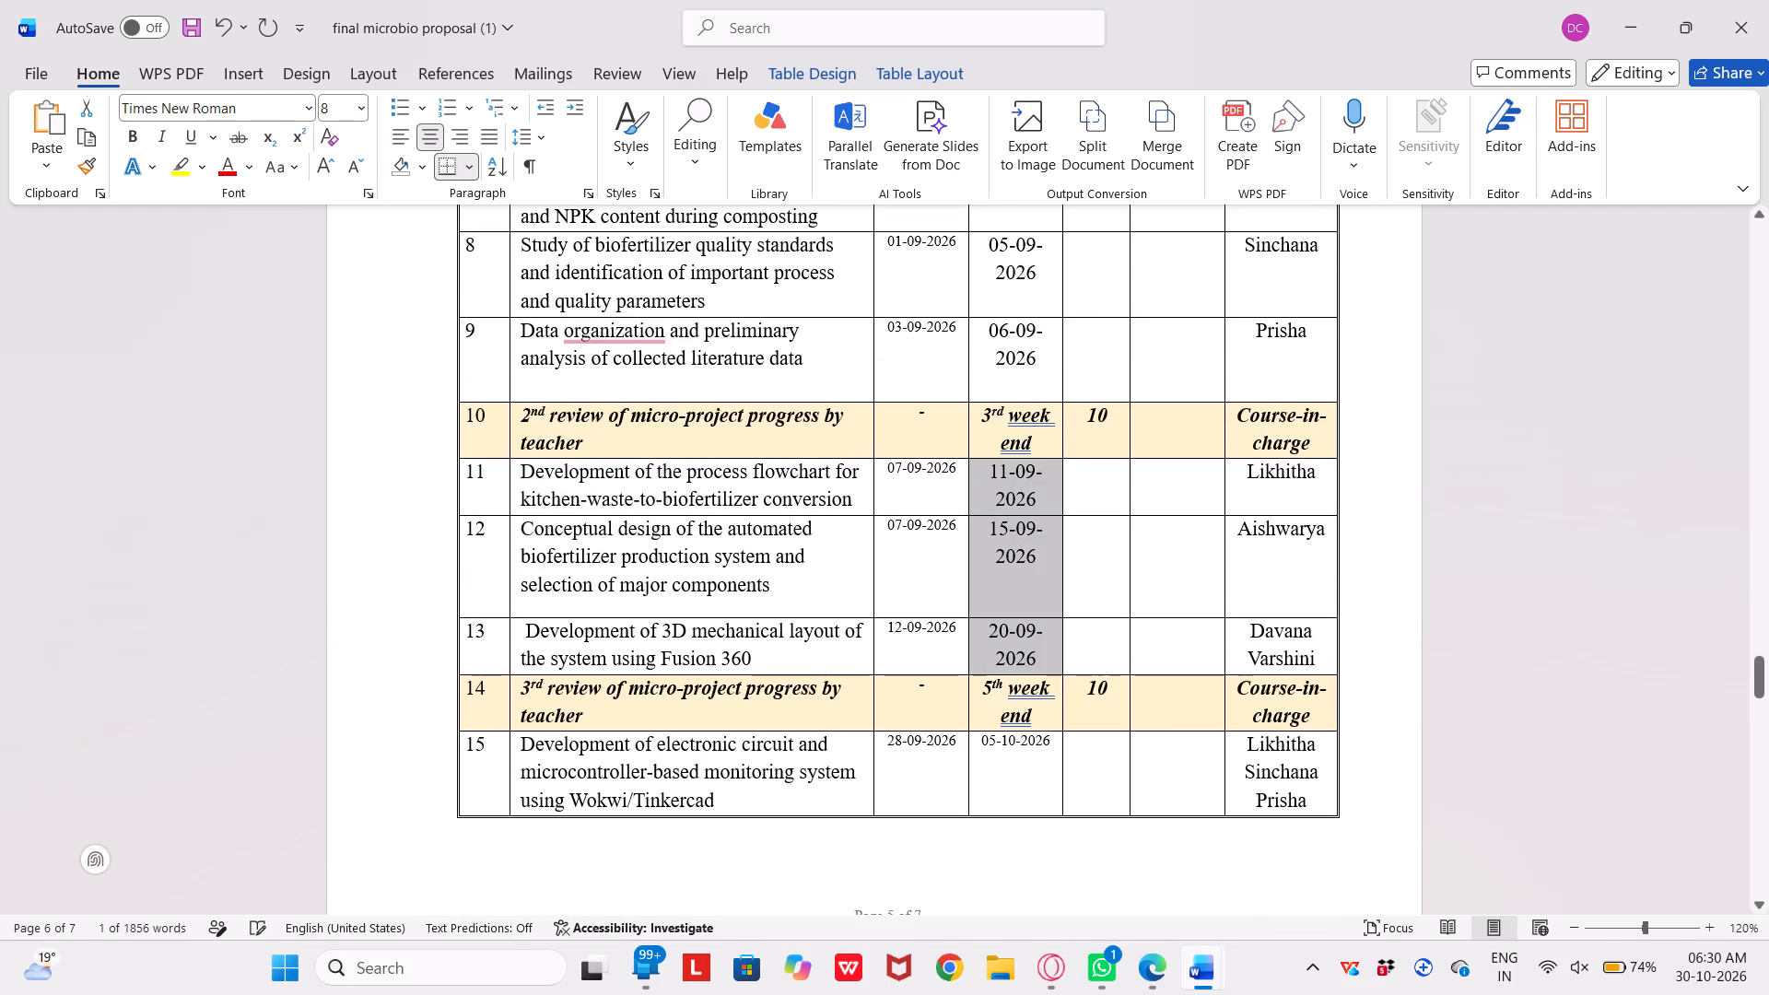
pyautogui.moveTo(992, 491); pyautogui.dragTo(992, 490)
pyautogui.click(361, 102)
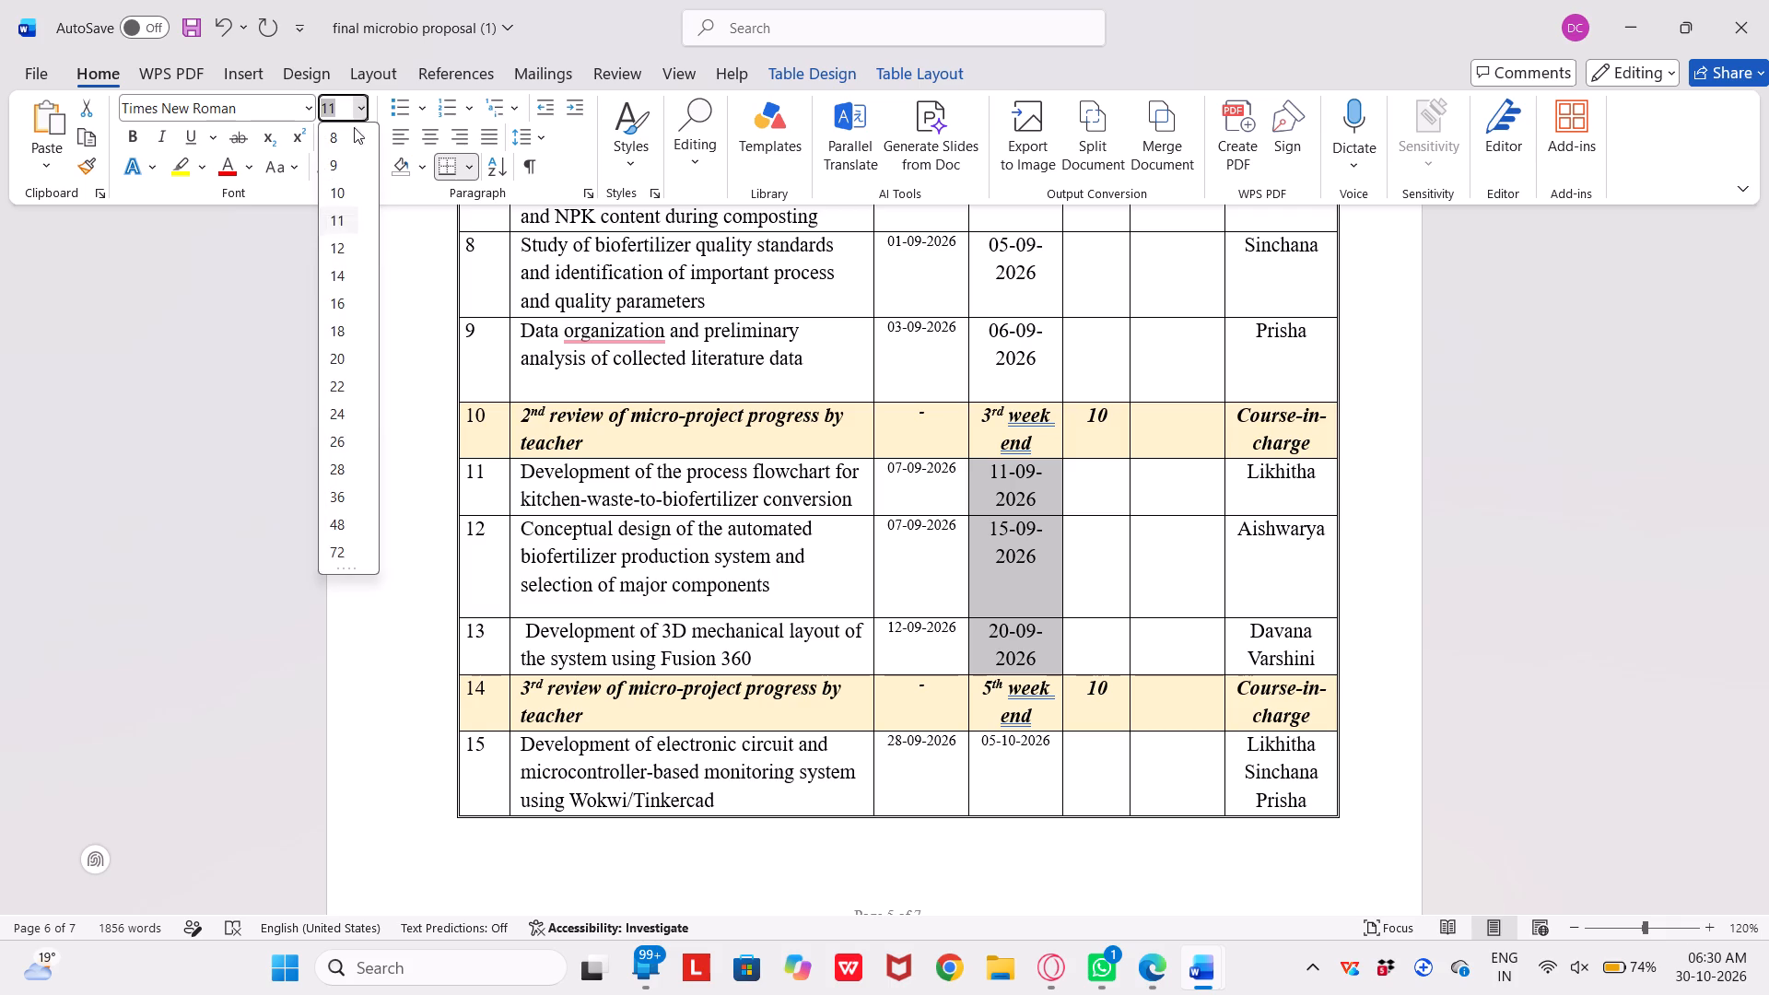
pyautogui.click(350, 139)
# Set the font size of the end dates in rows 7 to 9 to 8.
pyautogui.scroll(5, 706, 403)
pyautogui.click(1045, 570)
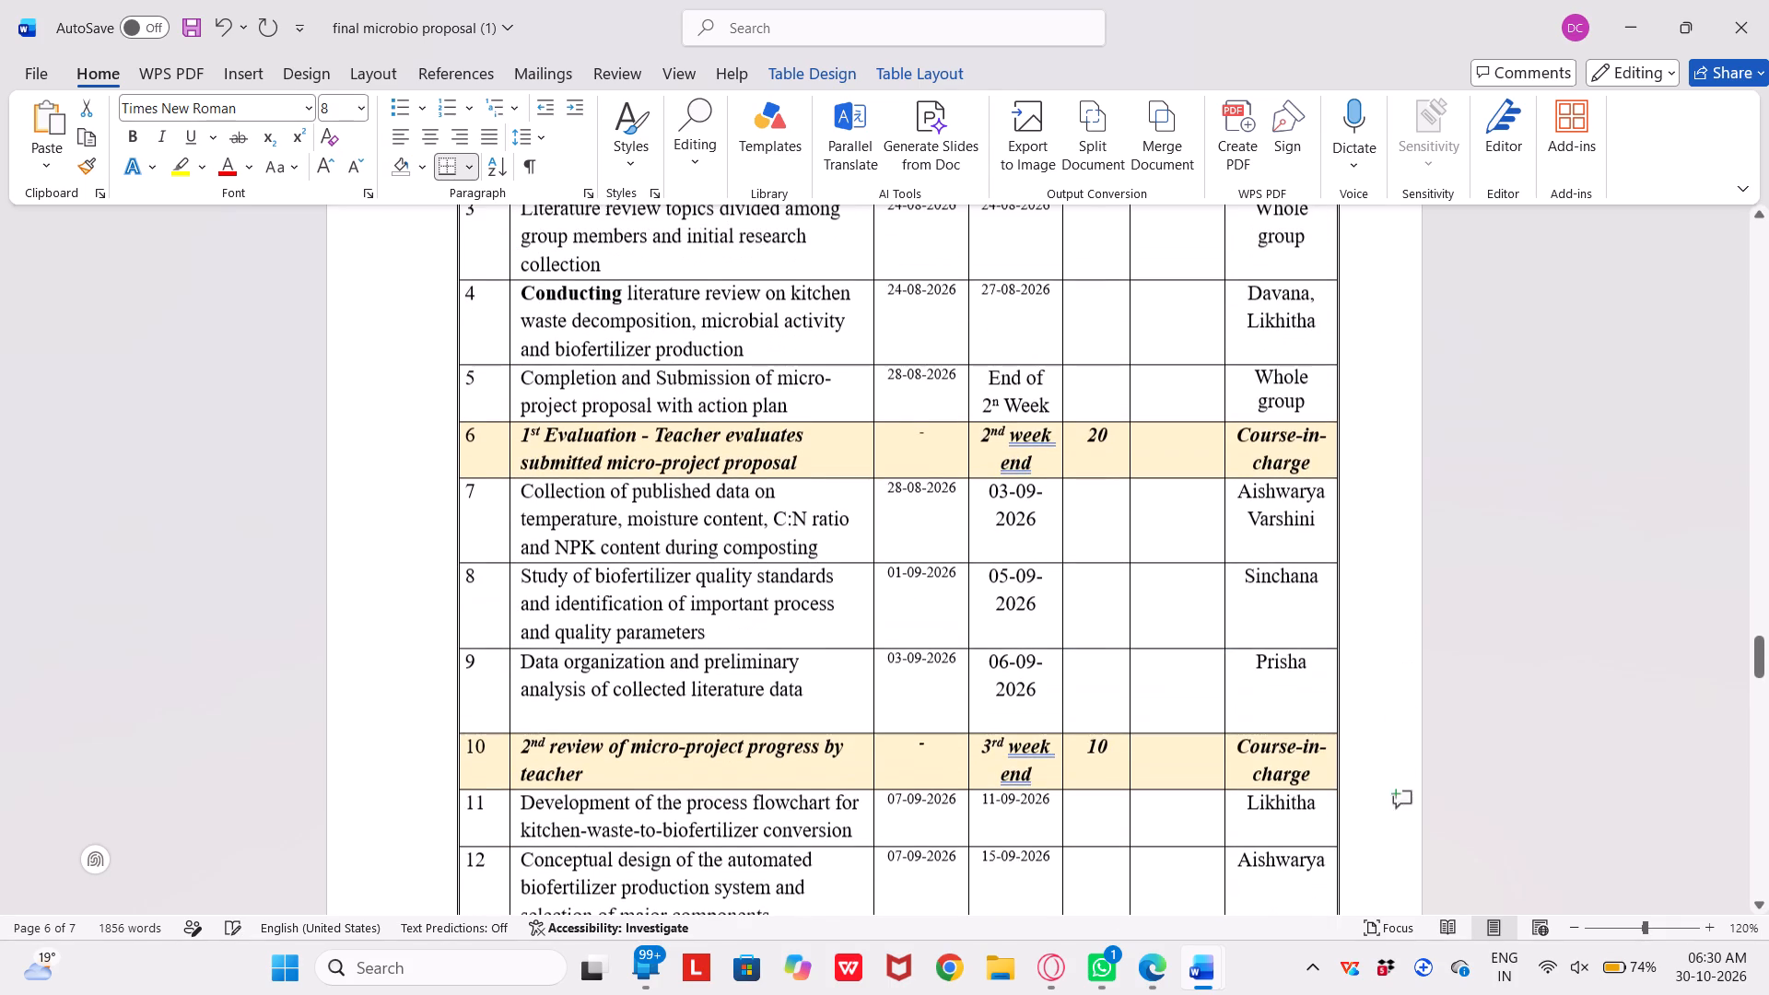
pyautogui.moveTo(978, 493); pyautogui.dragTo(1044, 673)
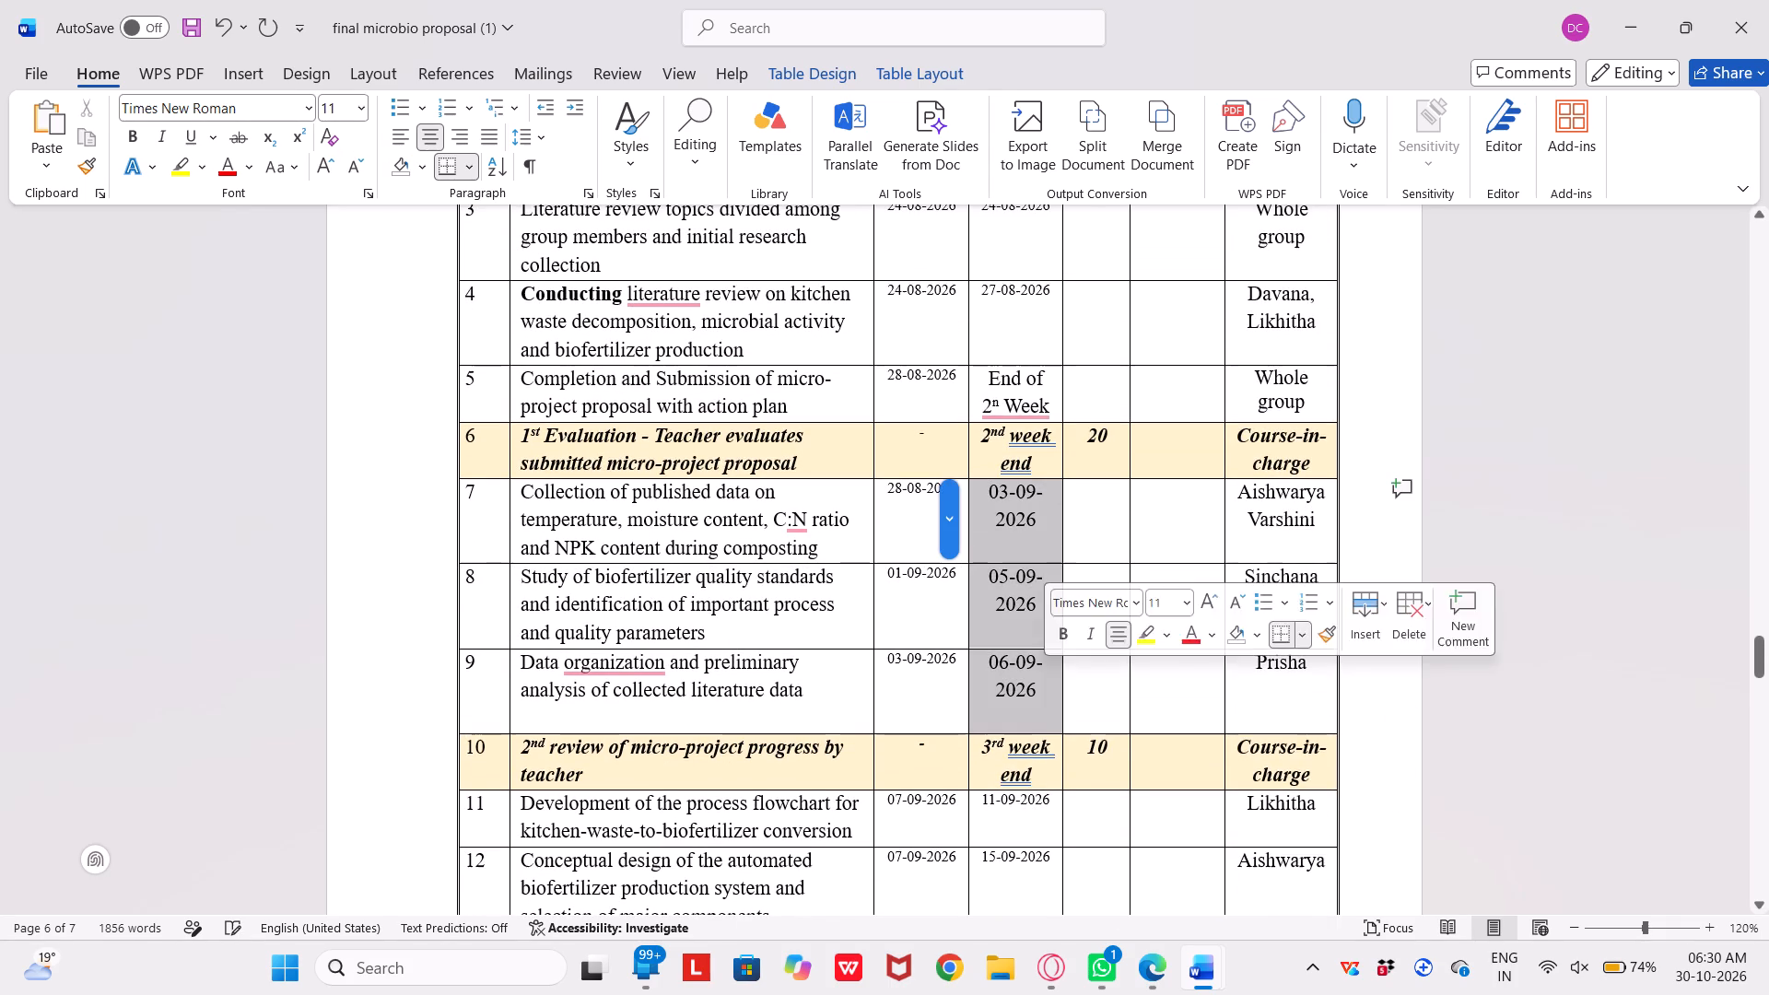
pyautogui.click(360, 111)
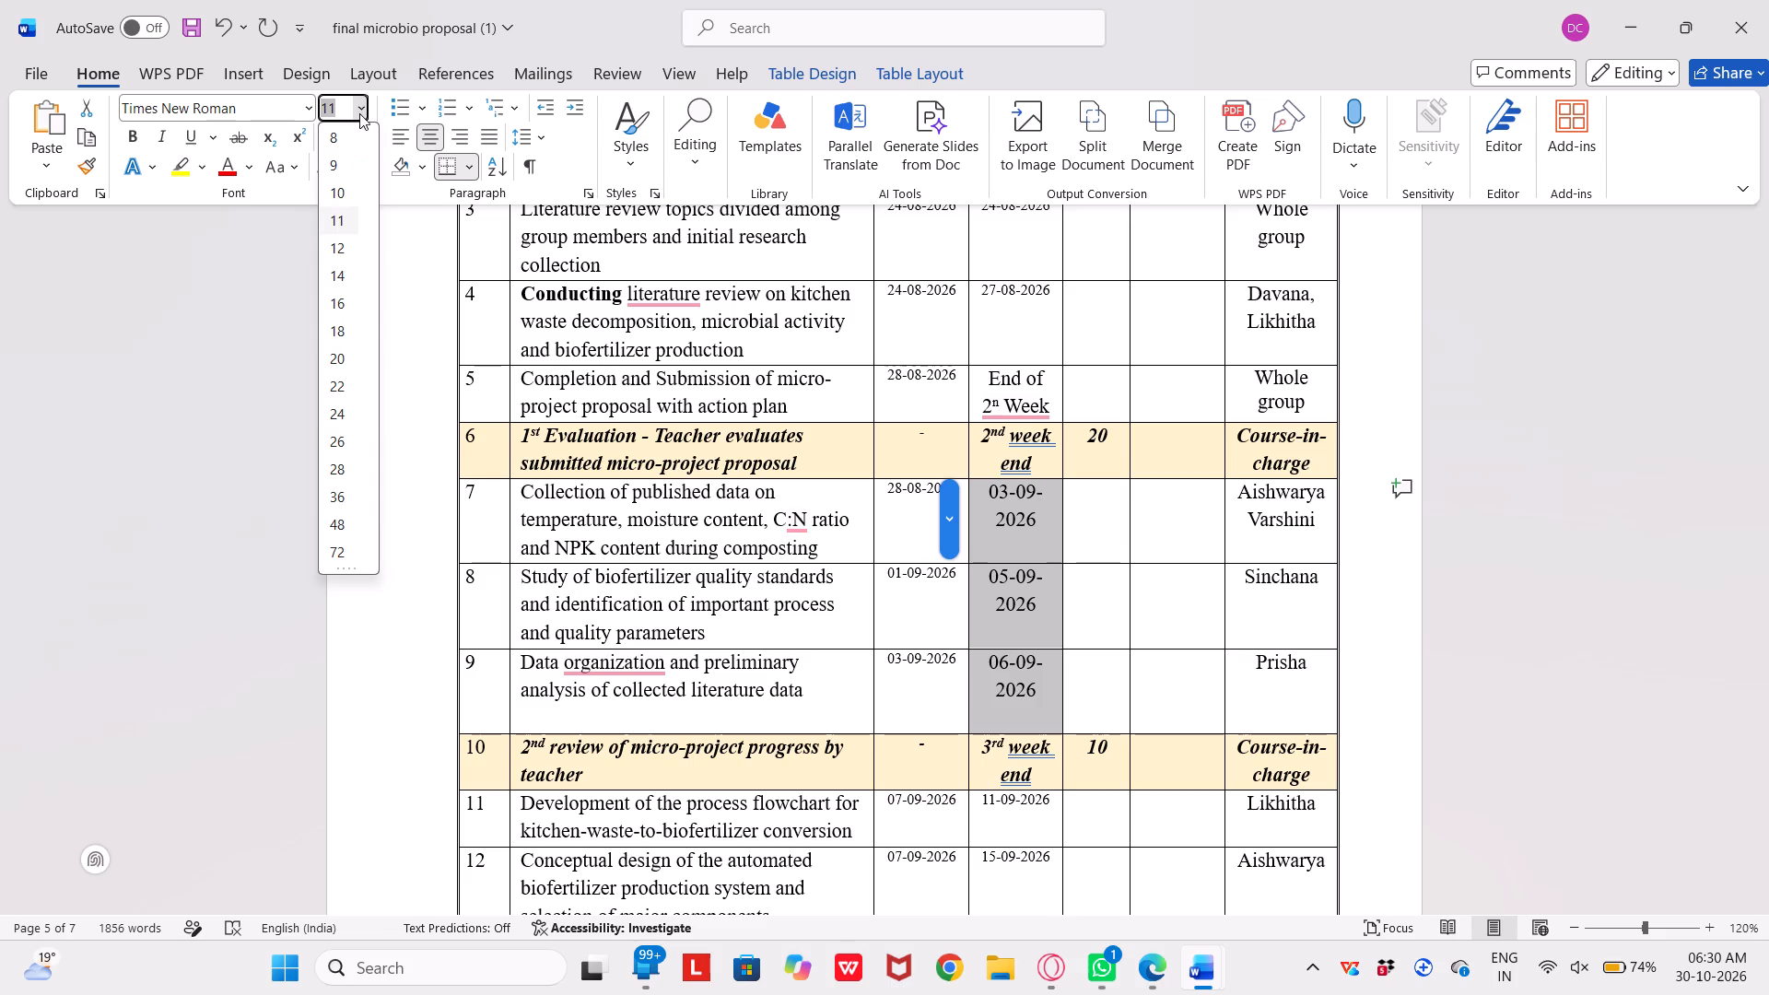
pyautogui.click(340, 137)
# Change the day of row 7's end date to 29, making it 29-09-2026.
pyautogui.scroll(3, 833, 420)
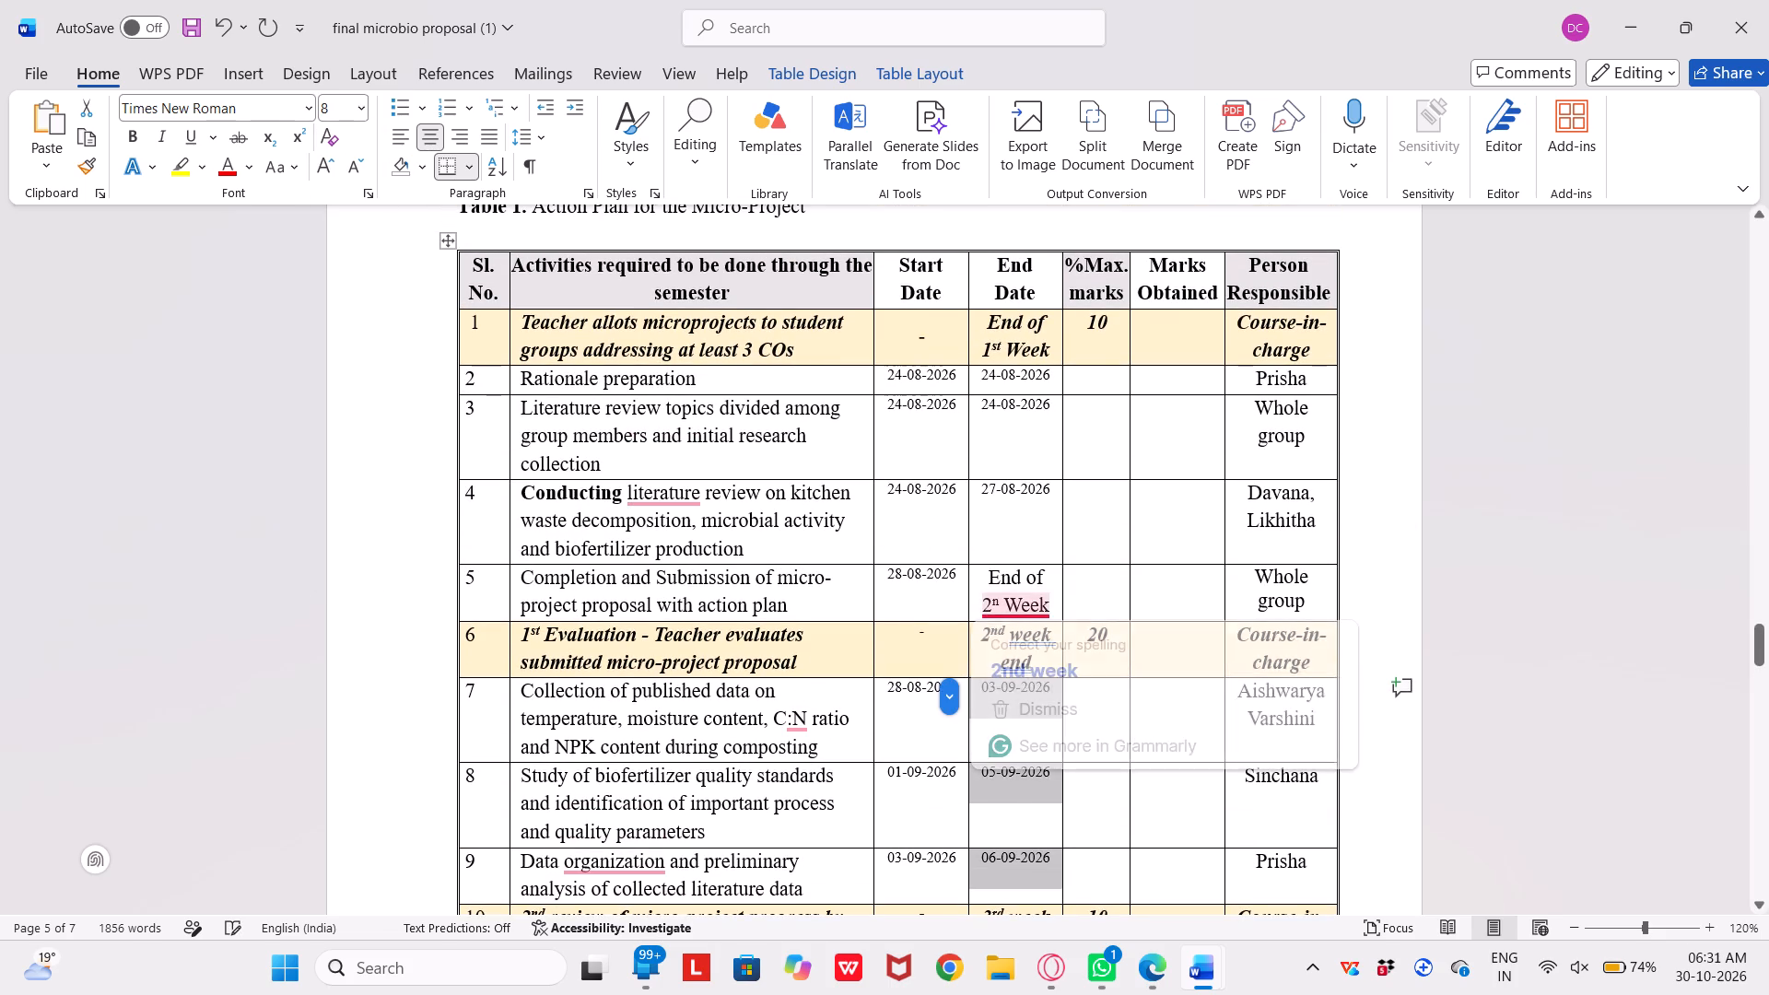
pyautogui.scroll(-4, 1052, 610)
pyautogui.scroll(2, 1053, 610)
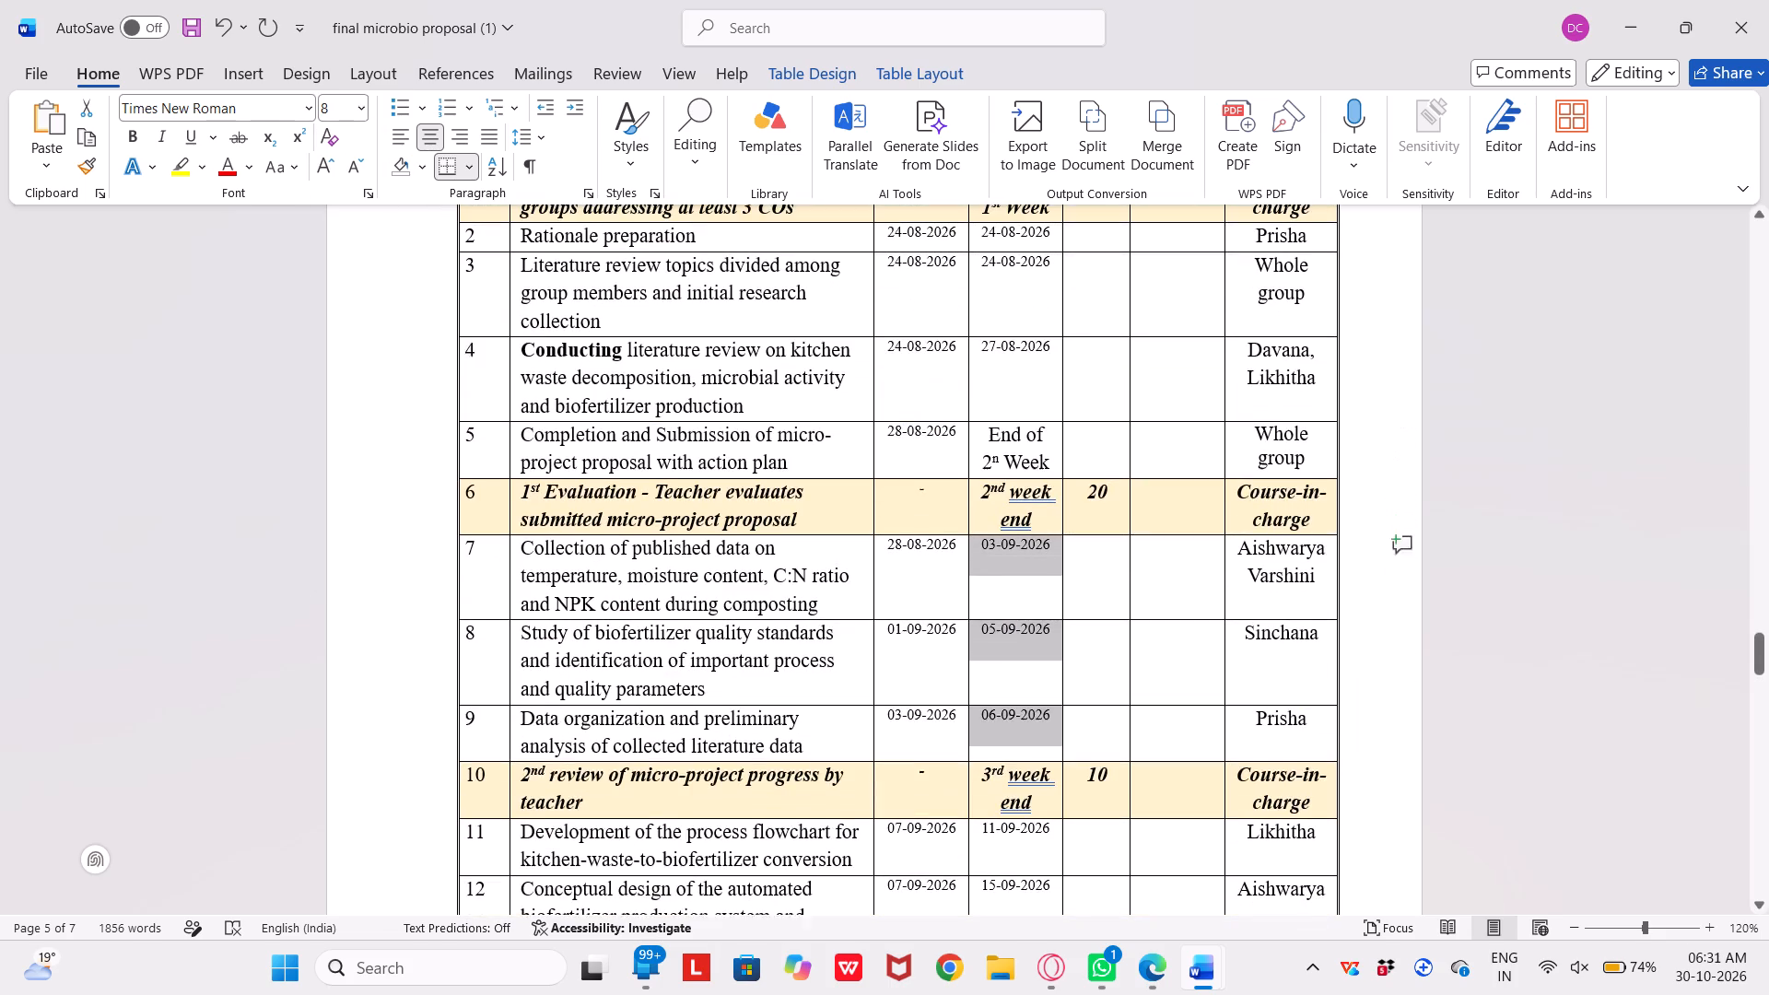
pyautogui.scroll(2, 978, 505)
pyautogui.scroll(-1, 915, 579)
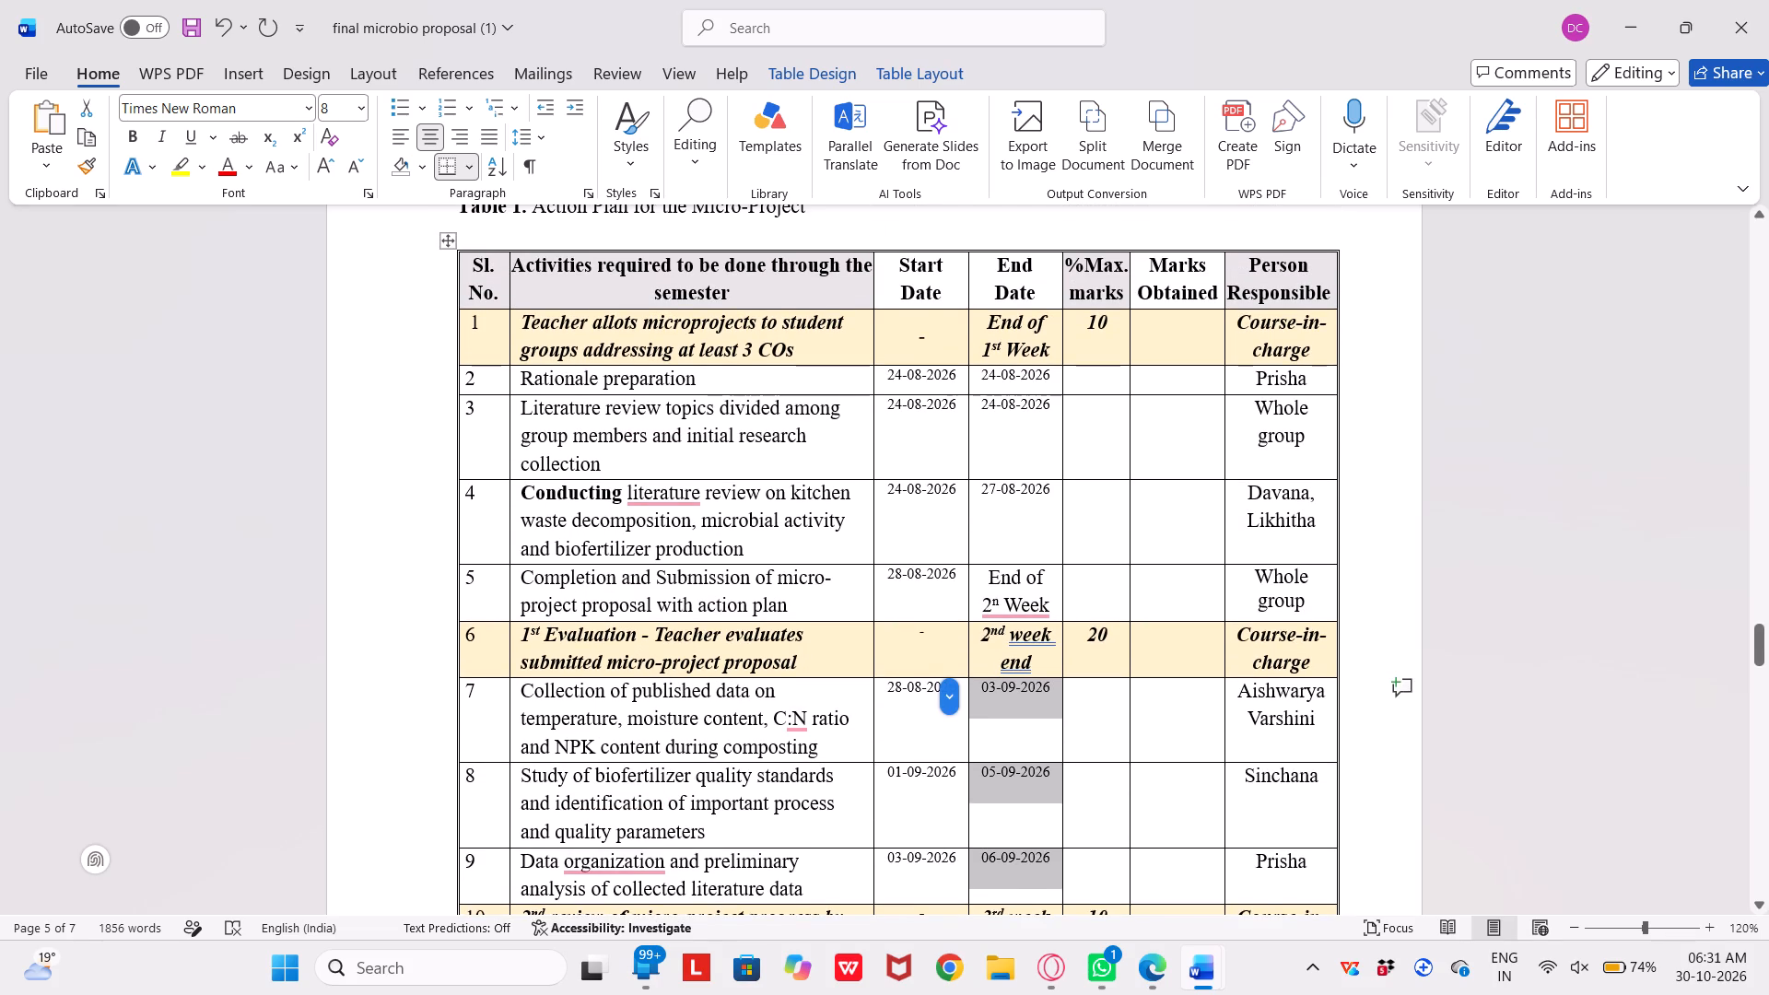
pyautogui.scroll(-1, 915, 579)
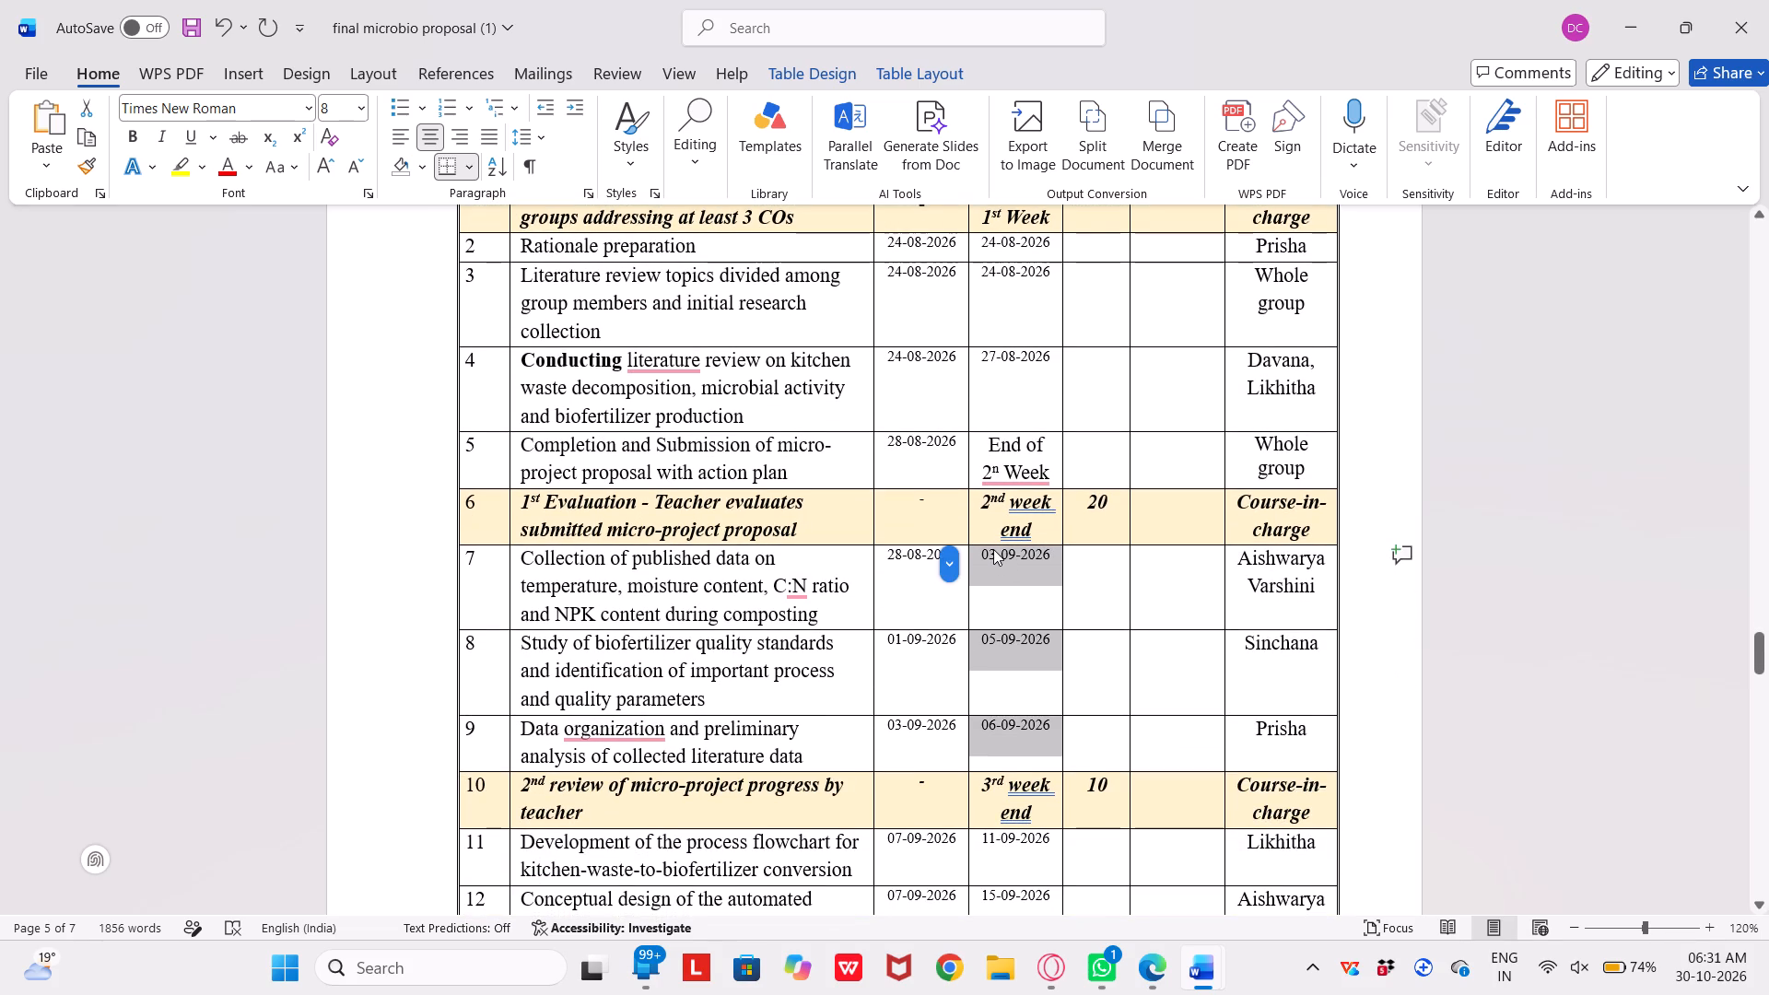
pyautogui.click(993, 549)
pyautogui.press('BackSpace')
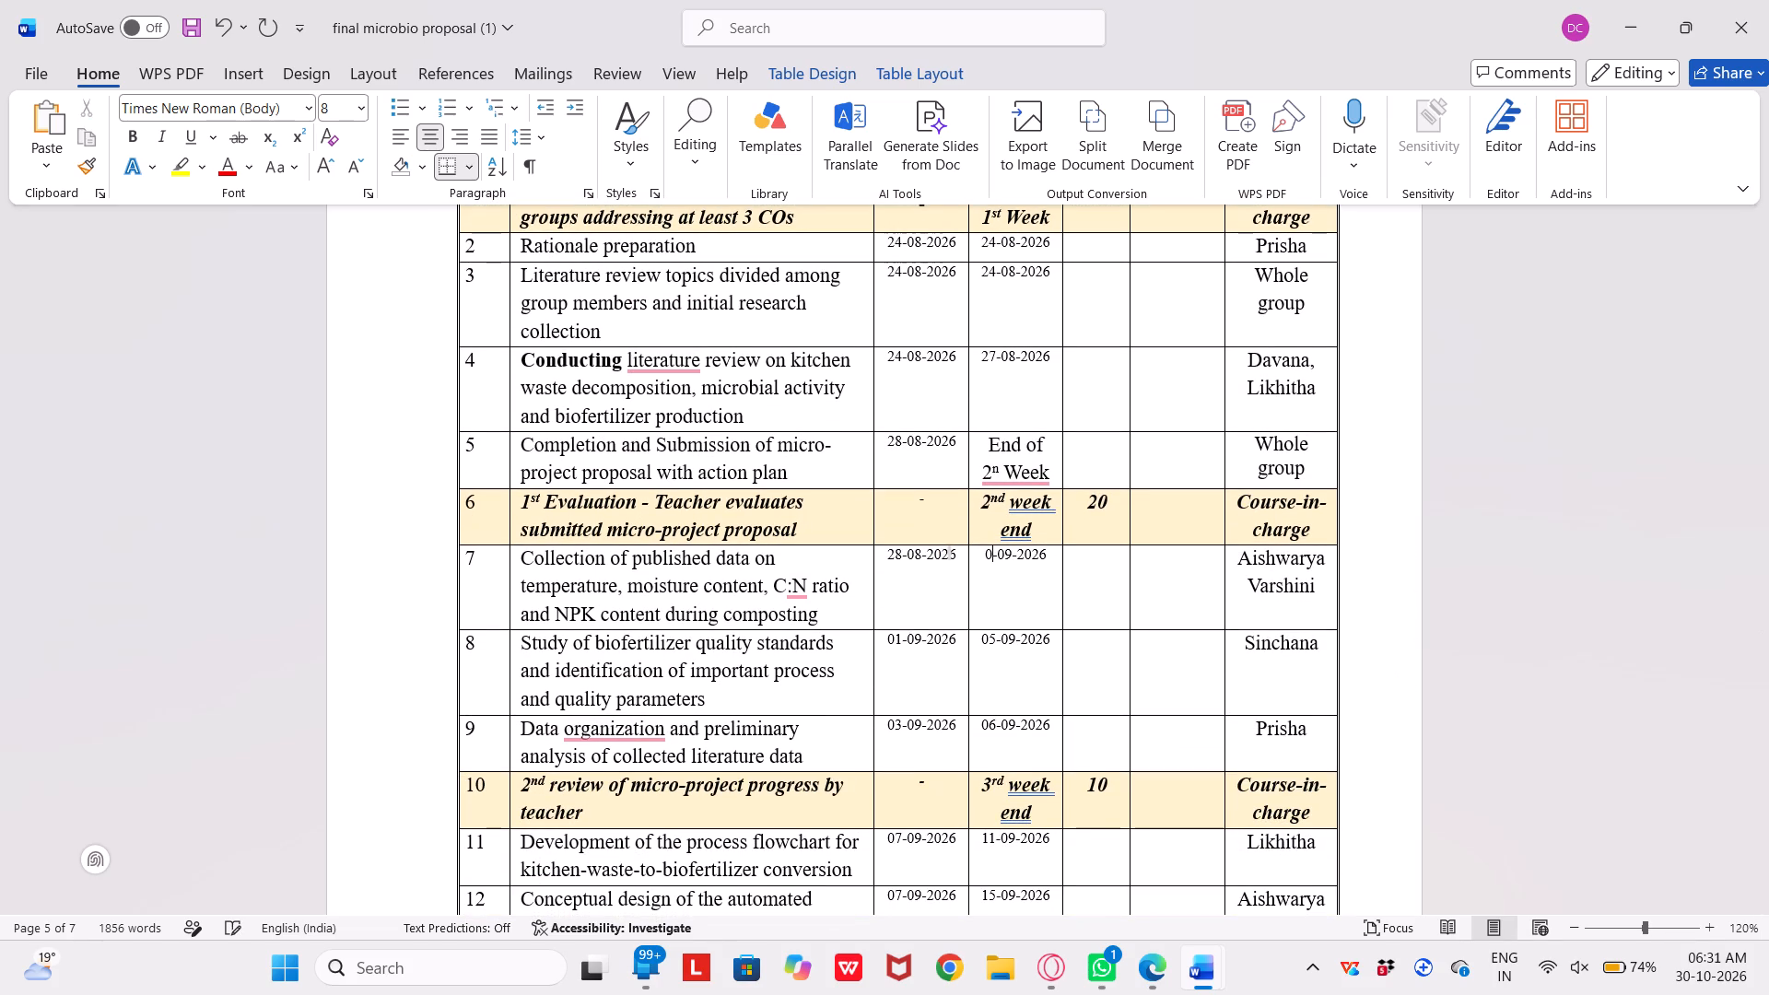
pyautogui.press('9')
pyautogui.press('BackSpace')
pyautogui.press('BackSpace')
pyautogui.write('29')
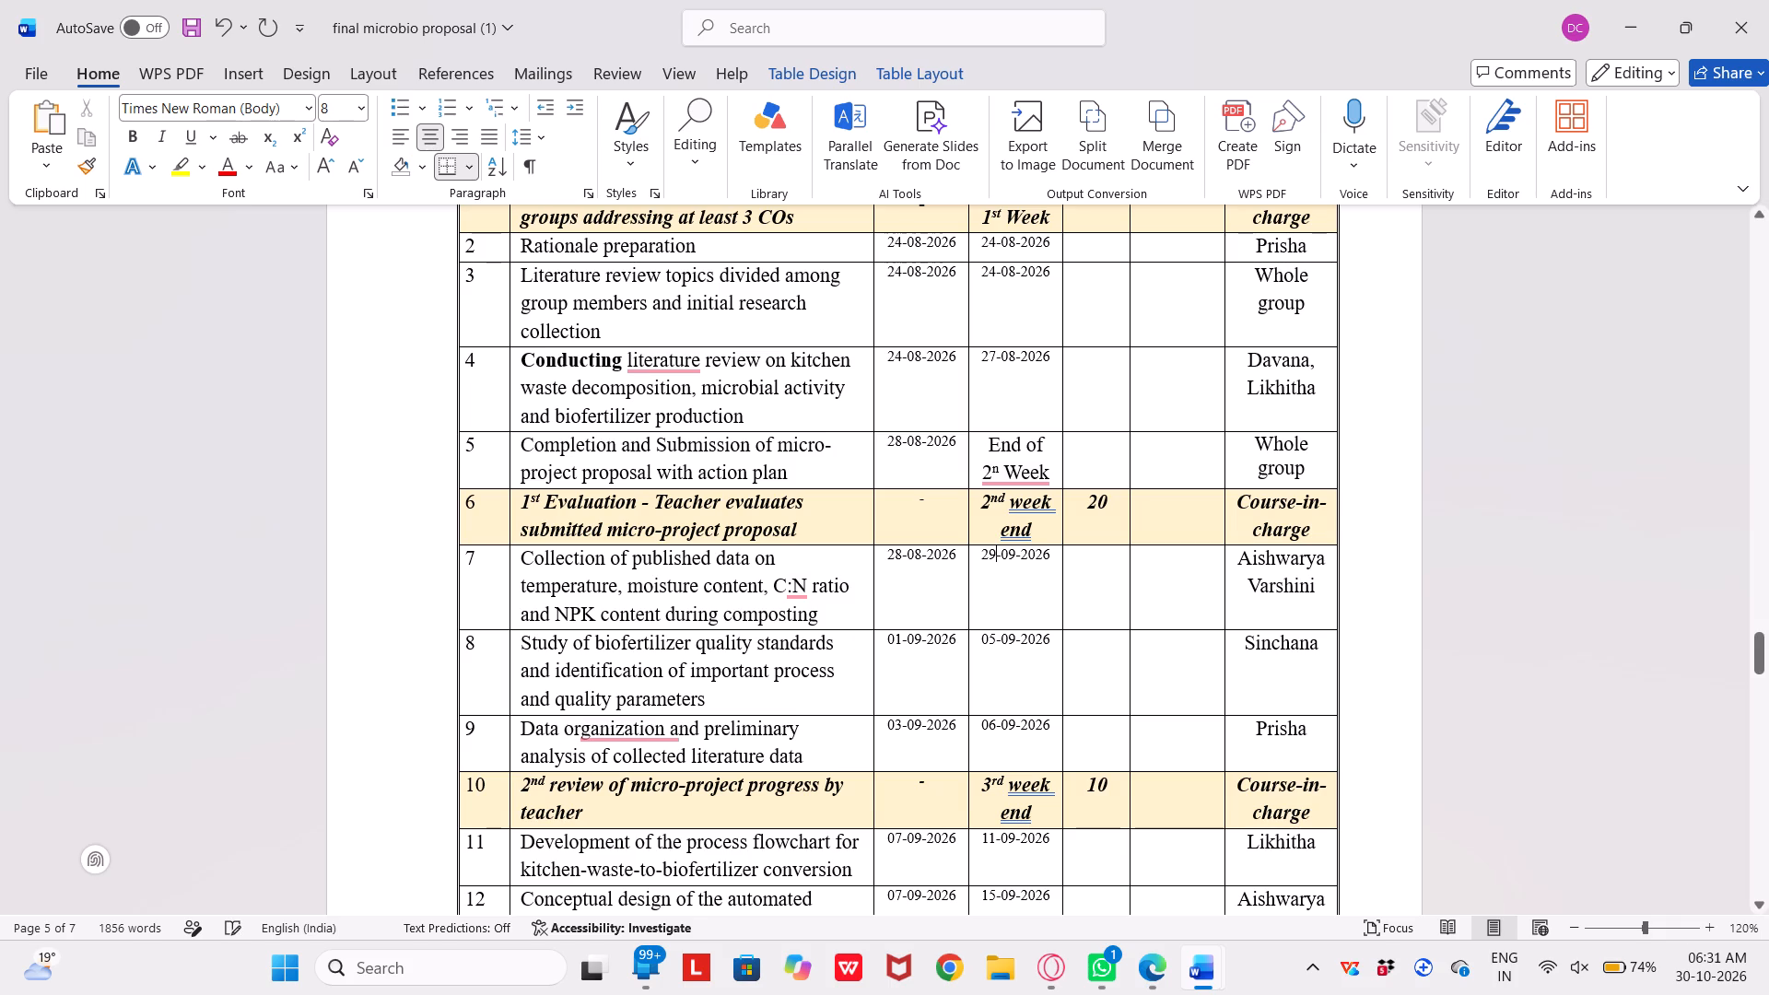
# Change the day of row 8's start date to 29, making it 29-09-2026.
pyautogui.click(899, 647)
pyautogui.press('BackSpace')
pyautogui.press('BackSpace')
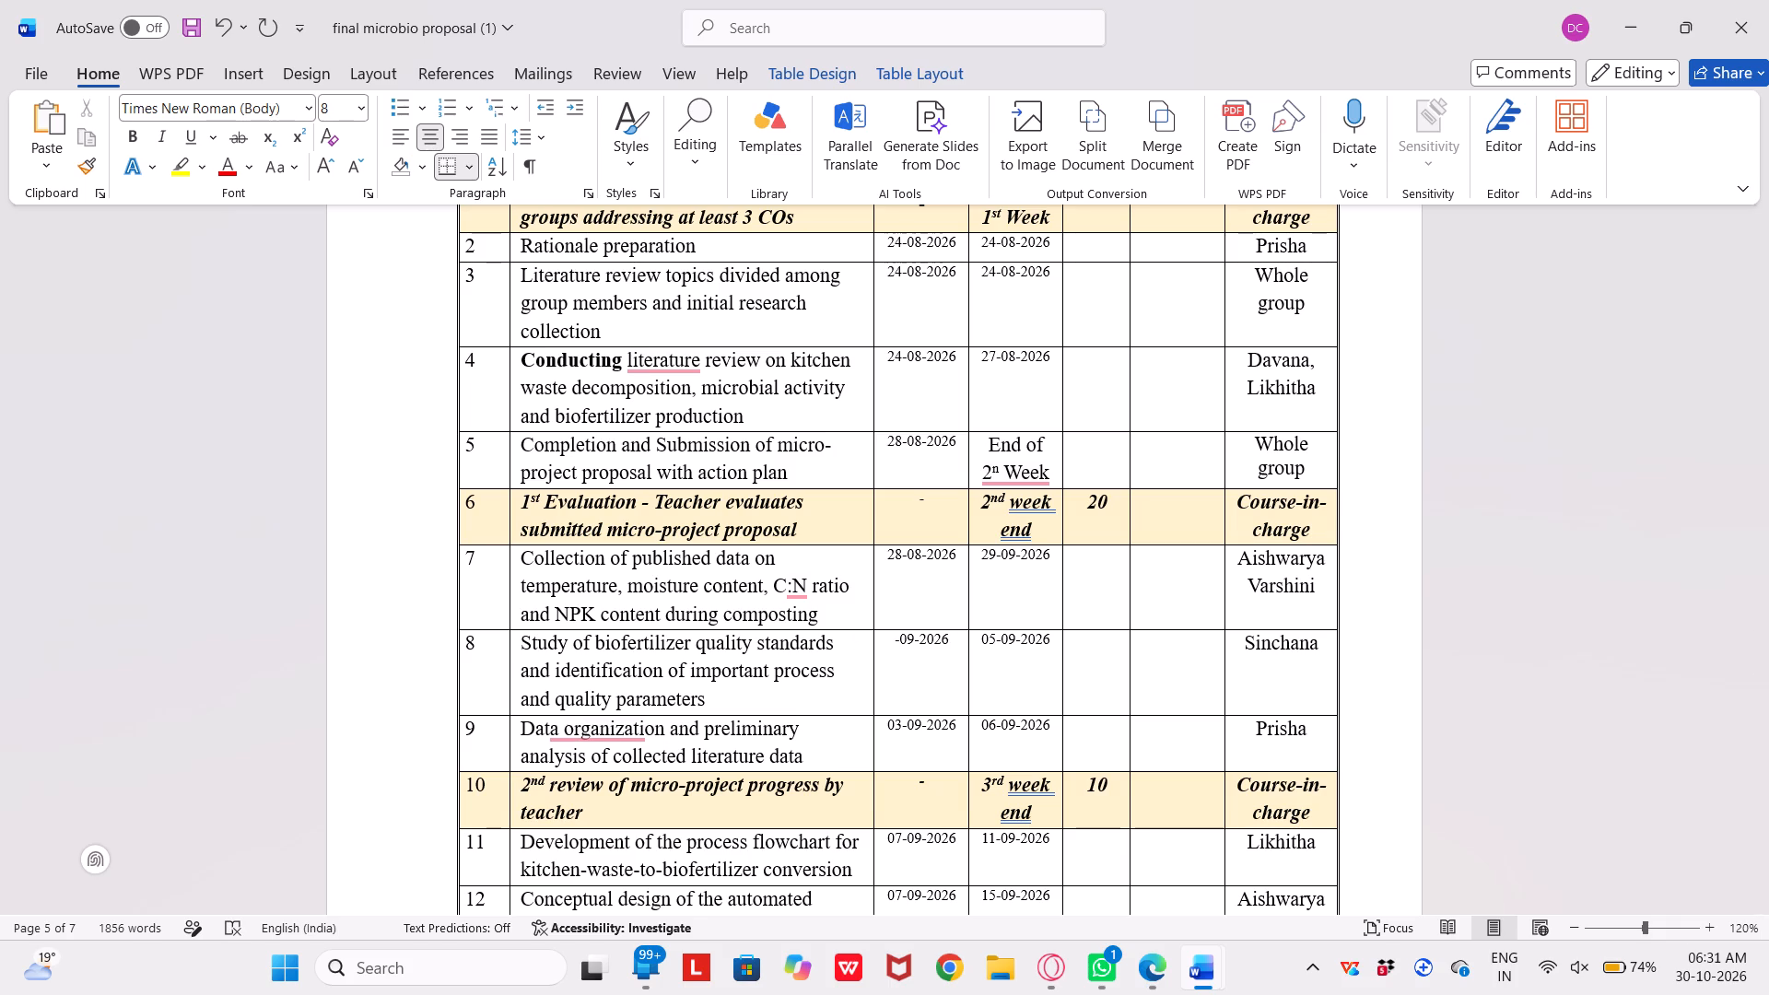
pyautogui.write('29')
# Correct the month in row 7's end date and row 8's start date so both read 29-08-2026.
pyautogui.click(1017, 554)
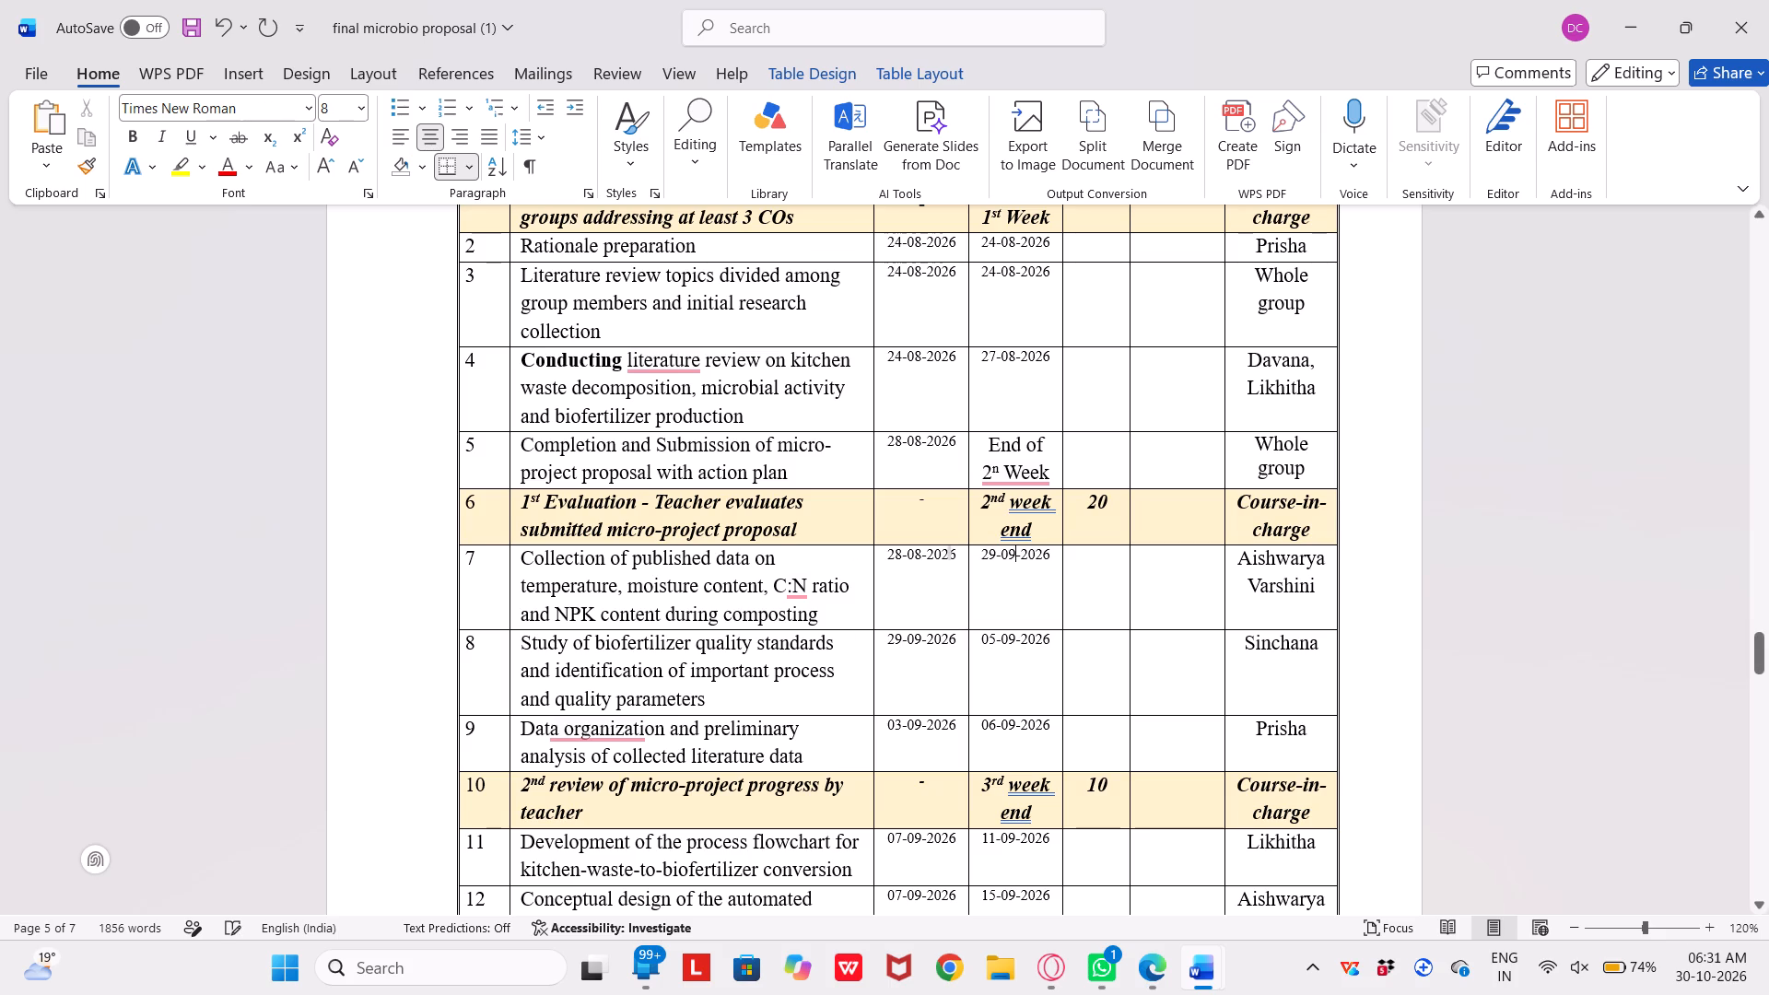
pyautogui.press('BackSpace')
pyautogui.press('8')
pyautogui.click(920, 643)
pyautogui.press('BackSpace')
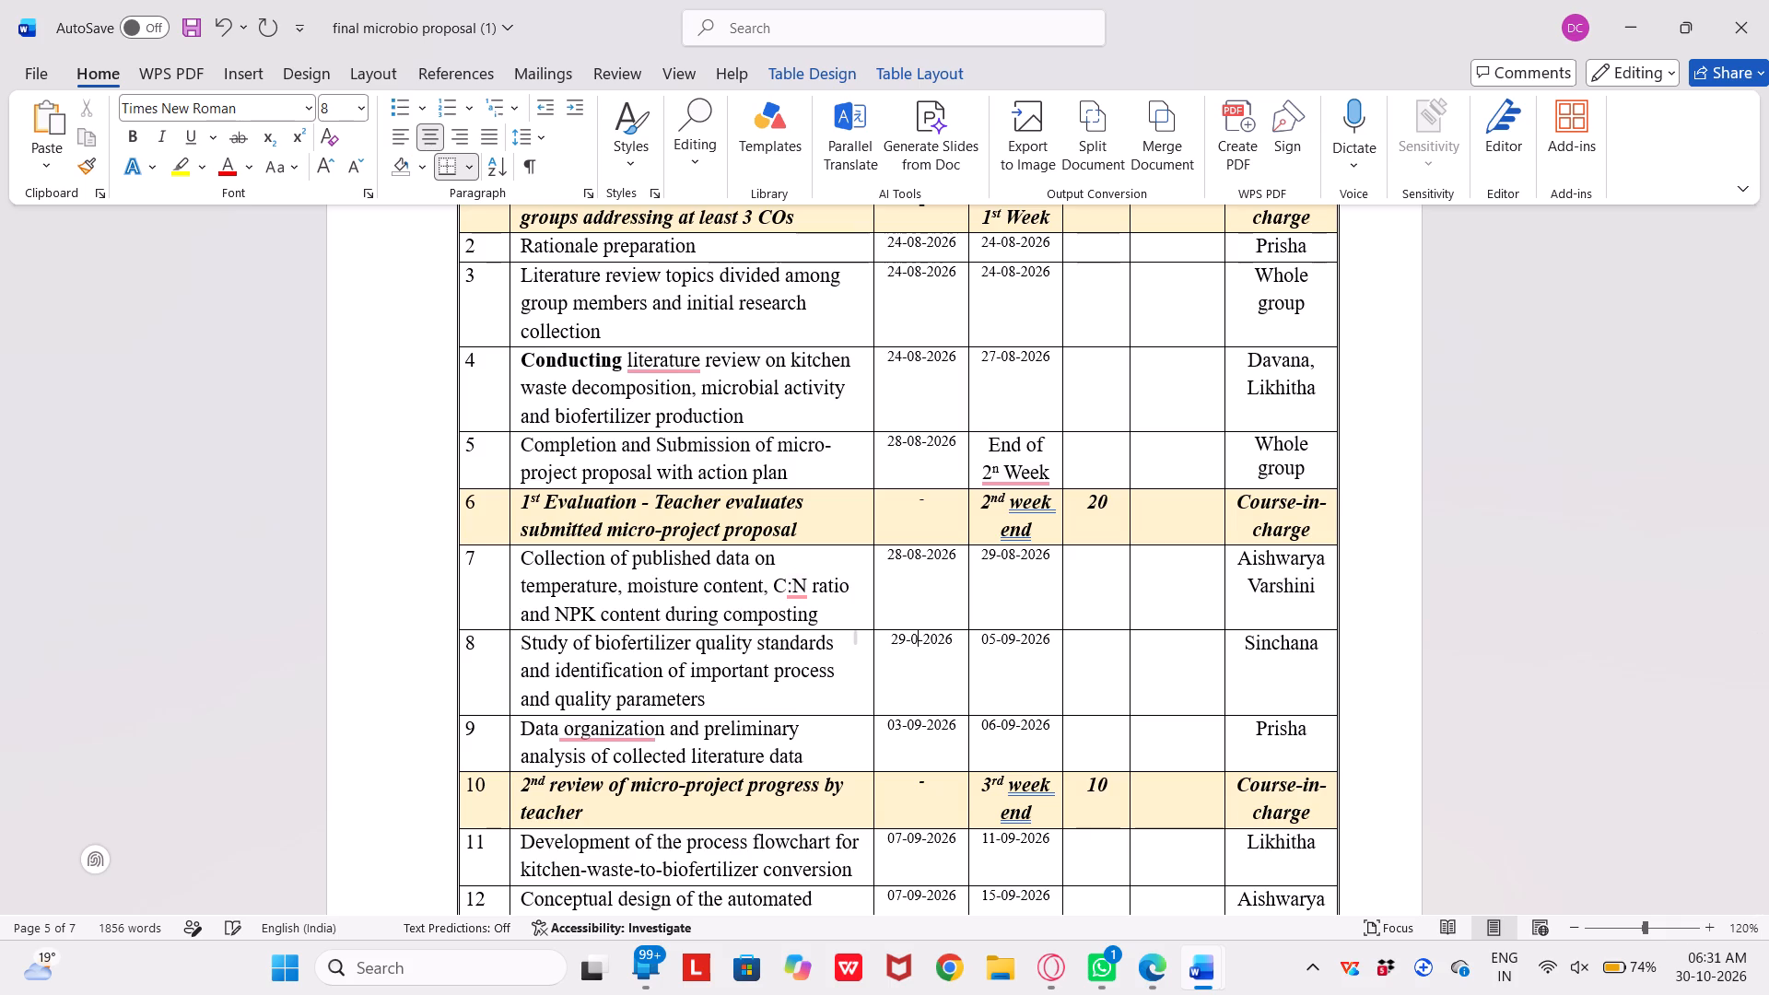
pyautogui.press('8')
# Change row 8's end date to 01-09-2026.
pyautogui.click(1023, 640)
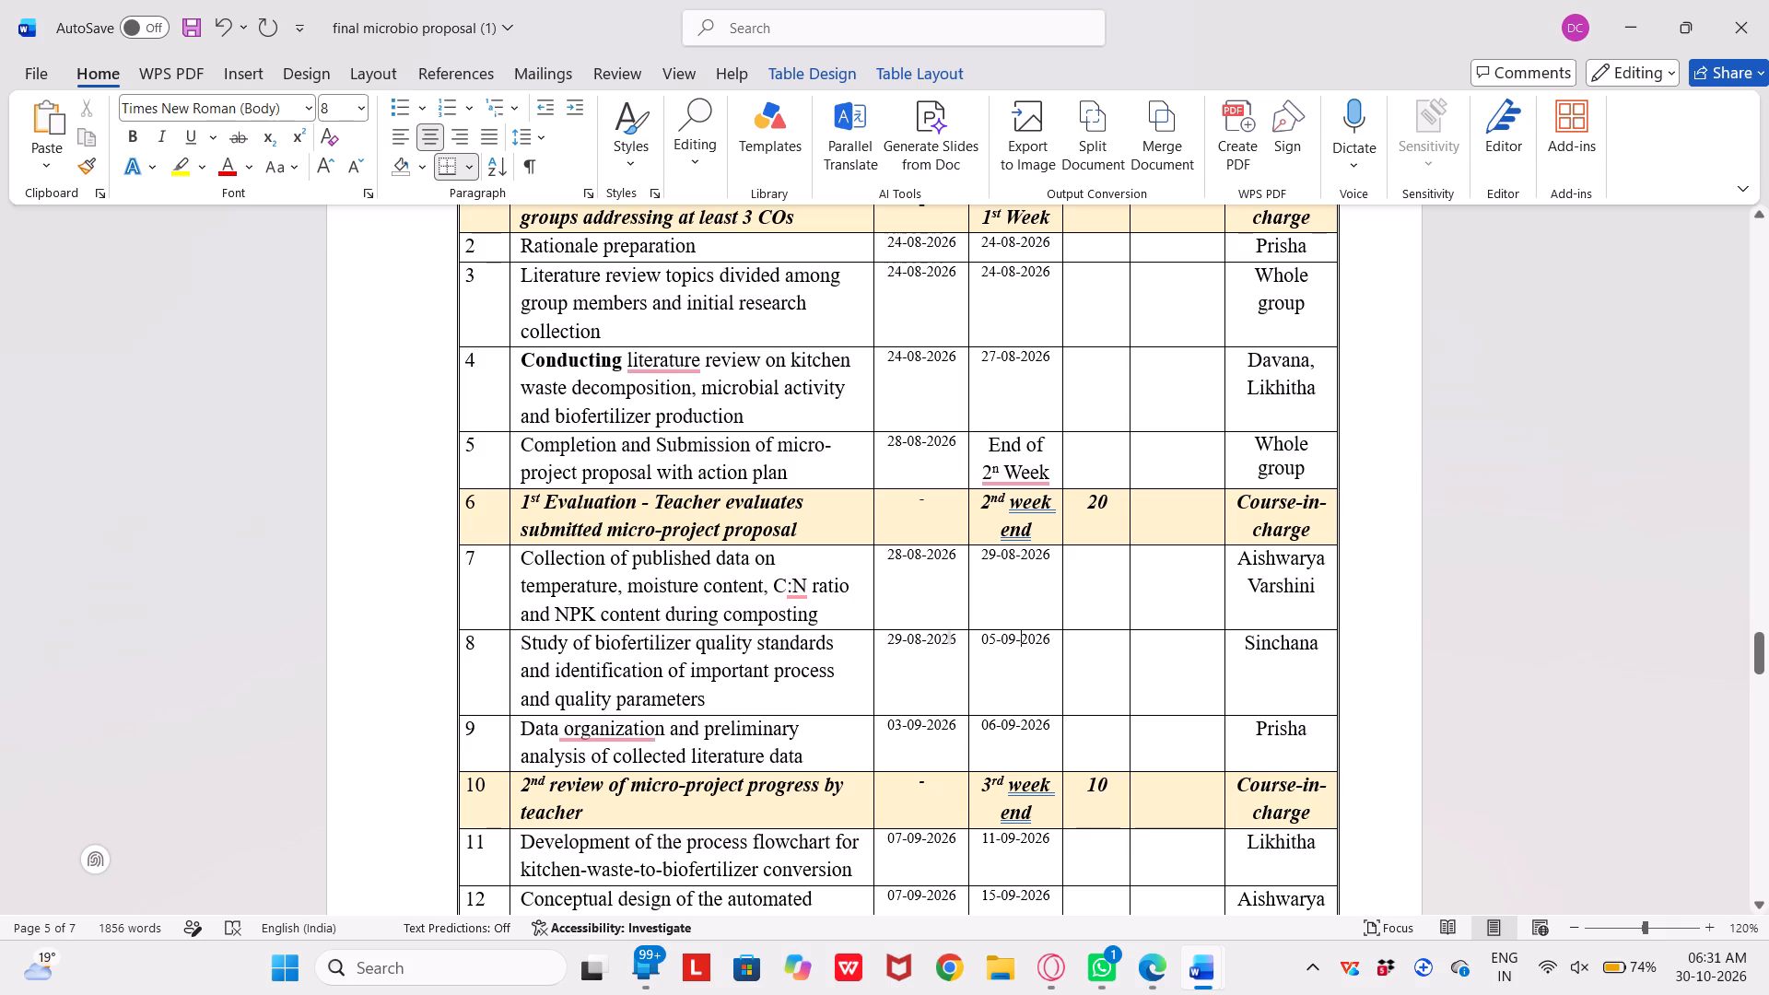
pyautogui.click(1015, 638)
pyautogui.click(997, 639)
pyautogui.press('BackSpace')
pyautogui.press('1')
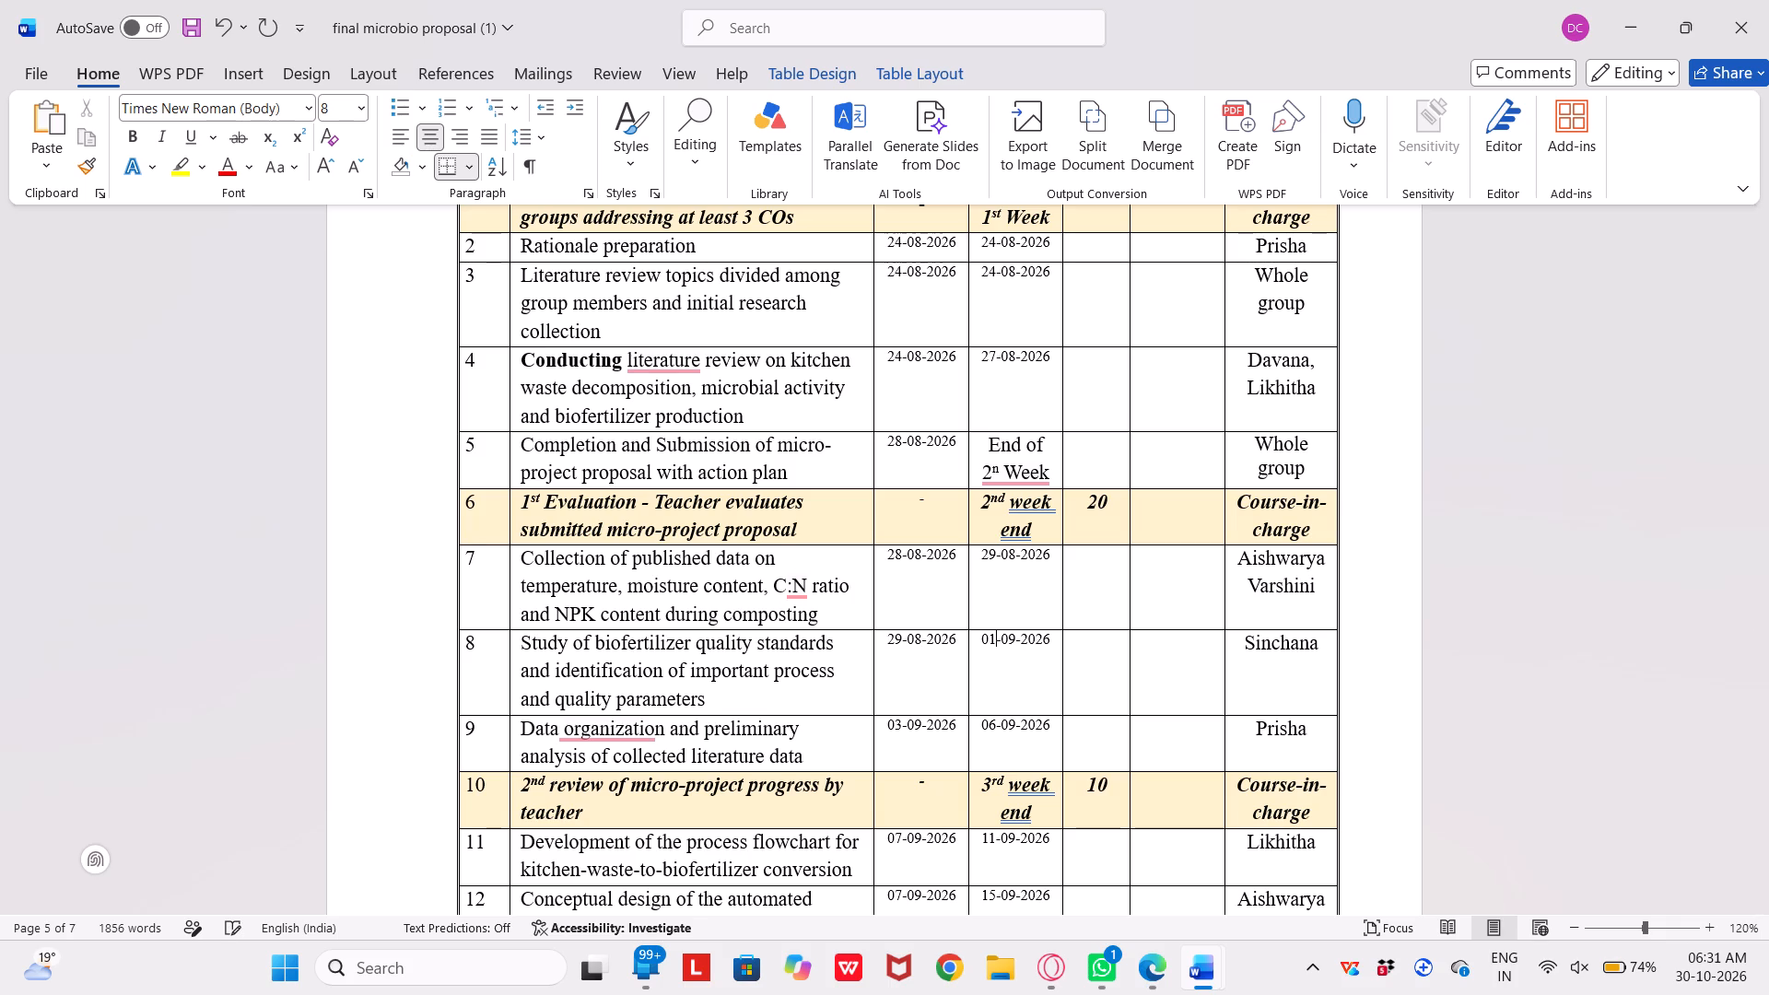
# Change row 9's start date to 01-09-2026 and its end date to 02-09-2026.
pyautogui.scroll(-2, 997, 639)
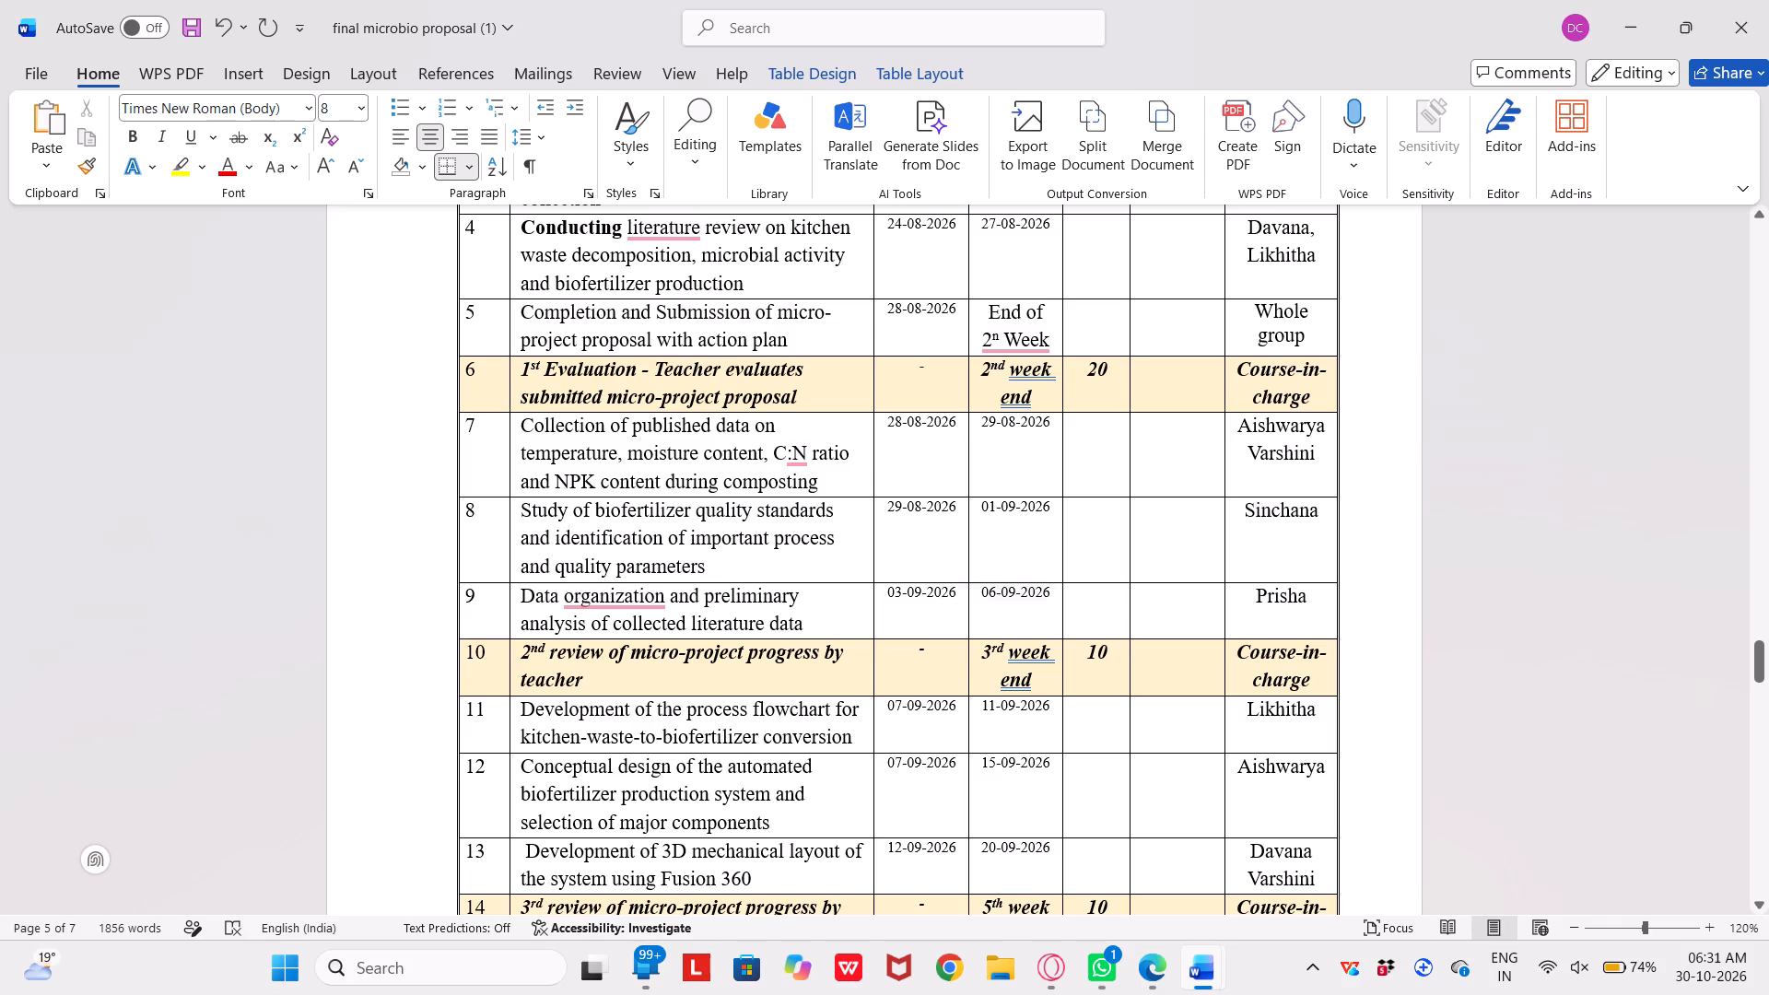
pyautogui.click(903, 596)
pyautogui.press('BackSpace')
pyautogui.press('1')
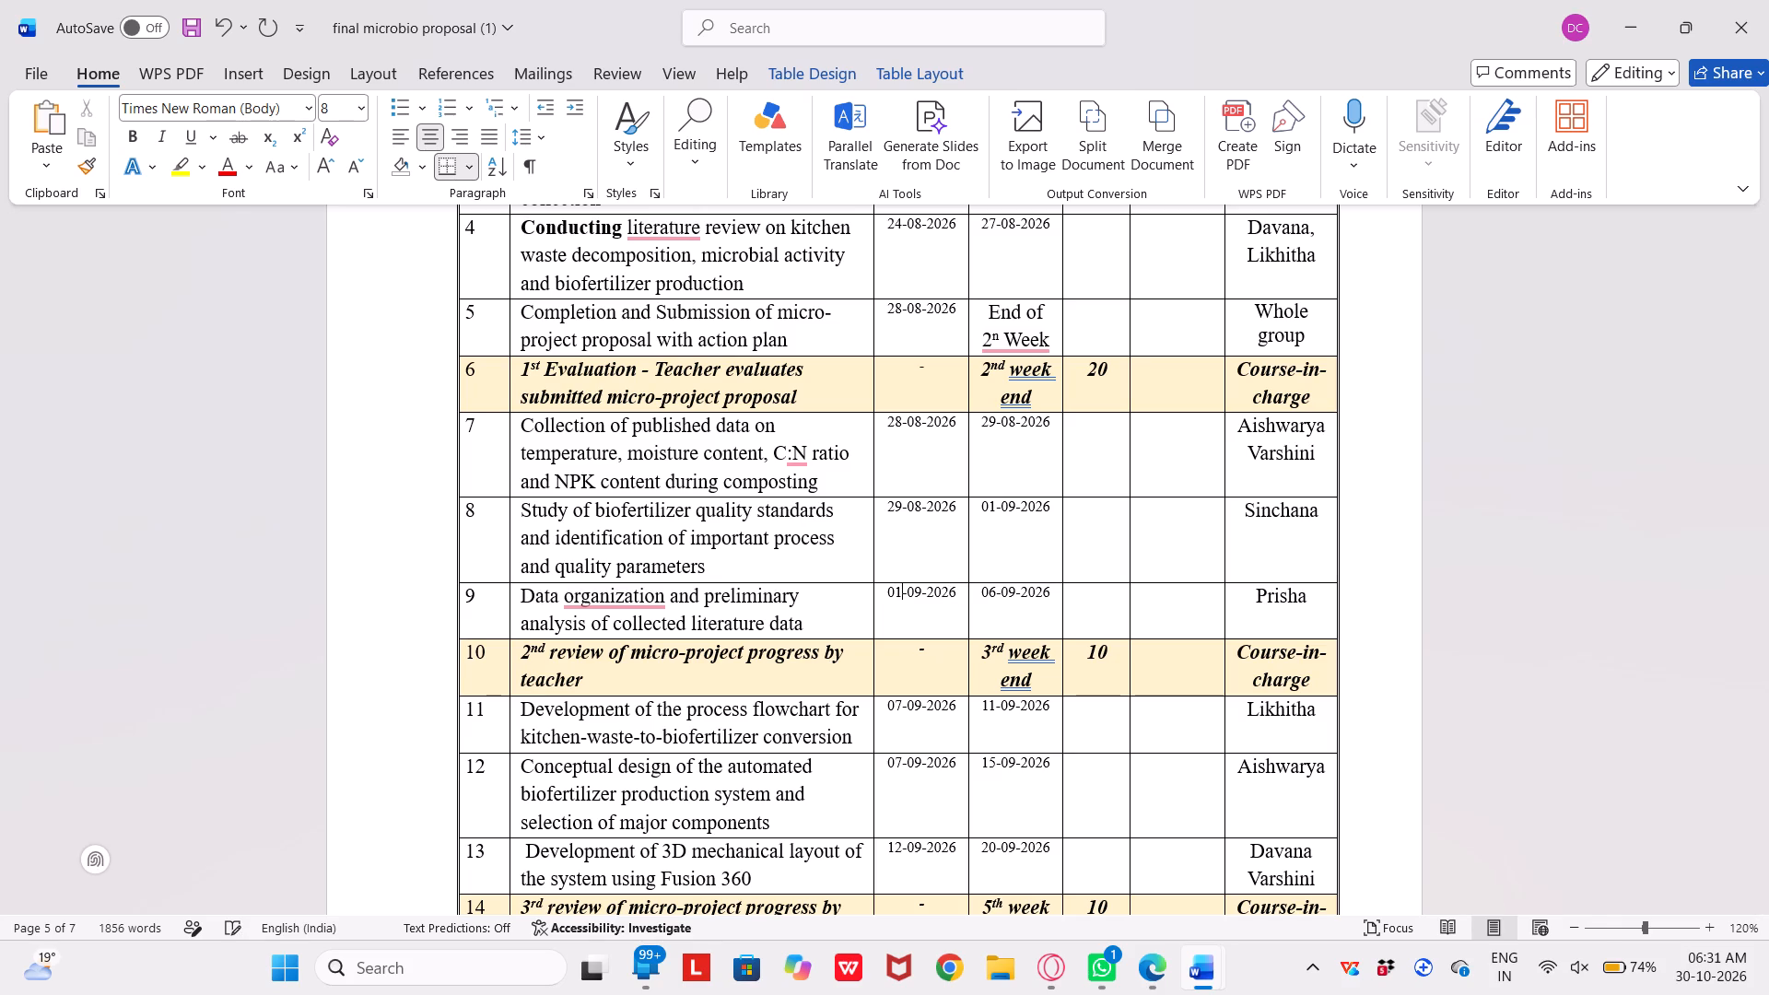
pyautogui.click(996, 593)
pyautogui.press('BackSpace')
pyautogui.press('2')
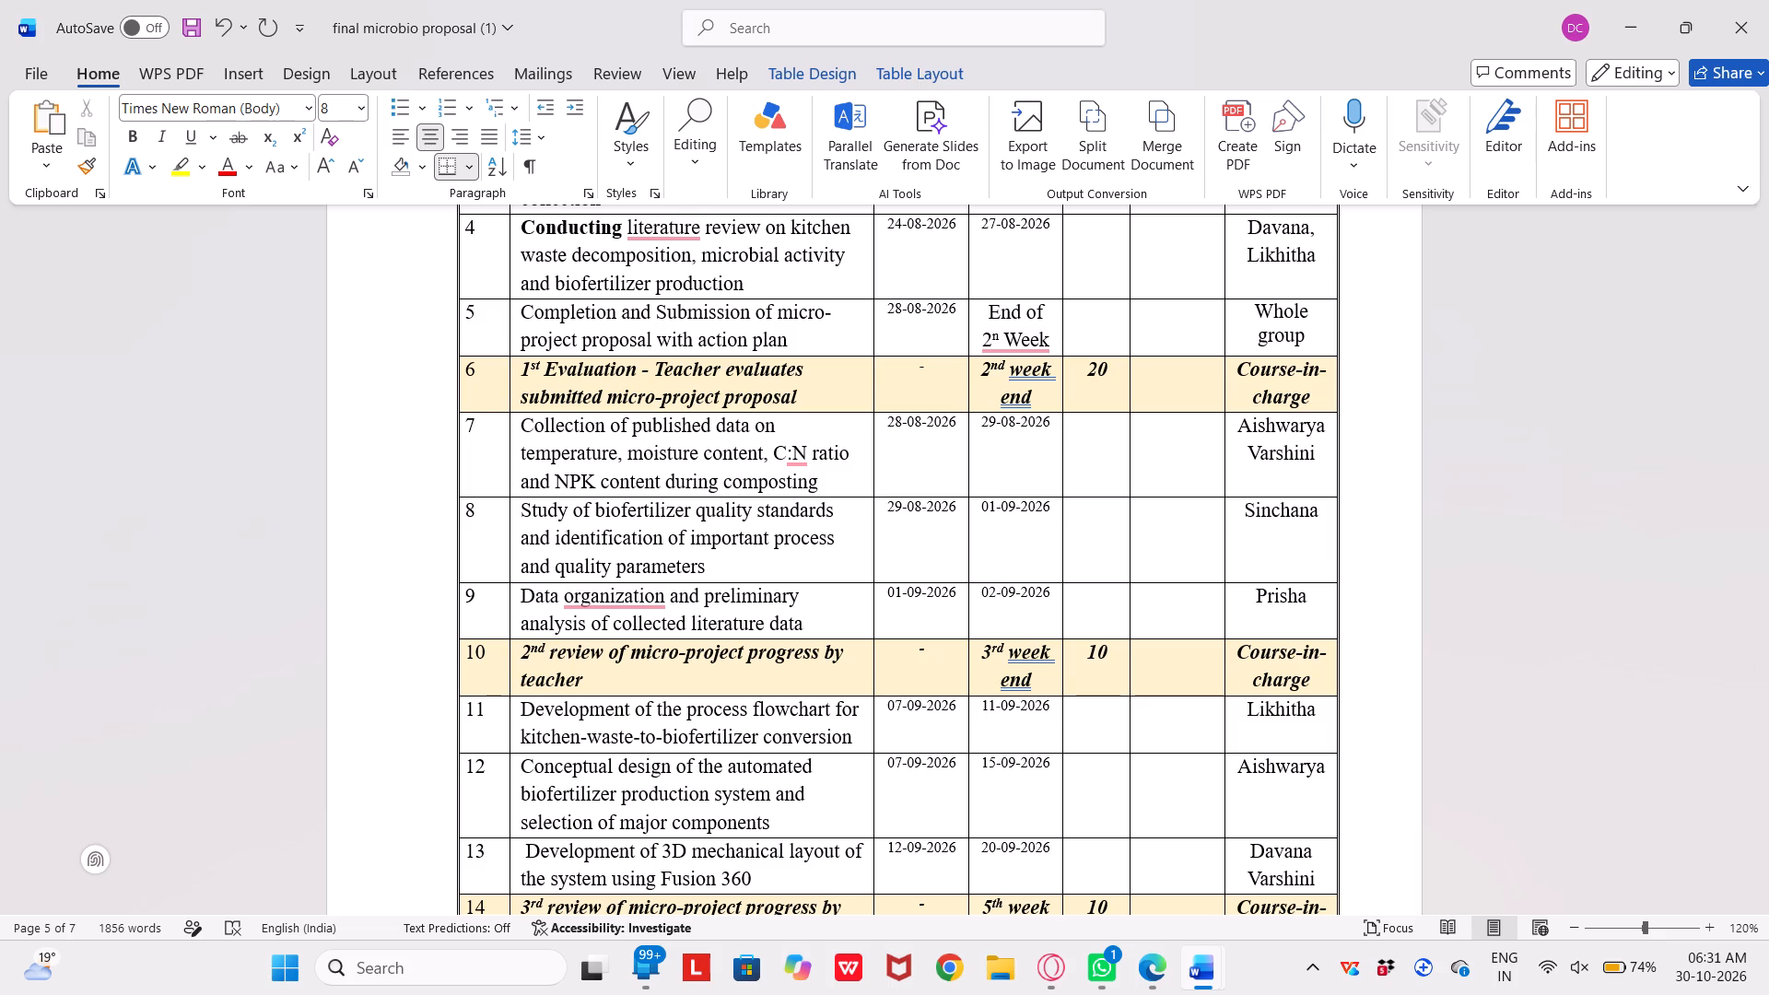
# Change row 11's start date to 02-09-2026 and its end date to 4-09-2026.
pyautogui.scroll(-3, 993, 593)
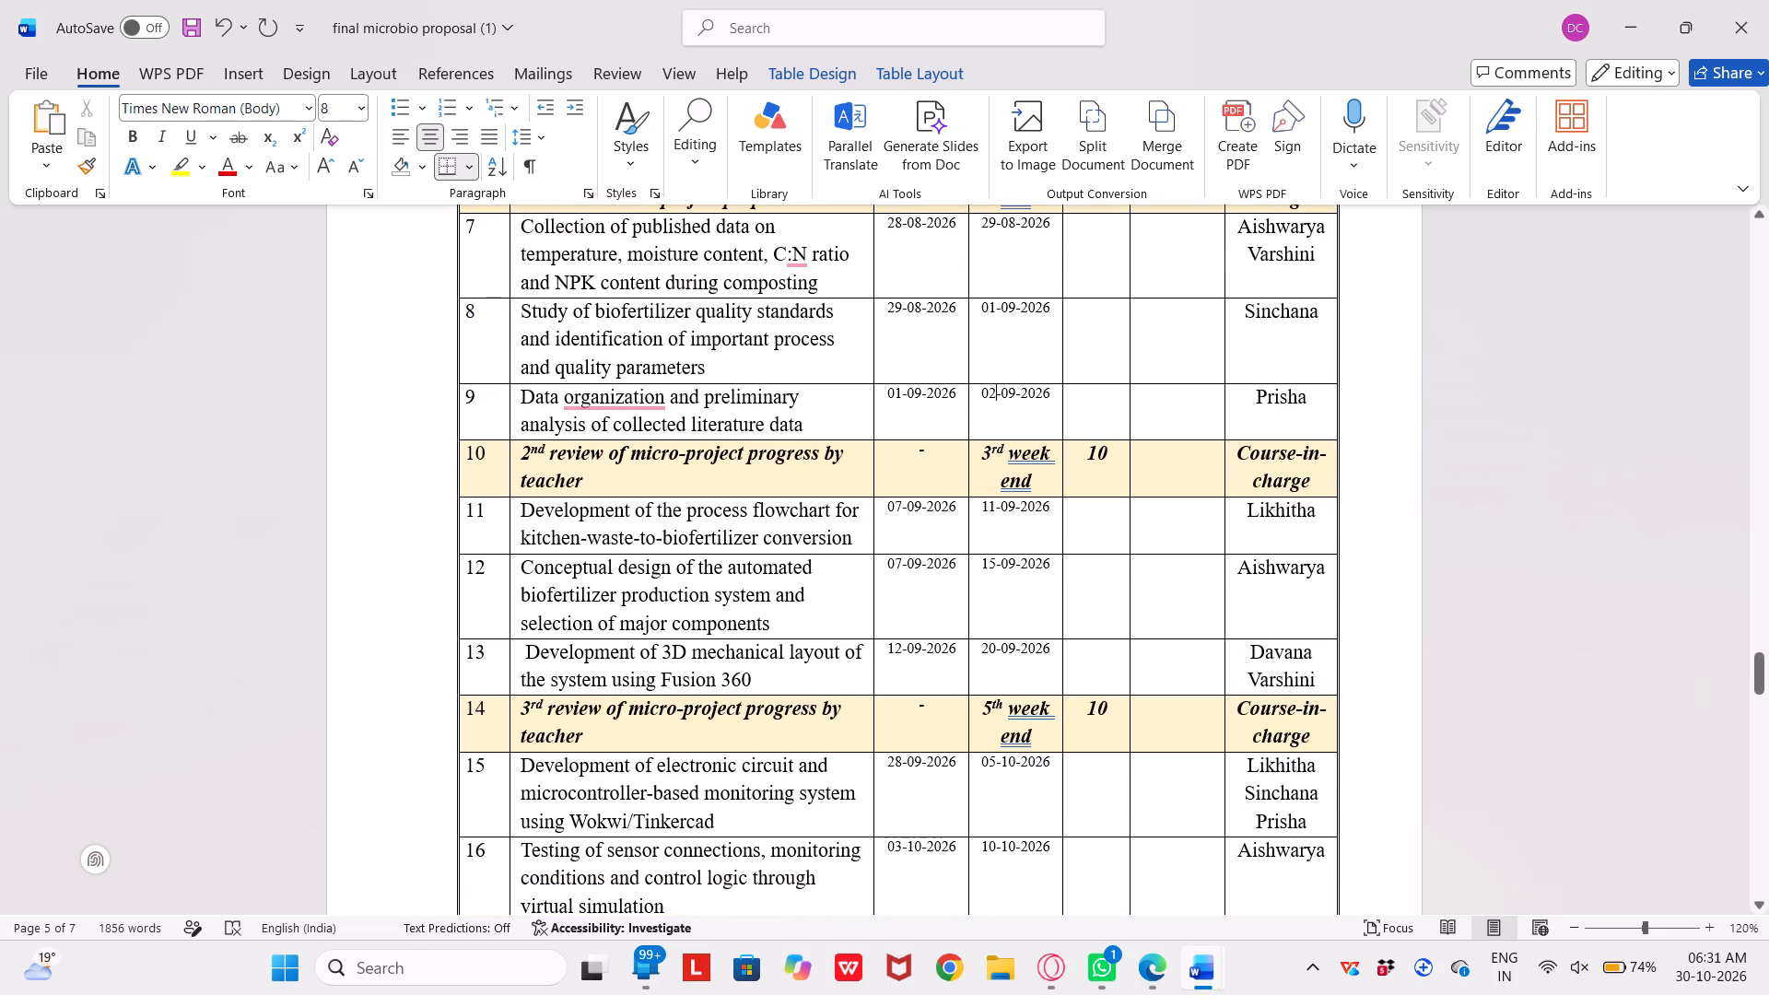
pyautogui.click(897, 507)
pyautogui.click(900, 506)
pyautogui.press('BackSpace')
pyautogui.press('2')
pyautogui.click(994, 502)
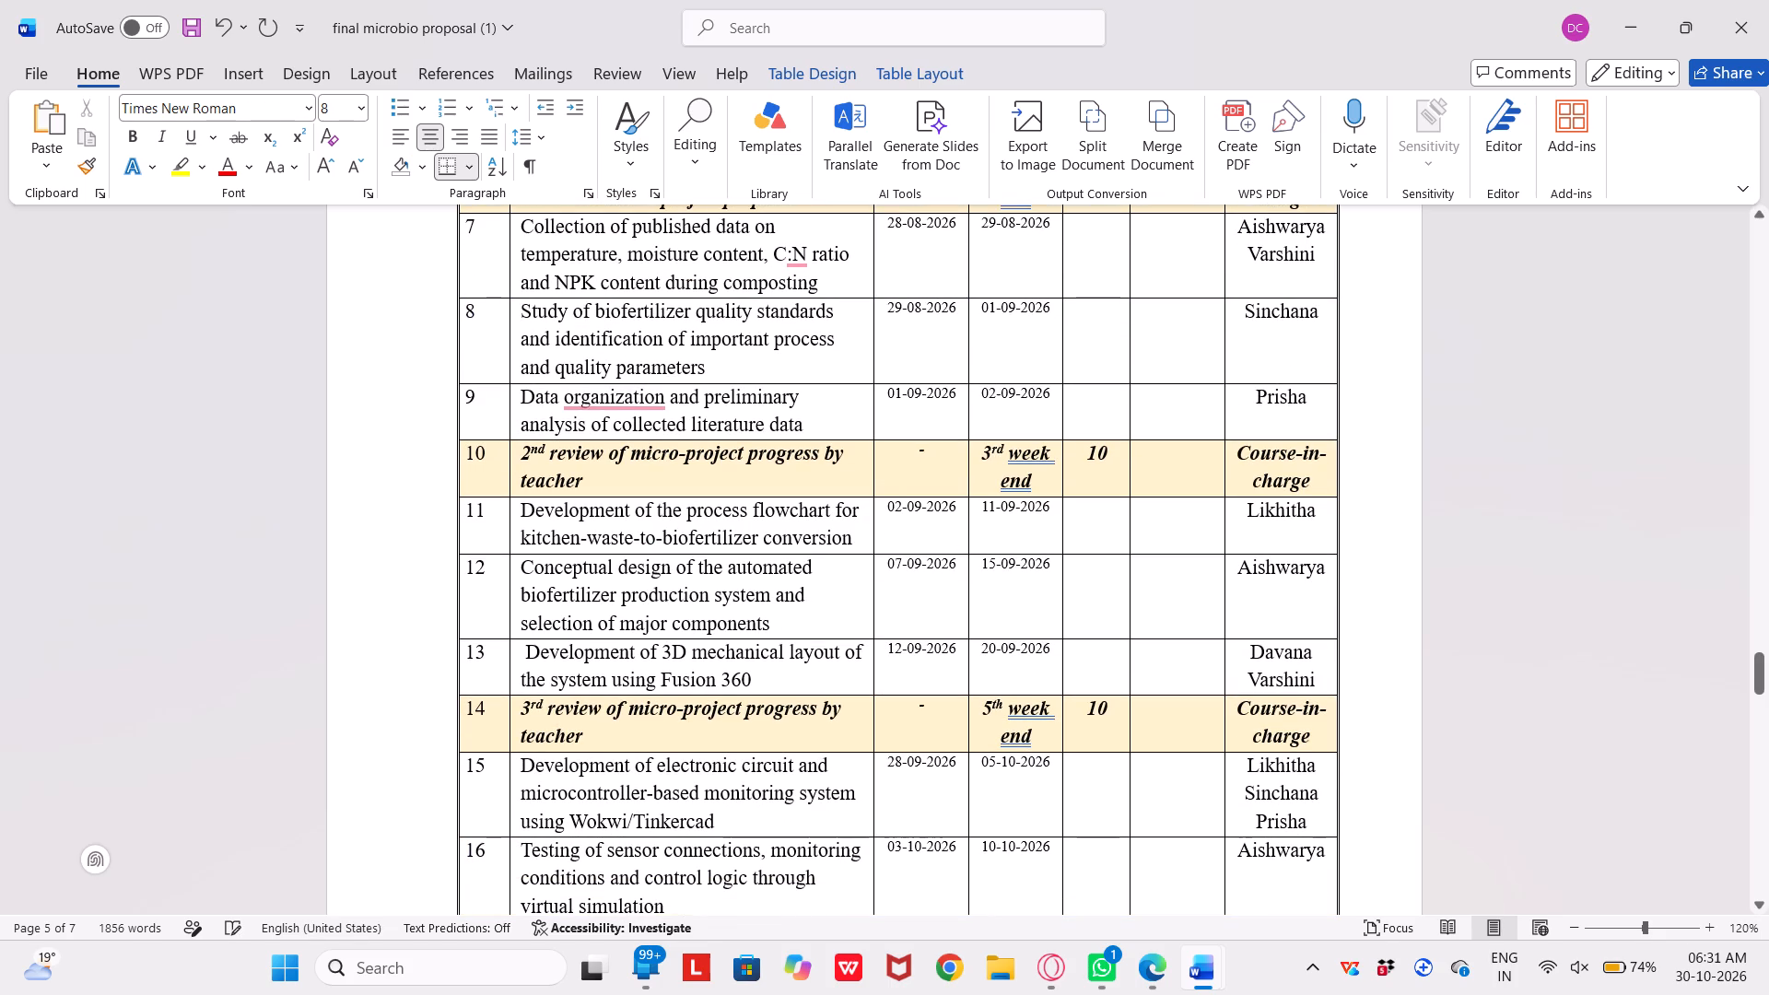
pyautogui.press('BackSpace')
pyautogui.press('BackSpace')
pyautogui.press('4')
# Change row 12's start date to 04-09-2026 and its end date to 6-09-2026.
pyautogui.click(900, 562)
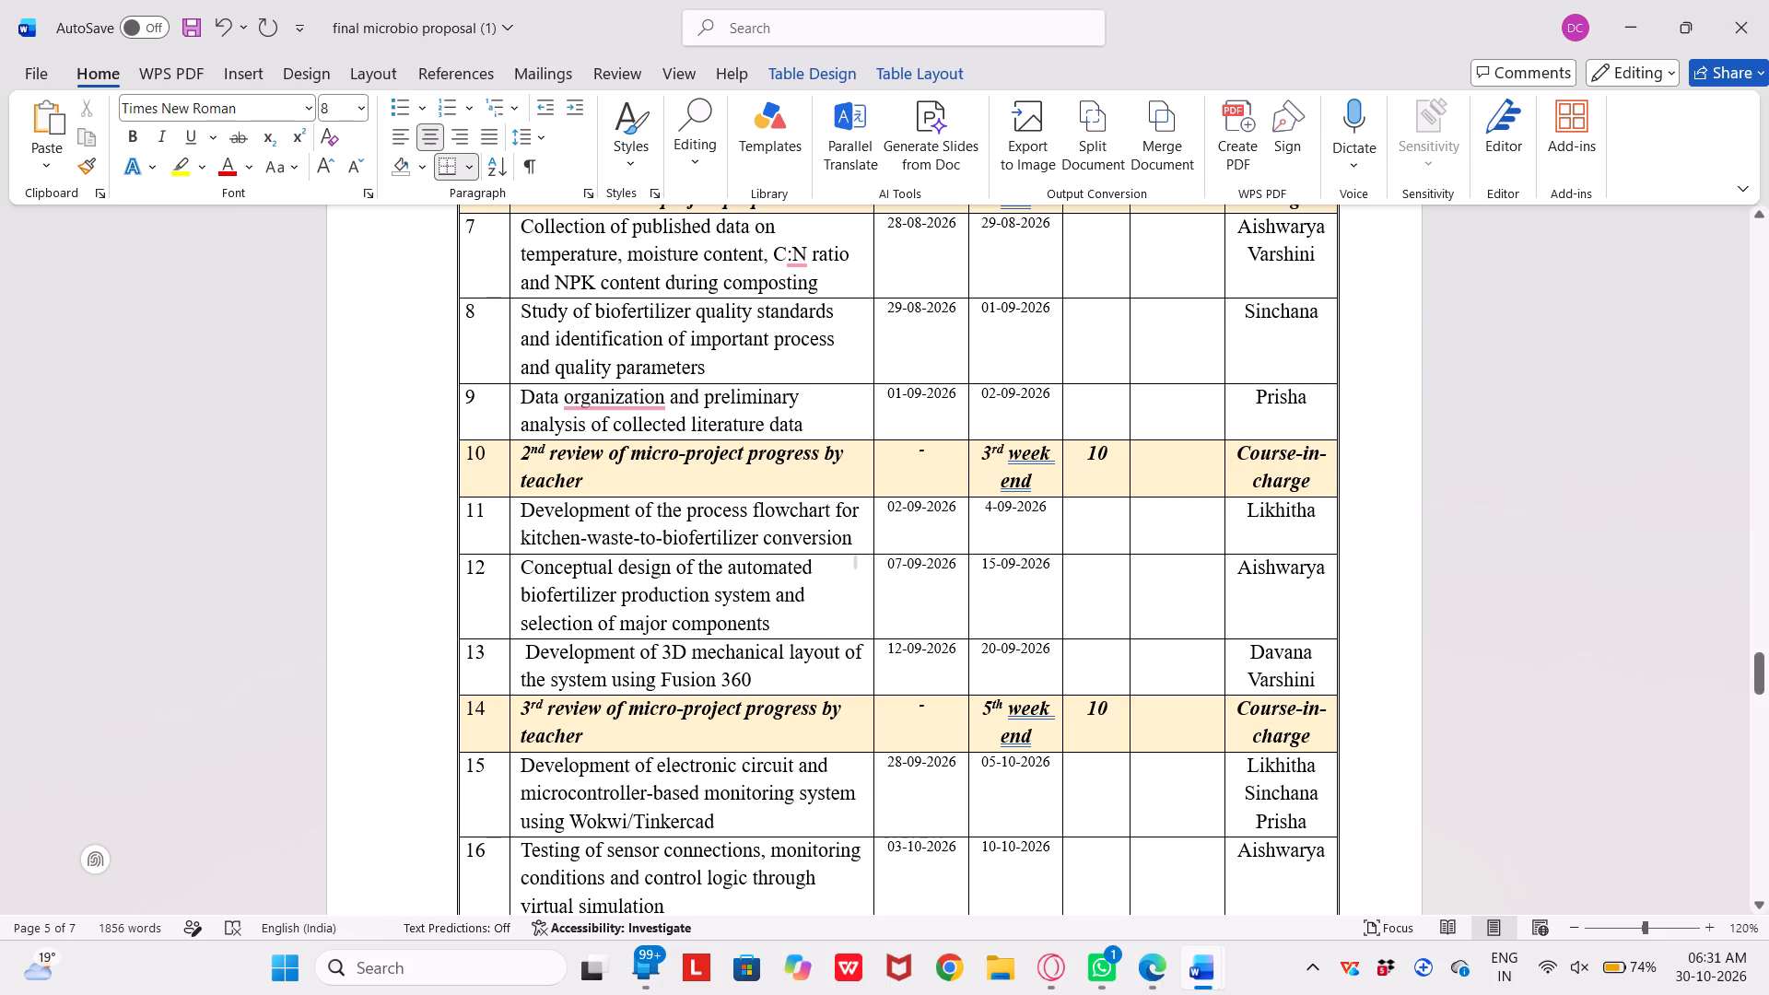
pyautogui.press('BackSpace')
pyautogui.press('4')
pyautogui.click(992, 564)
pyautogui.press('BackSpace')
pyautogui.press('BackSpace')
pyautogui.press('6')
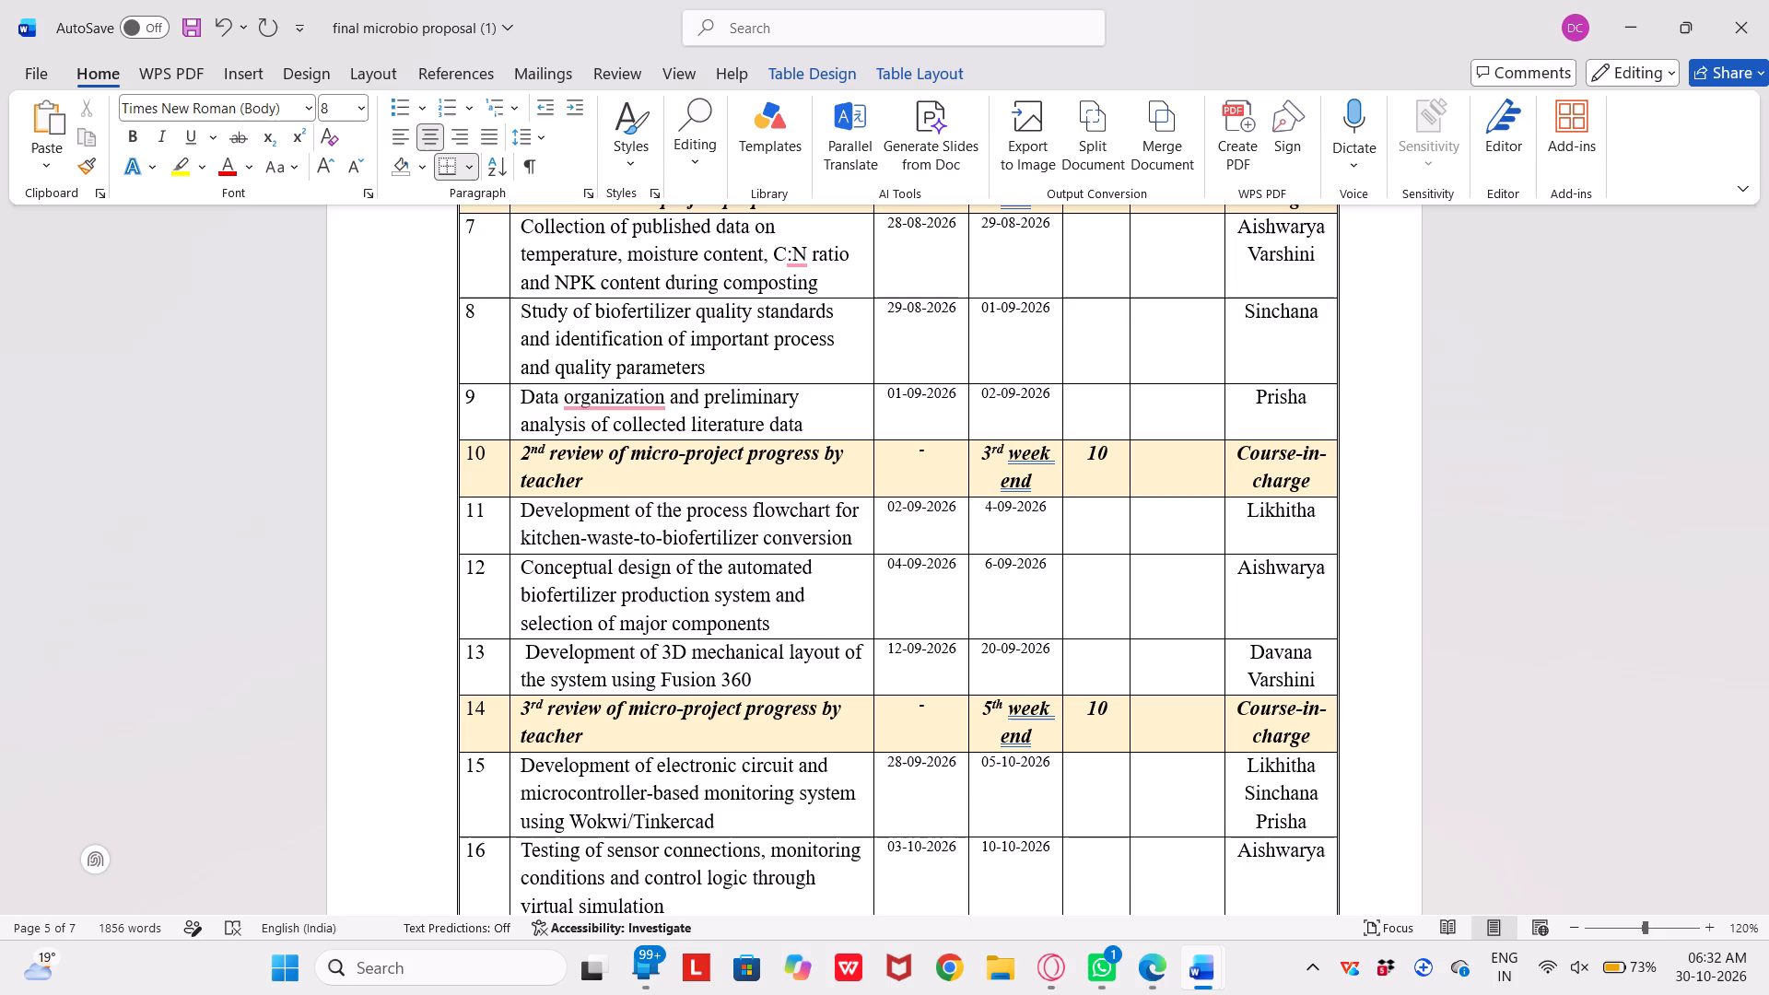
# Add the missing leading zeros to the end dates of rows 11 and 12, making them 04-09-2026 and 06-09-2026.
pyautogui.click(896, 649)
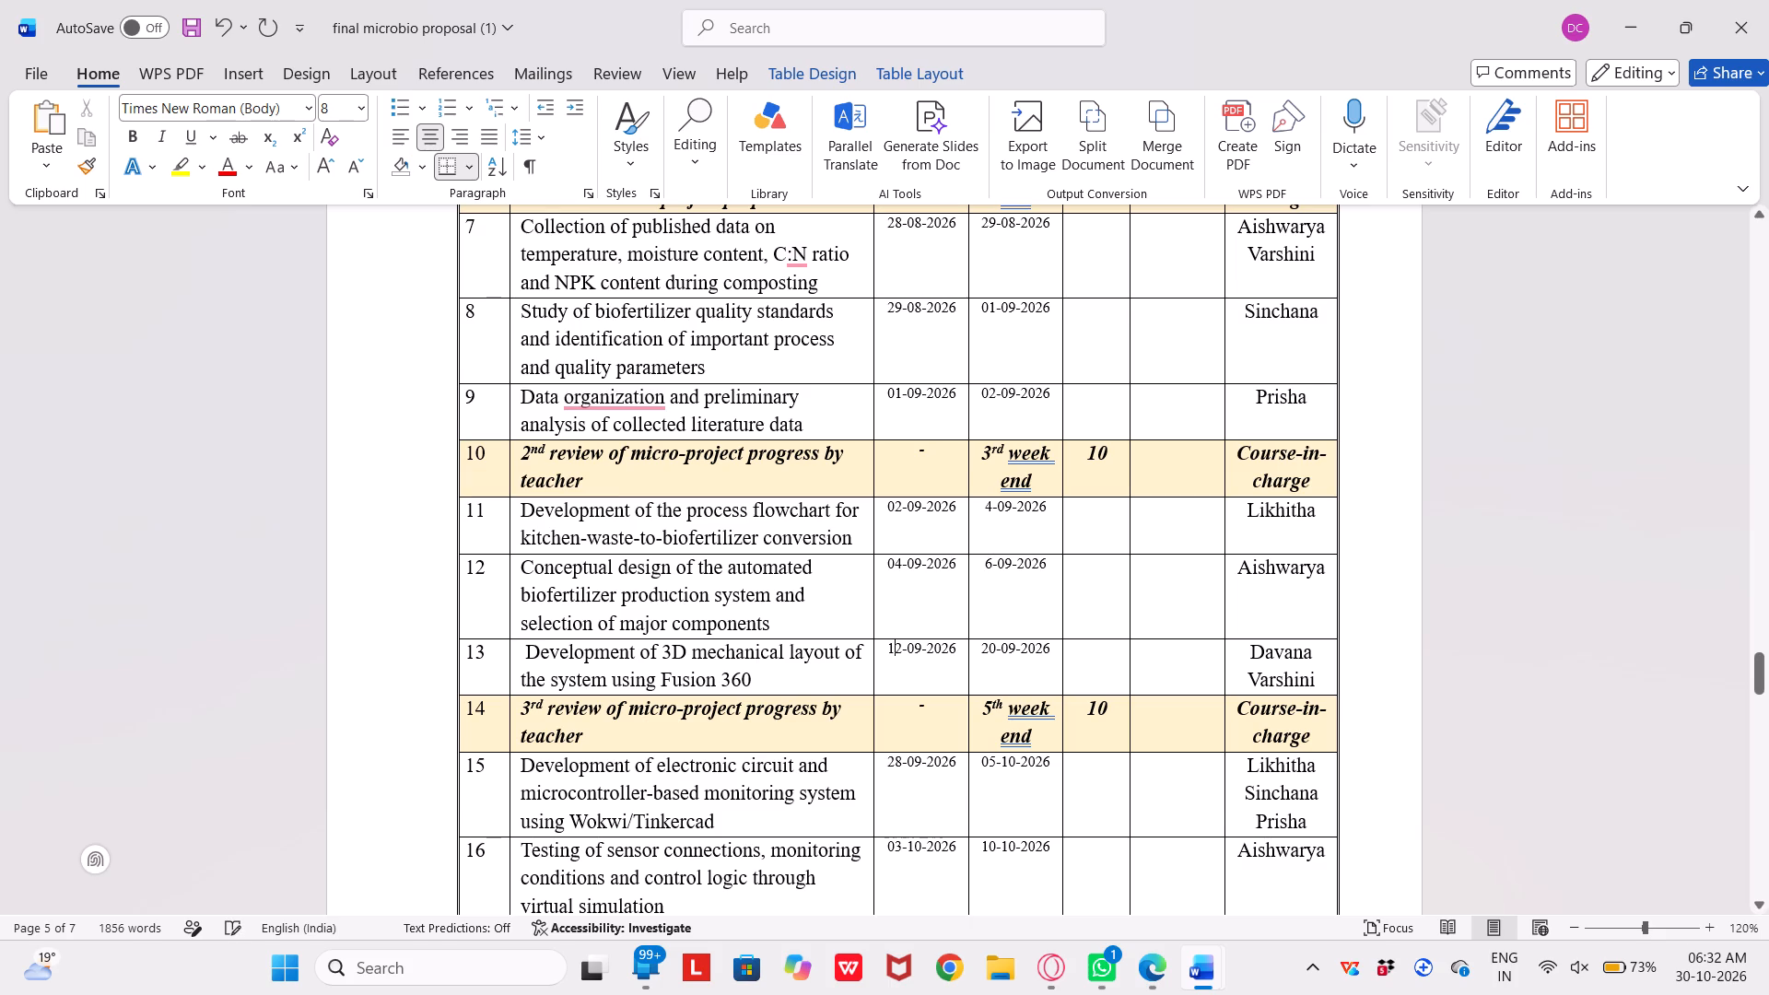
pyautogui.click(902, 649)
pyautogui.click(987, 511)
pyautogui.press('0')
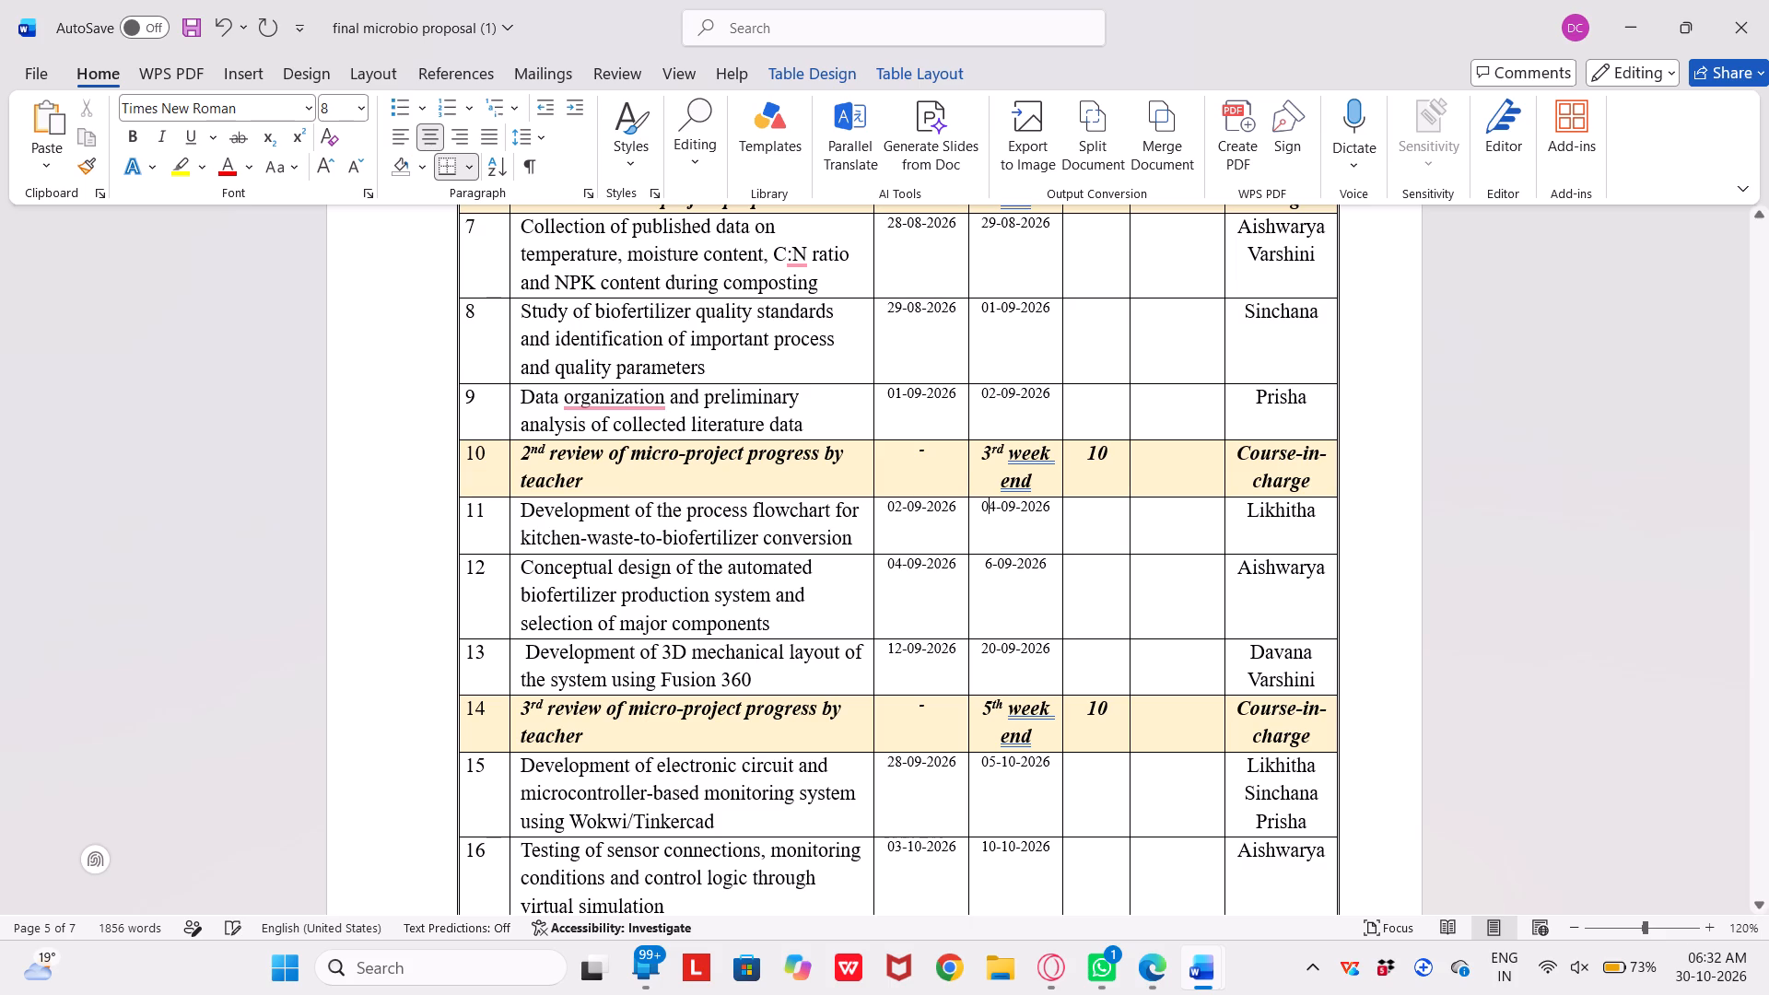
pyautogui.click(981, 564)
pyautogui.press('0')
# Change row 13's start date to 06-09-2026 and its end date to 07-09-2026.
pyautogui.click(905, 648)
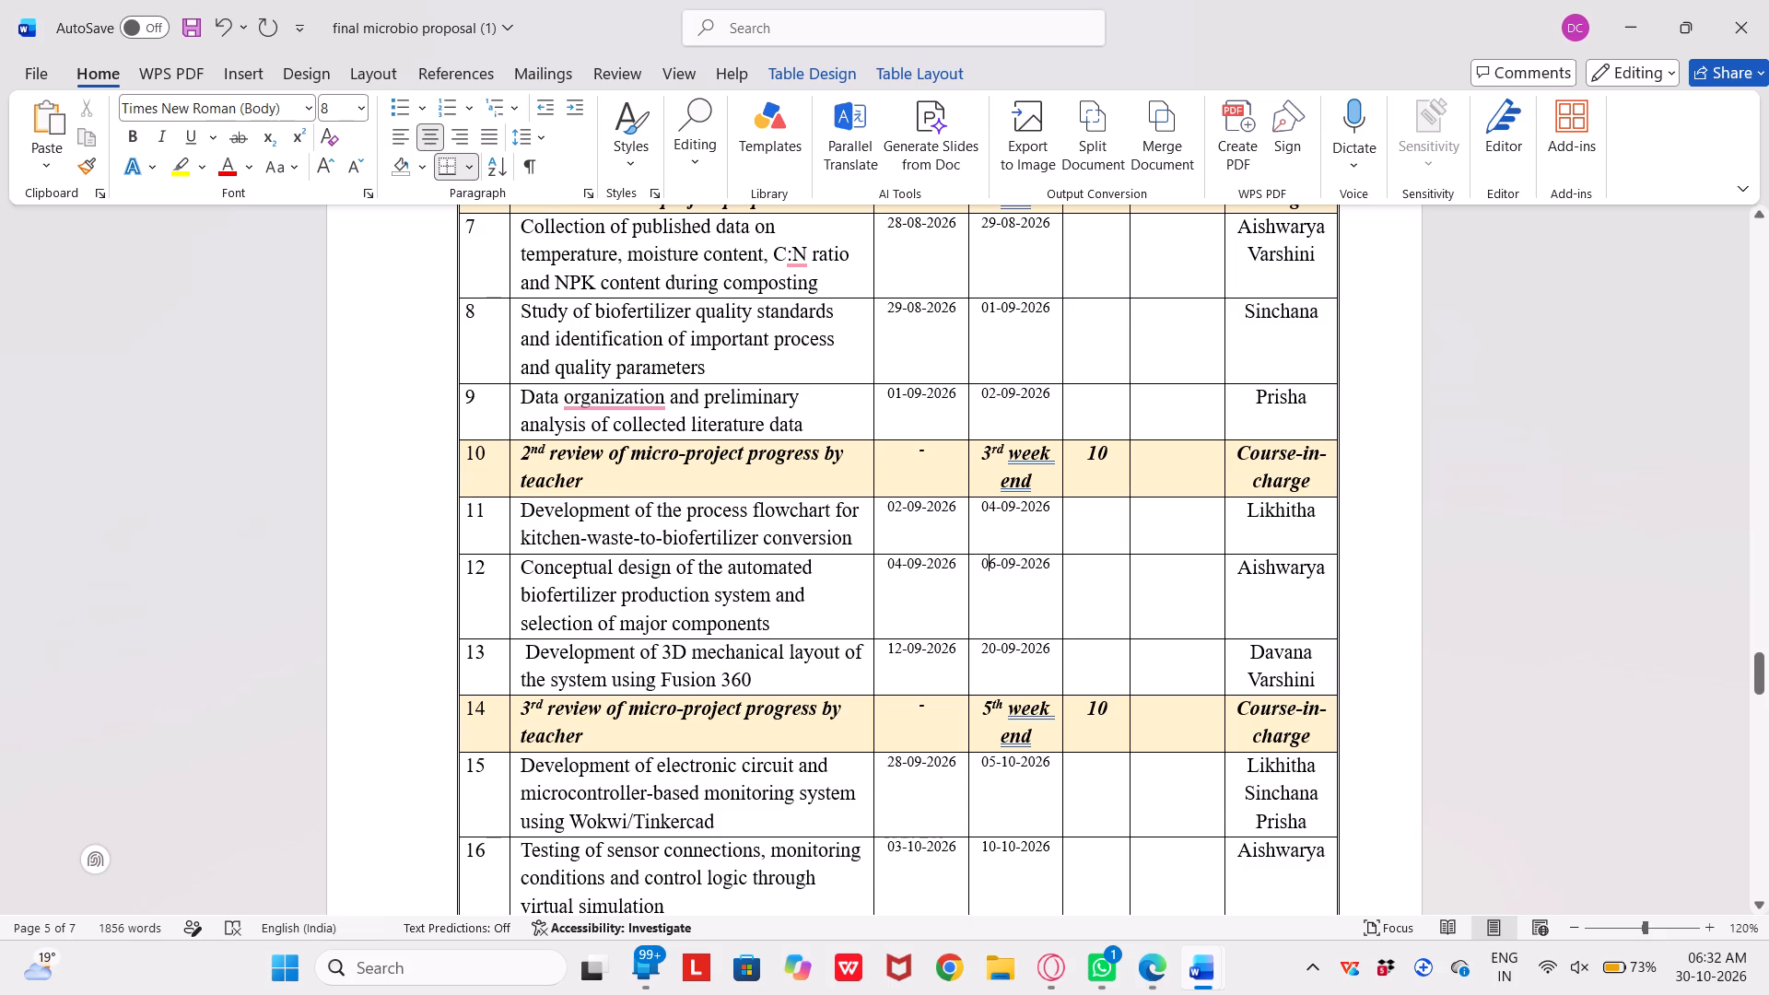
pyautogui.click(896, 651)
pyautogui.click(902, 650)
pyautogui.press('BackSpace')
pyautogui.press('BackSpace')
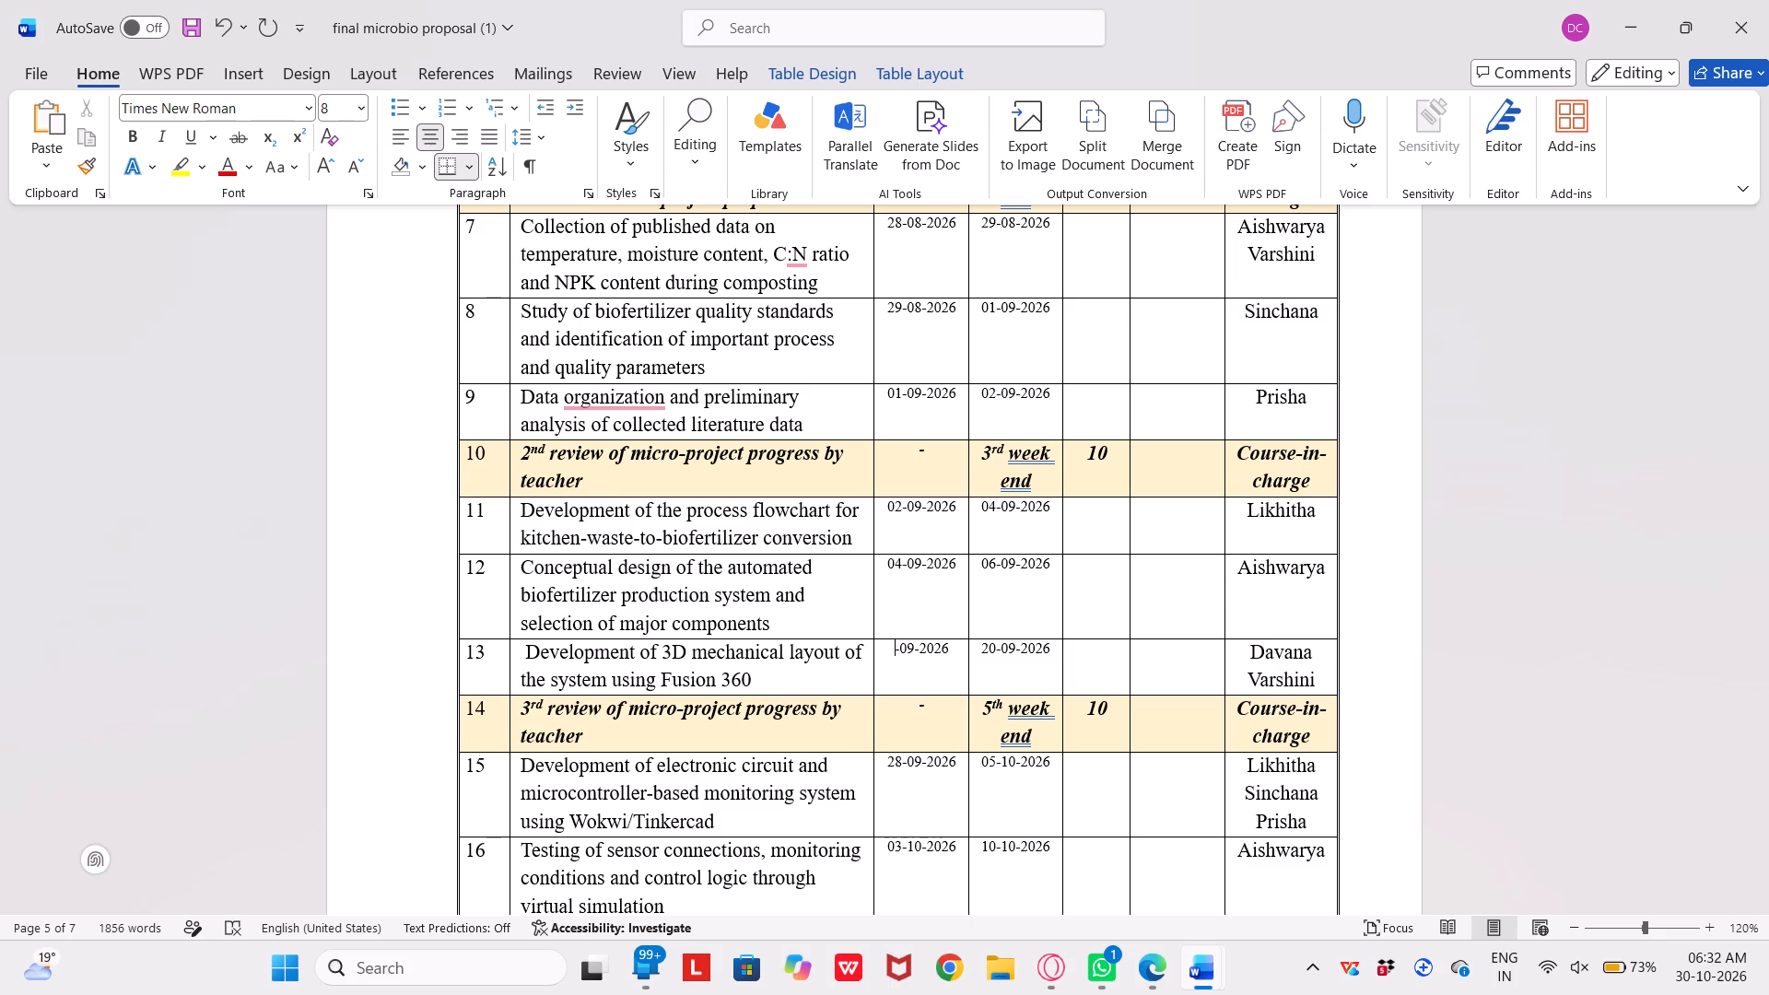
pyautogui.write('06')
pyautogui.click(994, 648)
pyautogui.press('BackSpace')
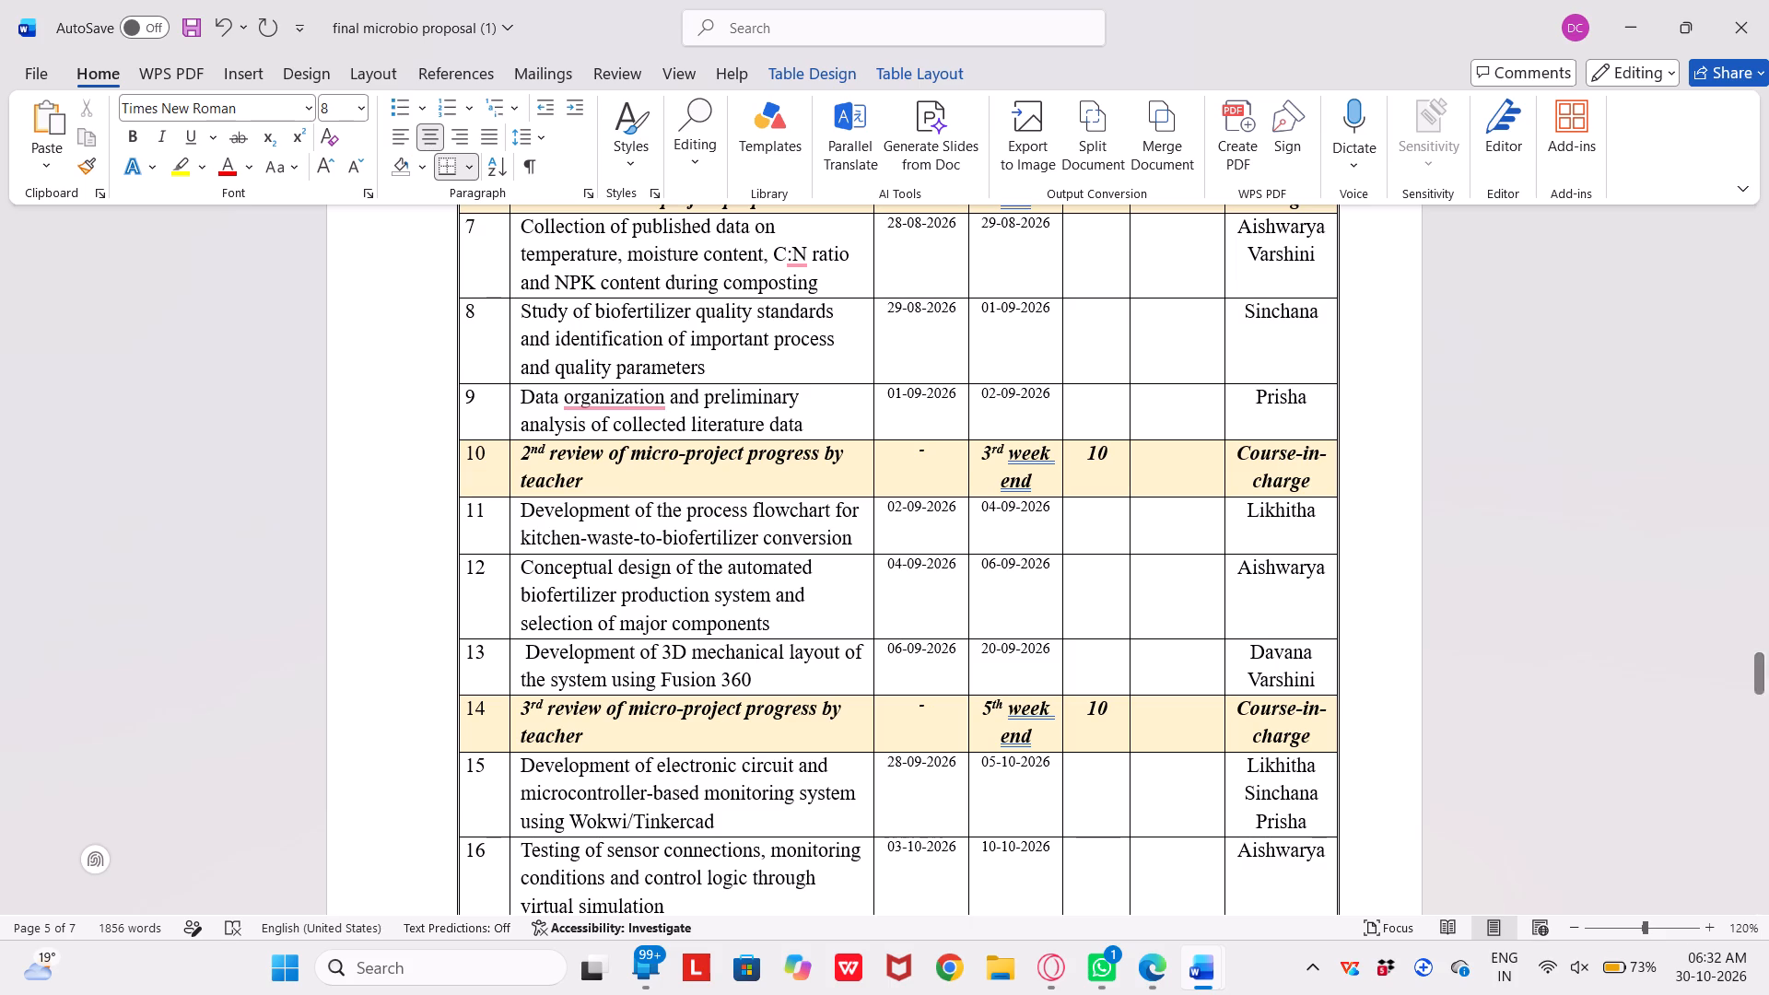
pyautogui.press('BackSpace')
pyautogui.write('07')
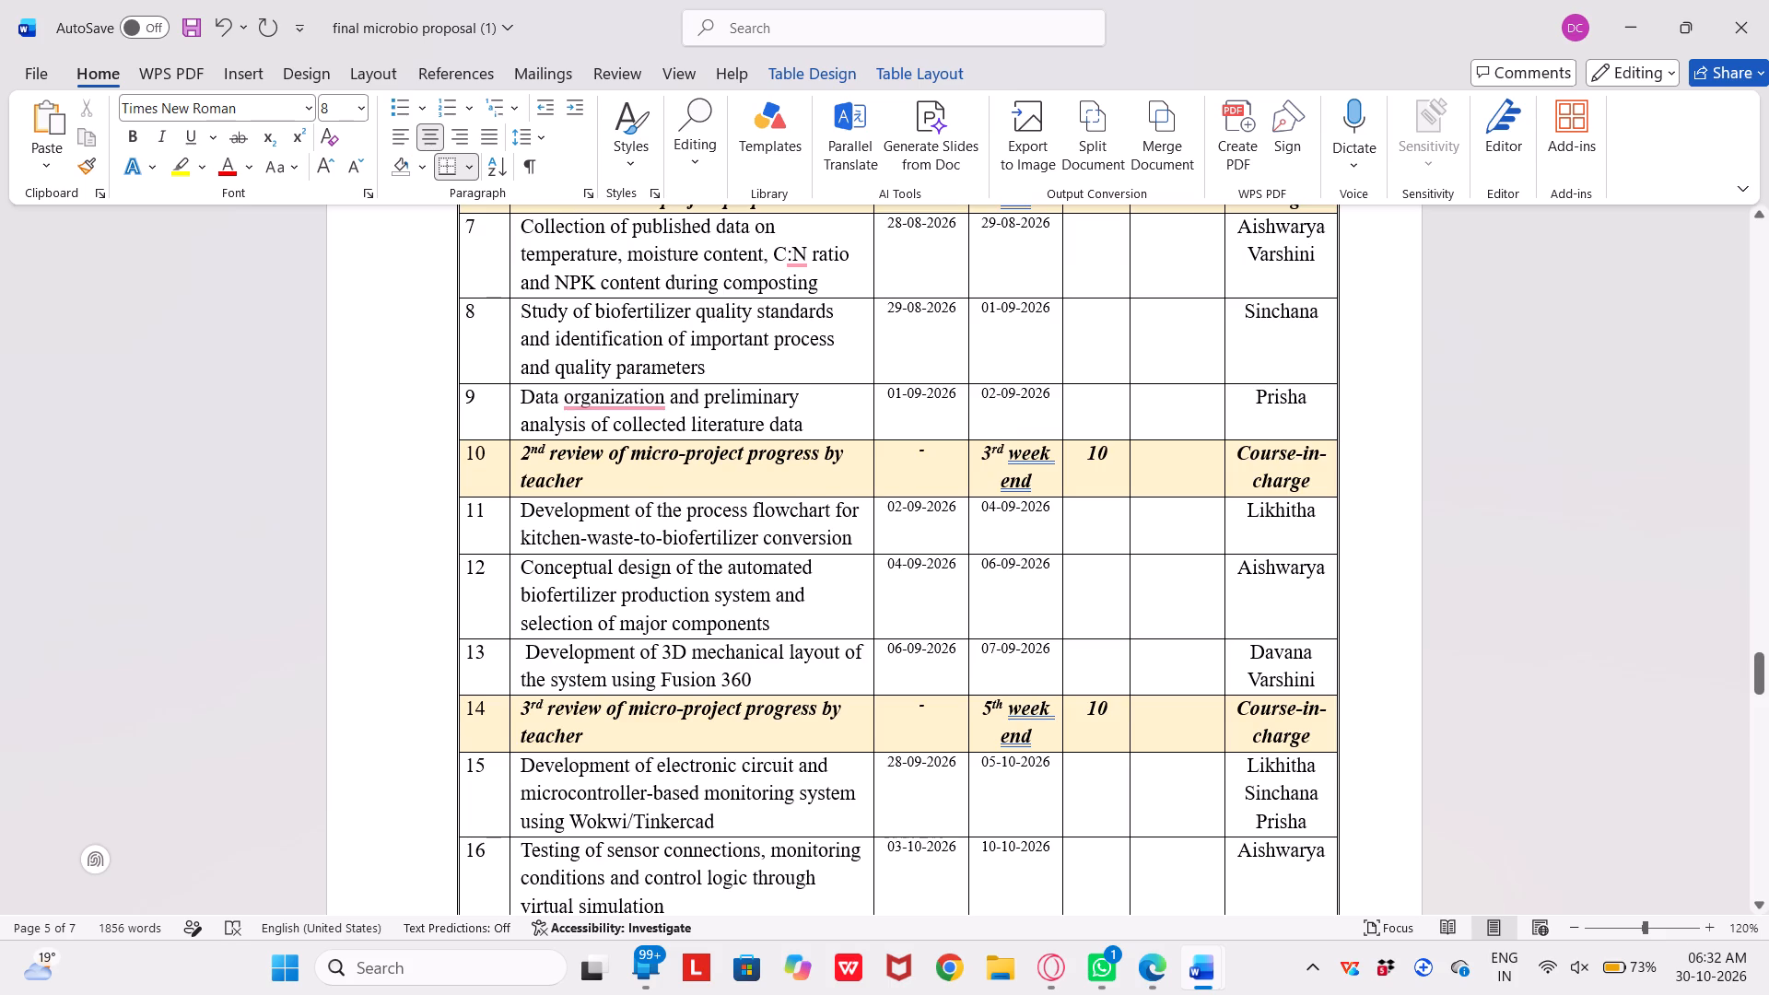
# Delete the day number from row 15's start date.
pyautogui.scroll(-3, 952, 730)
pyautogui.click(903, 566)
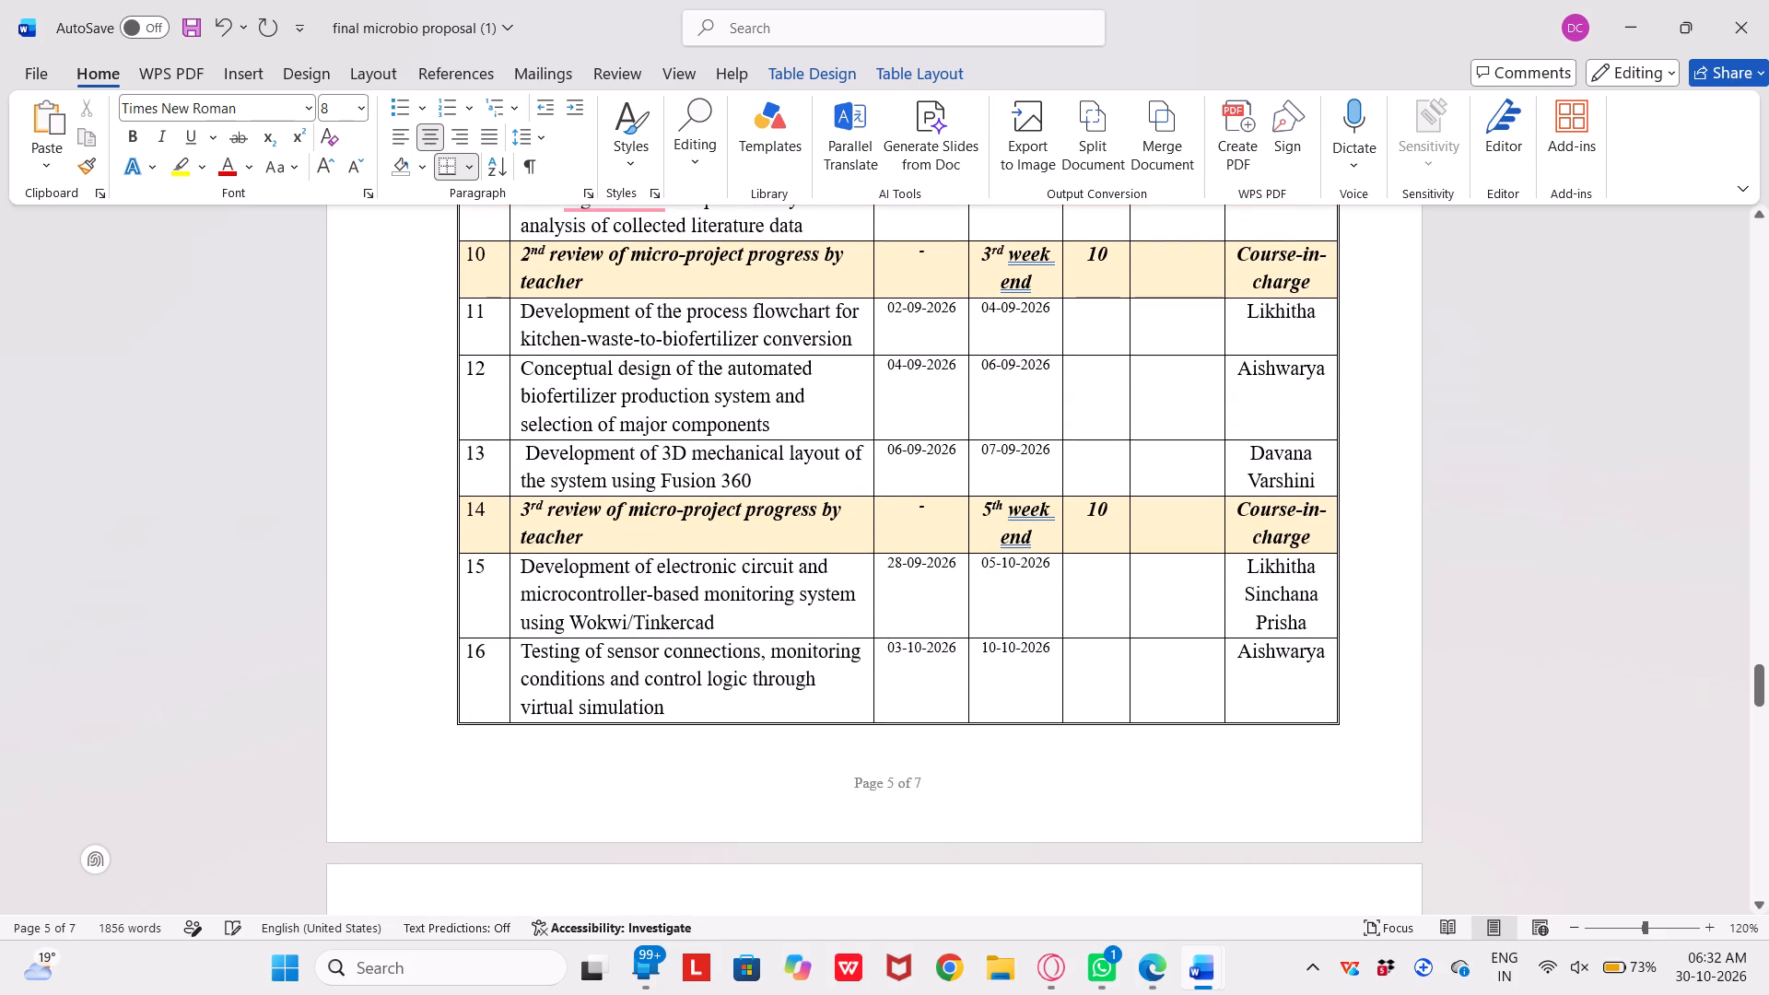
pyautogui.press('BackSpace')
pyautogui.press('BackSpace')
# Delete the day numbers from row 26's end and start dates, leaving -11-2026 in both cells.
pyautogui.scroll(-12, 904, 563)
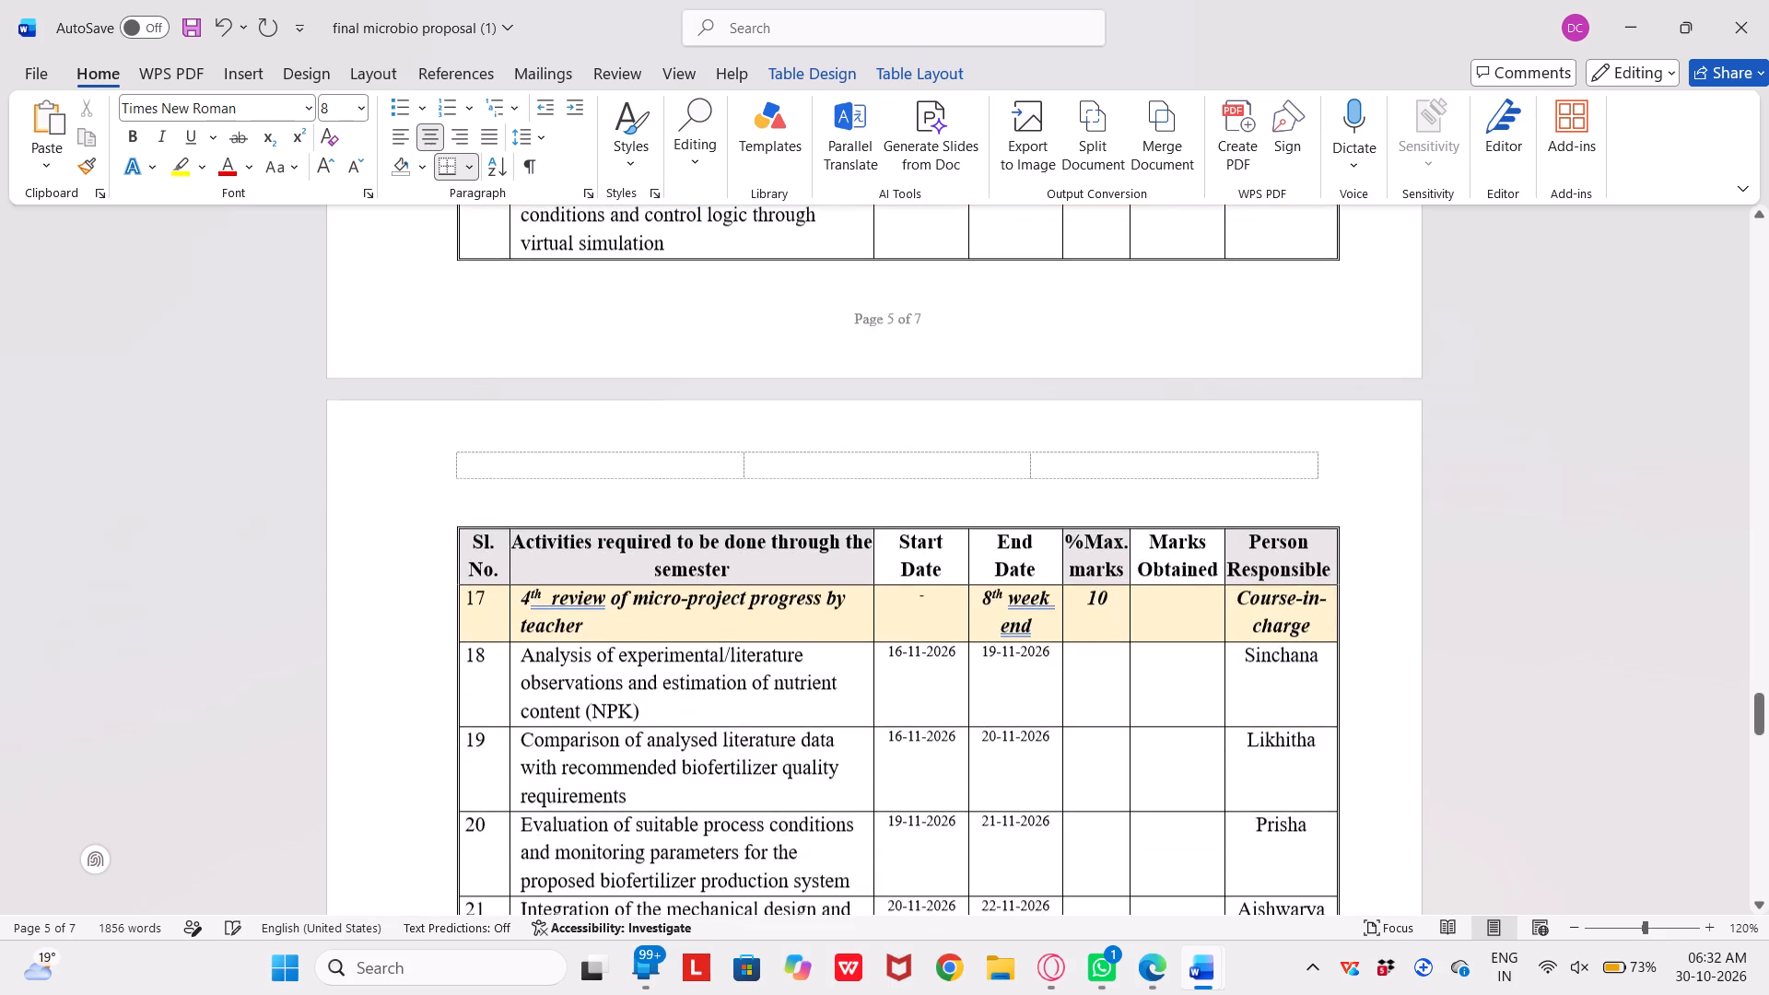
pyautogui.scroll(-6, 885, 640)
pyautogui.scroll(2, 880, 654)
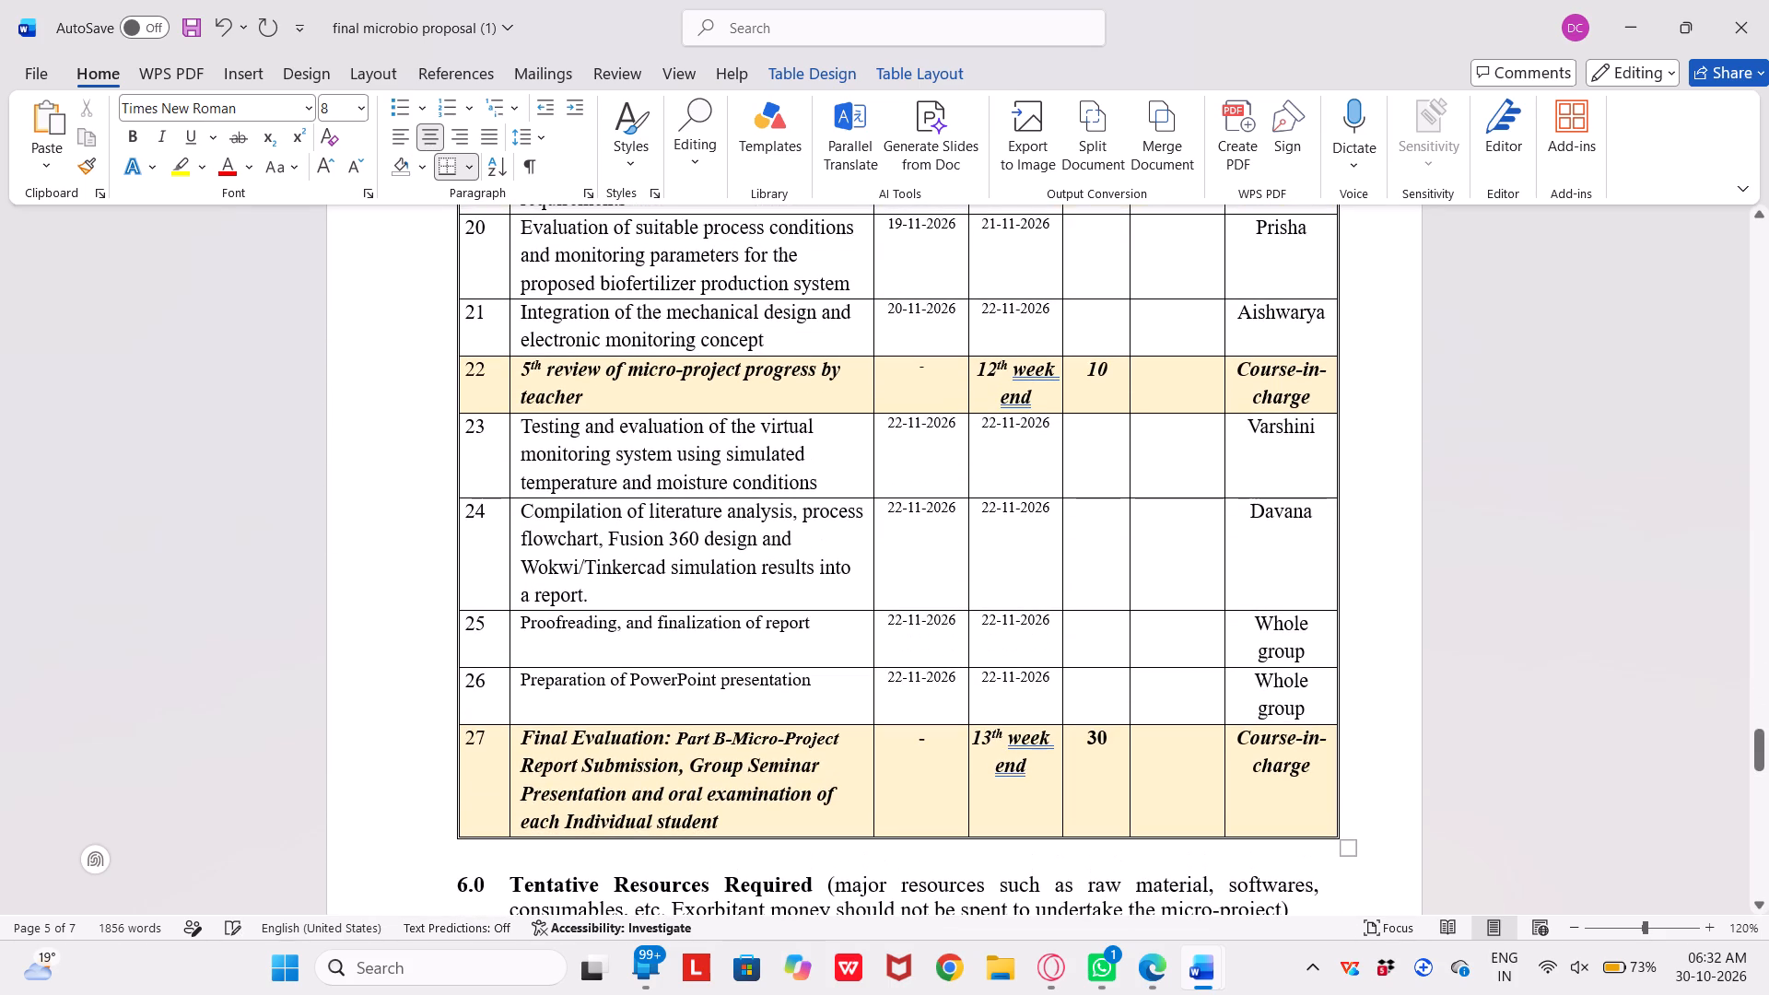
pyautogui.click(902, 675)
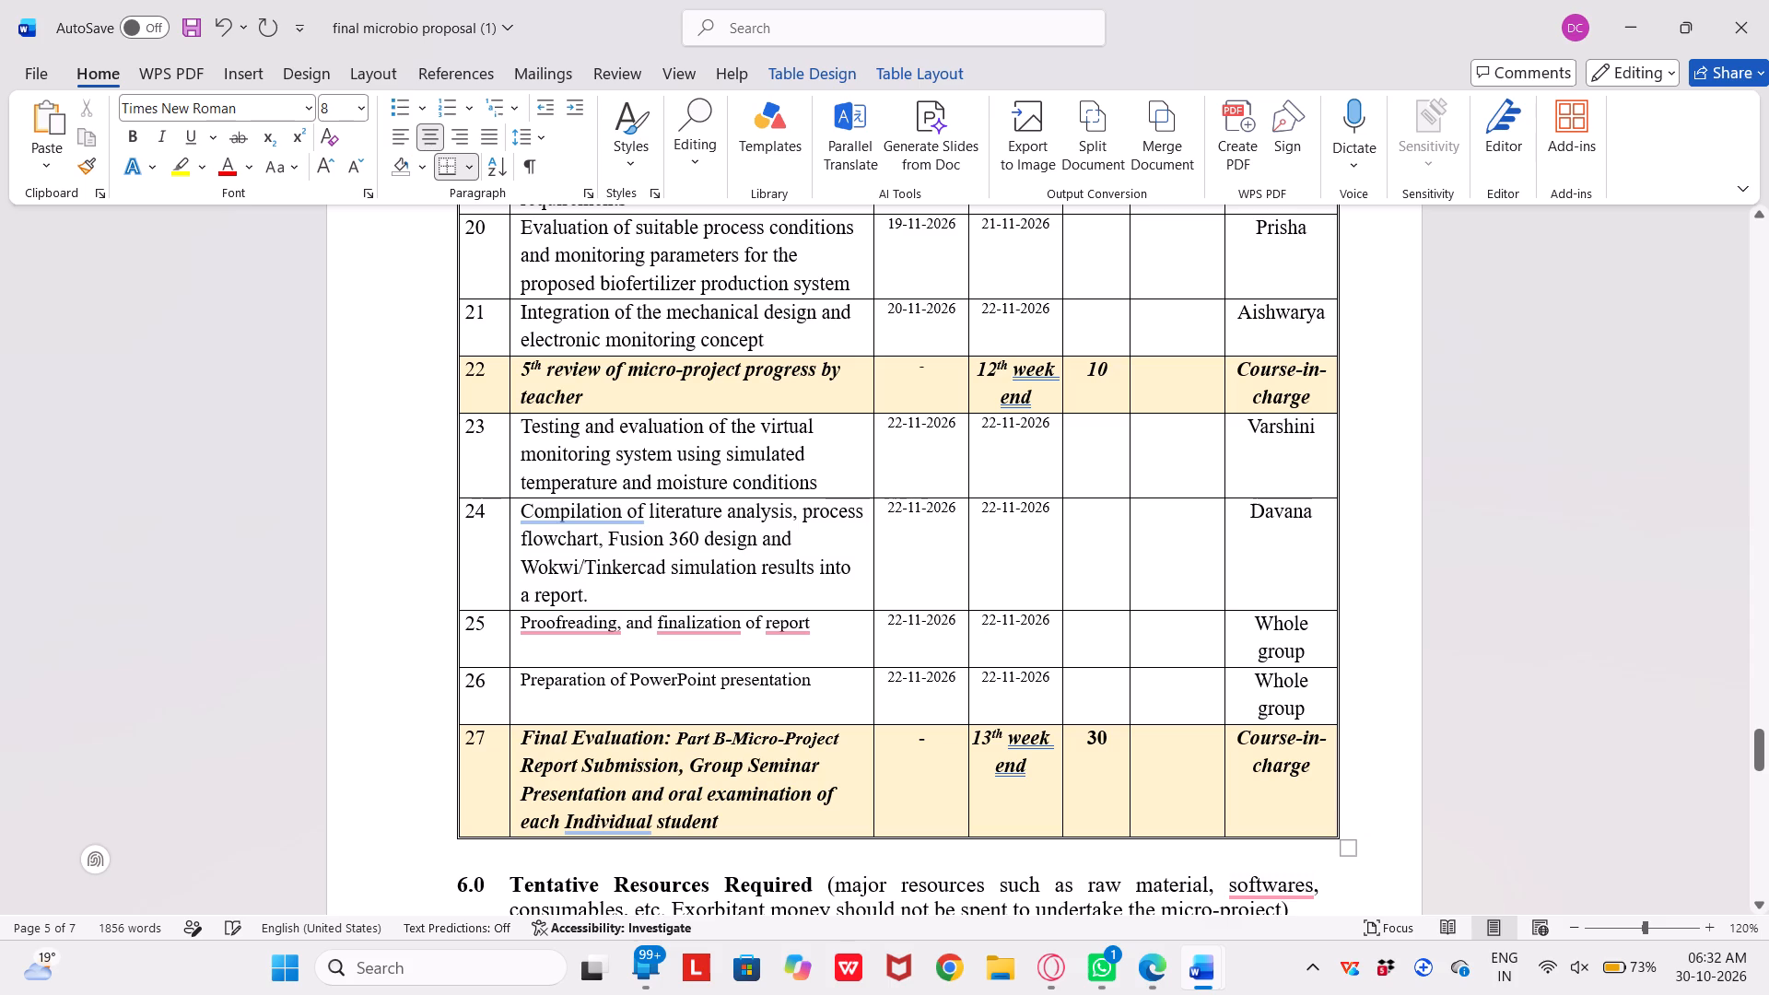
pyautogui.click(995, 673)
pyautogui.press('BackSpace')
pyautogui.press('BackSpace')
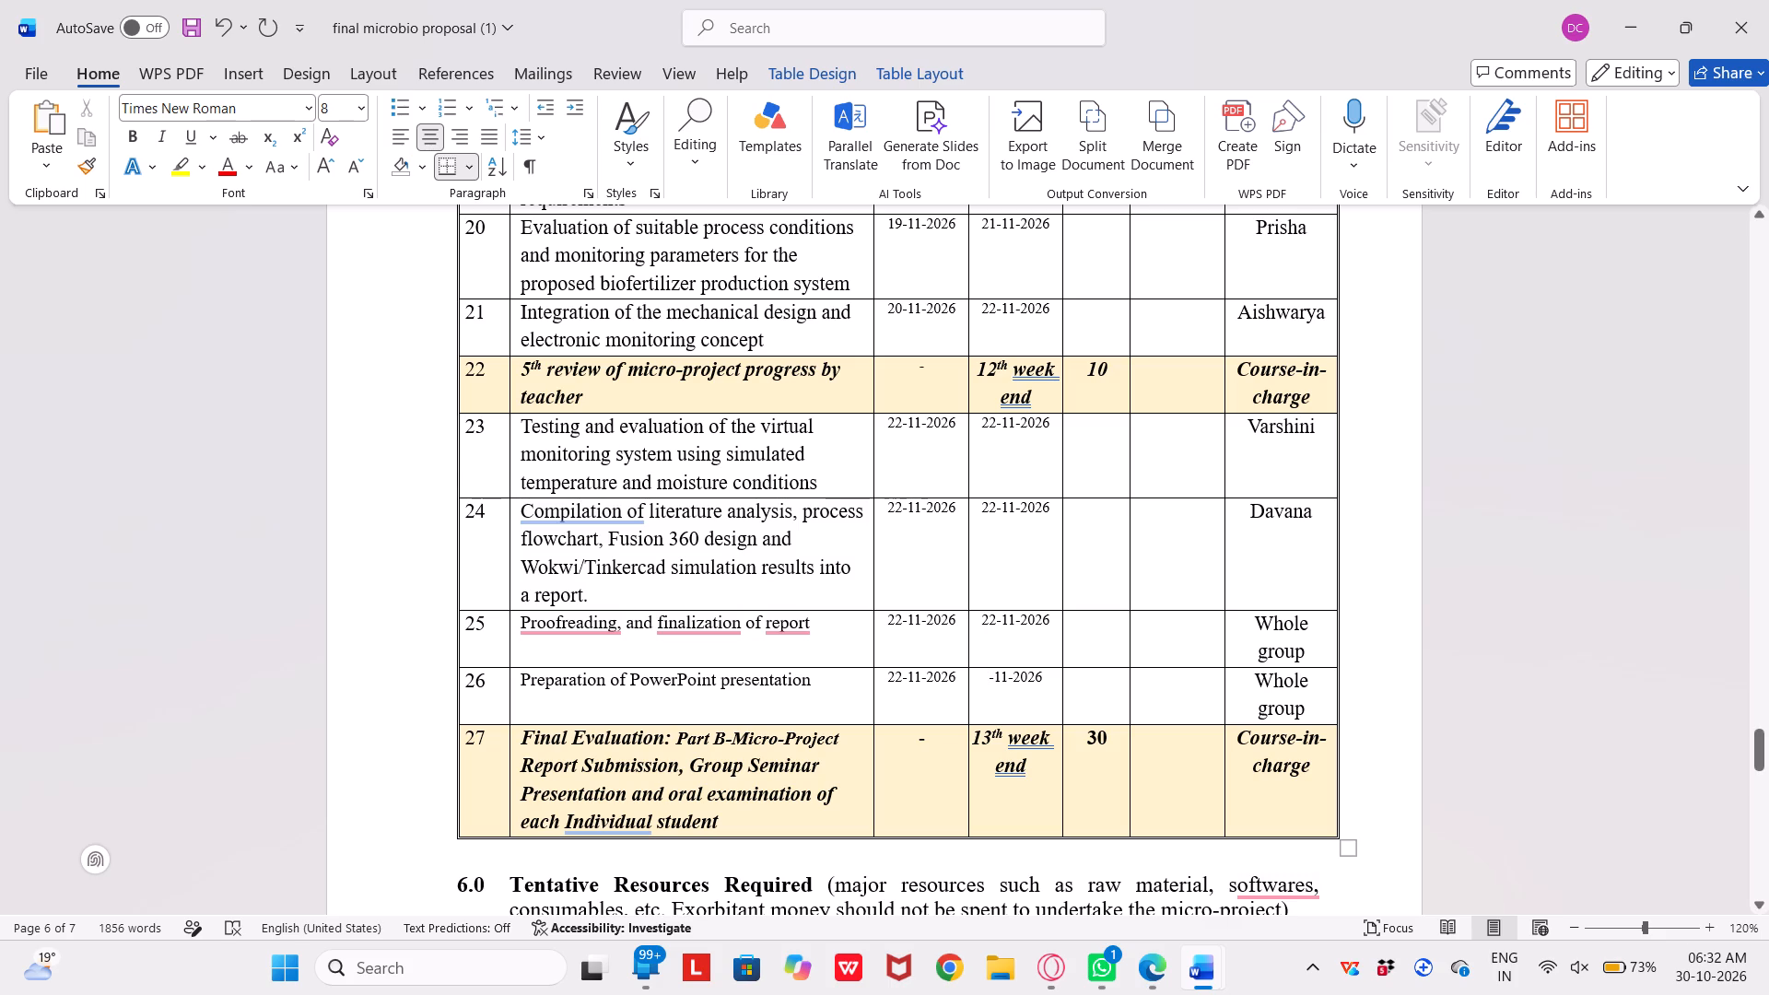
pyautogui.click(900, 676)
pyautogui.press('BackSpace')
pyautogui.press('BackSpace')
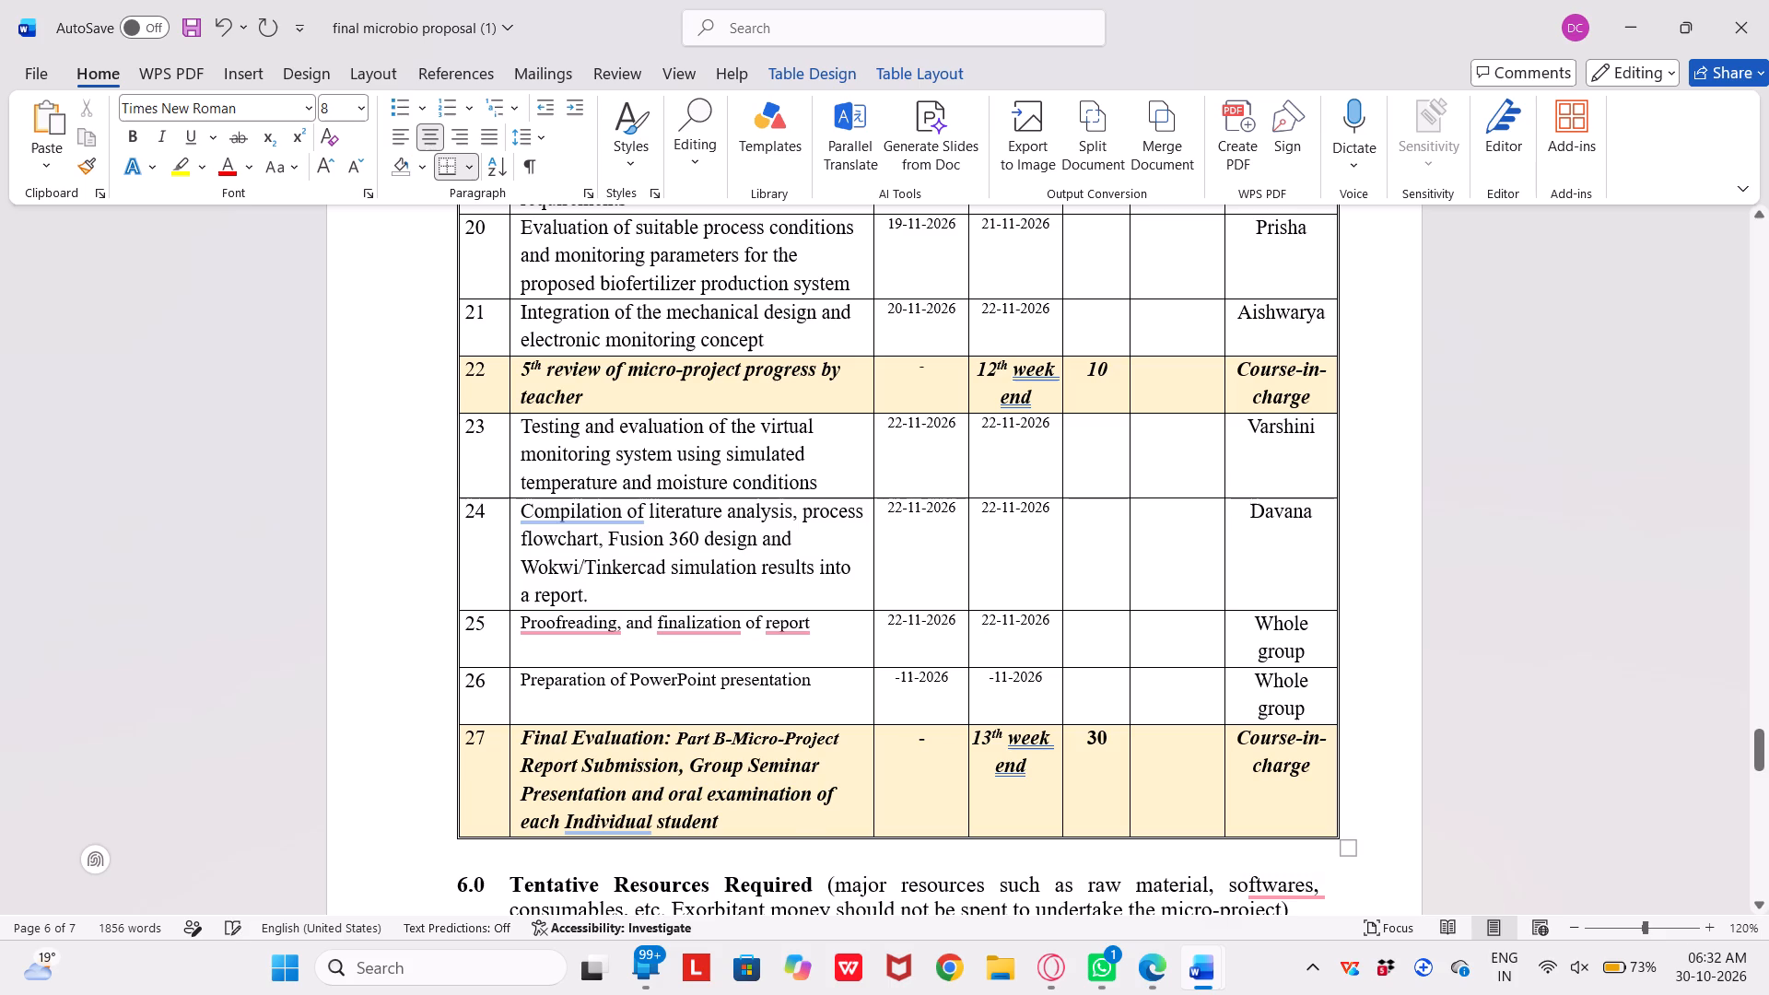
# Change row 25's start date to 27-10-2026 and its end date to 28-10-2026.
pyautogui.scroll(2, 892, 659)
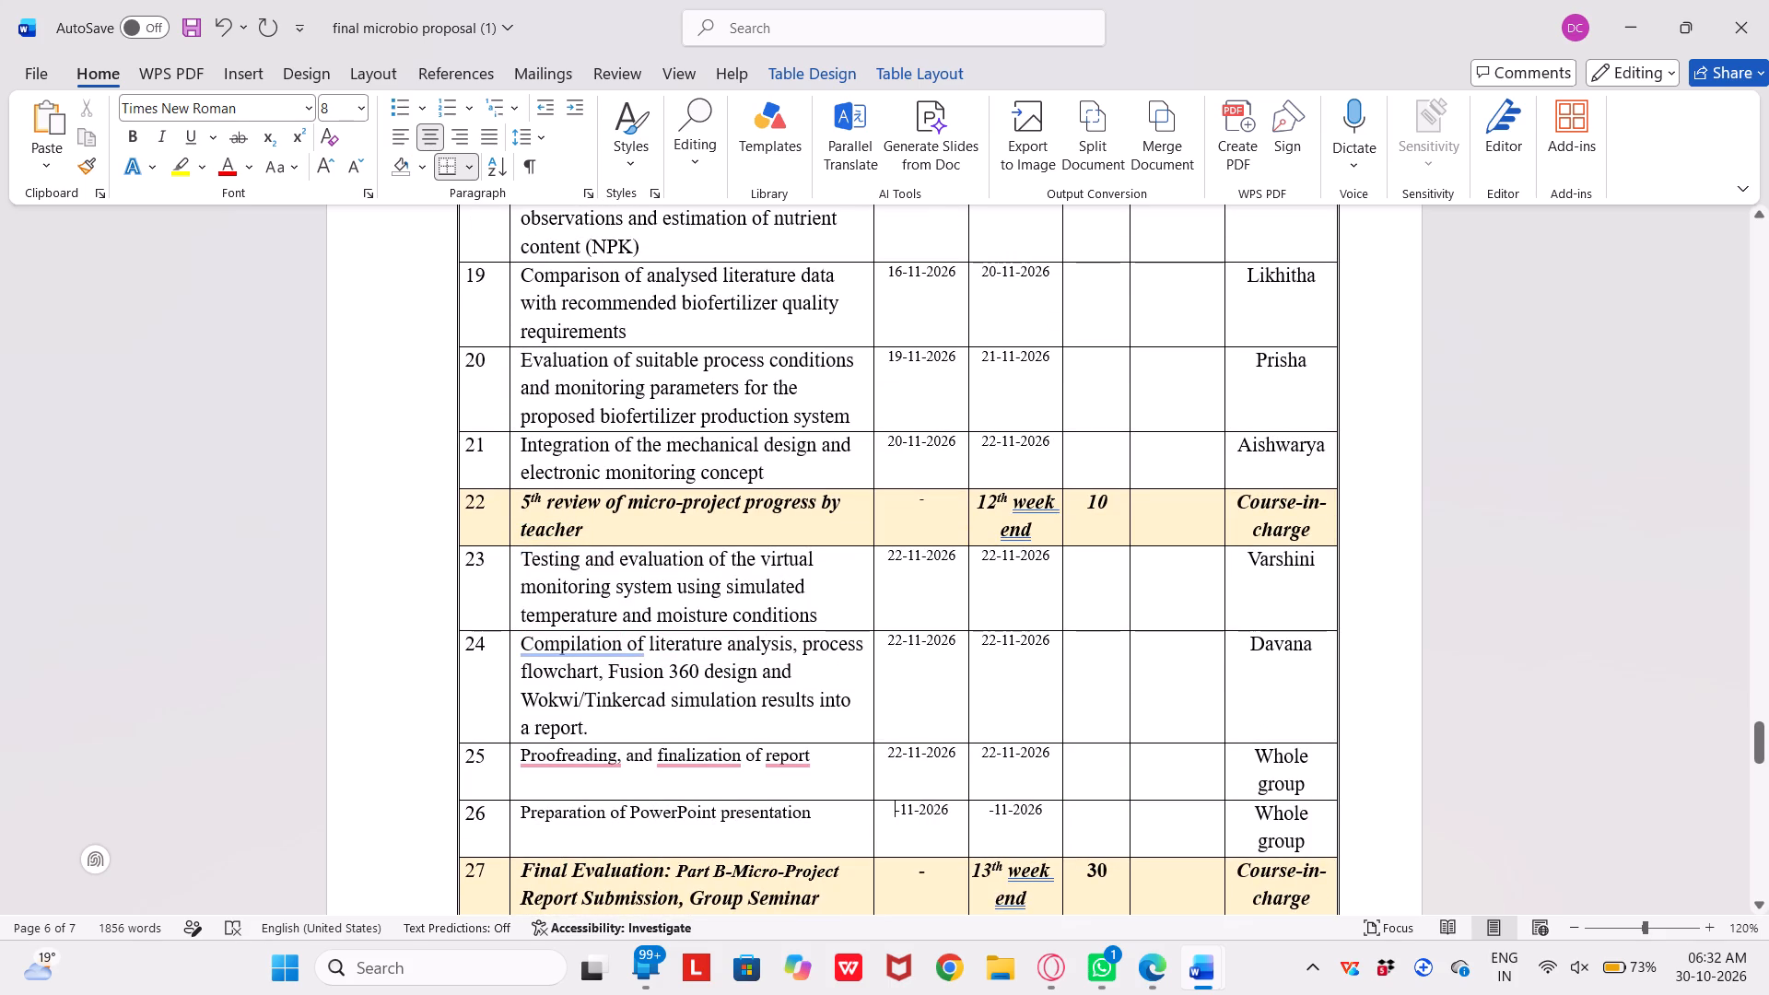
pyautogui.click(898, 751)
pyautogui.press('BackSpace')
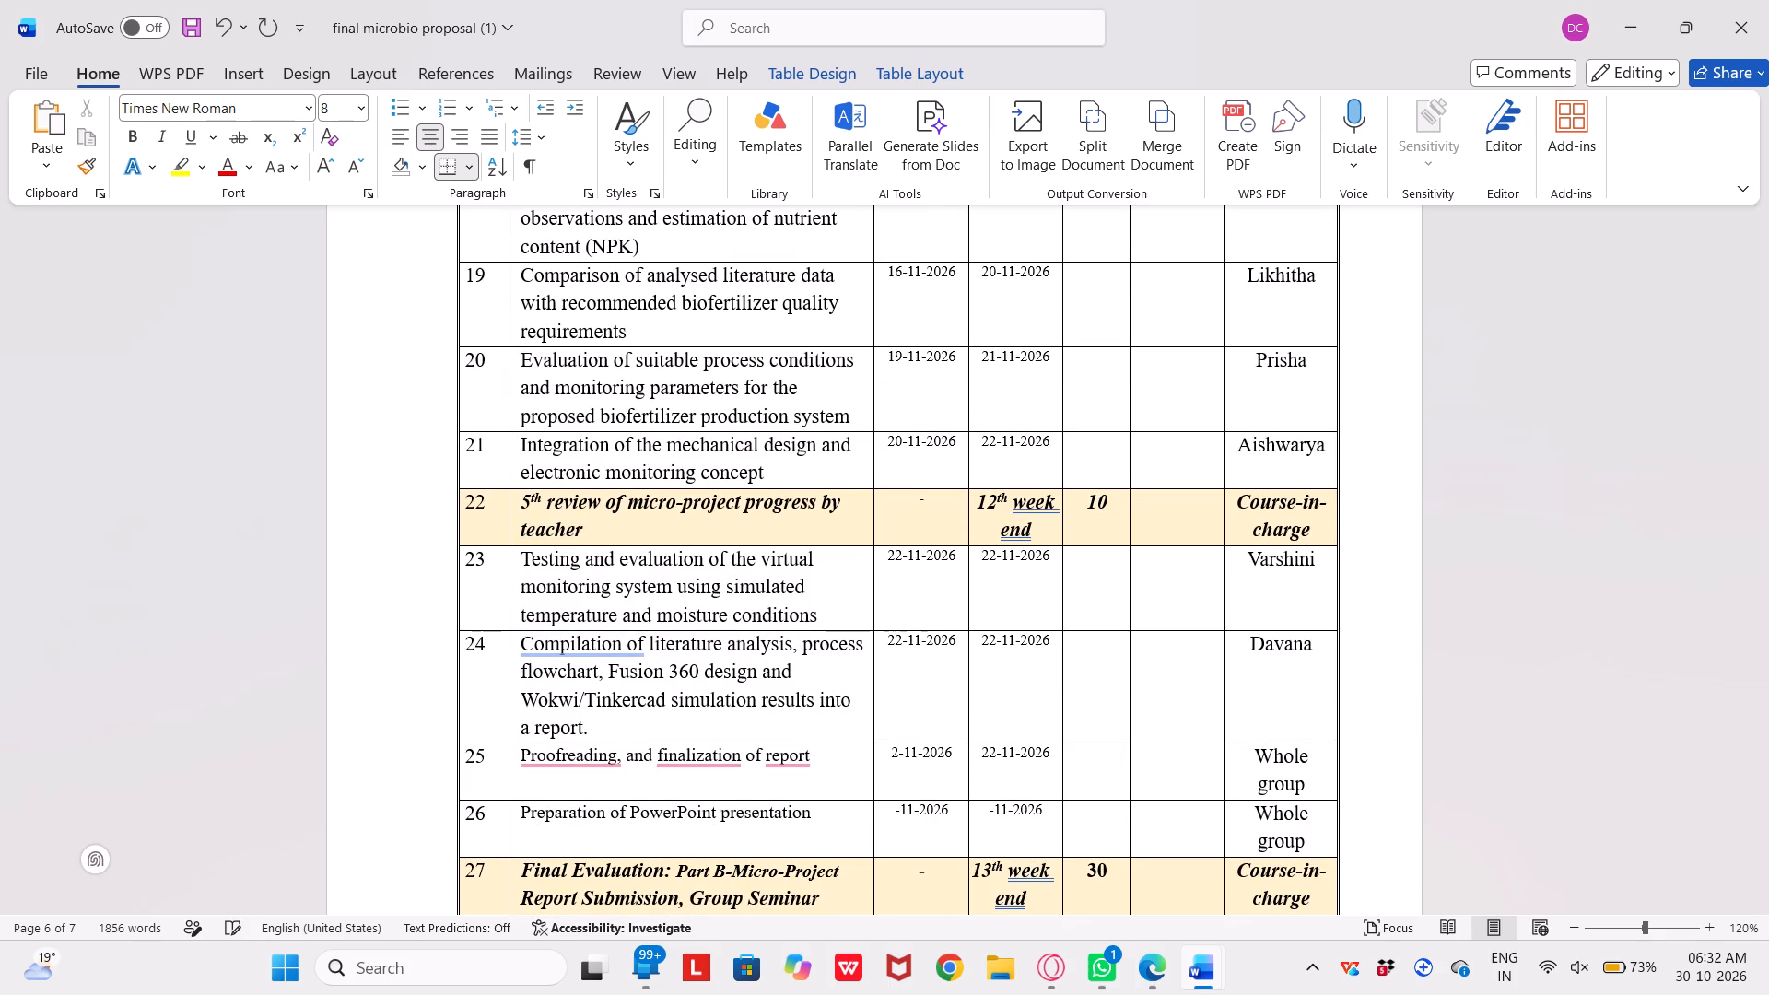
pyautogui.press('7')
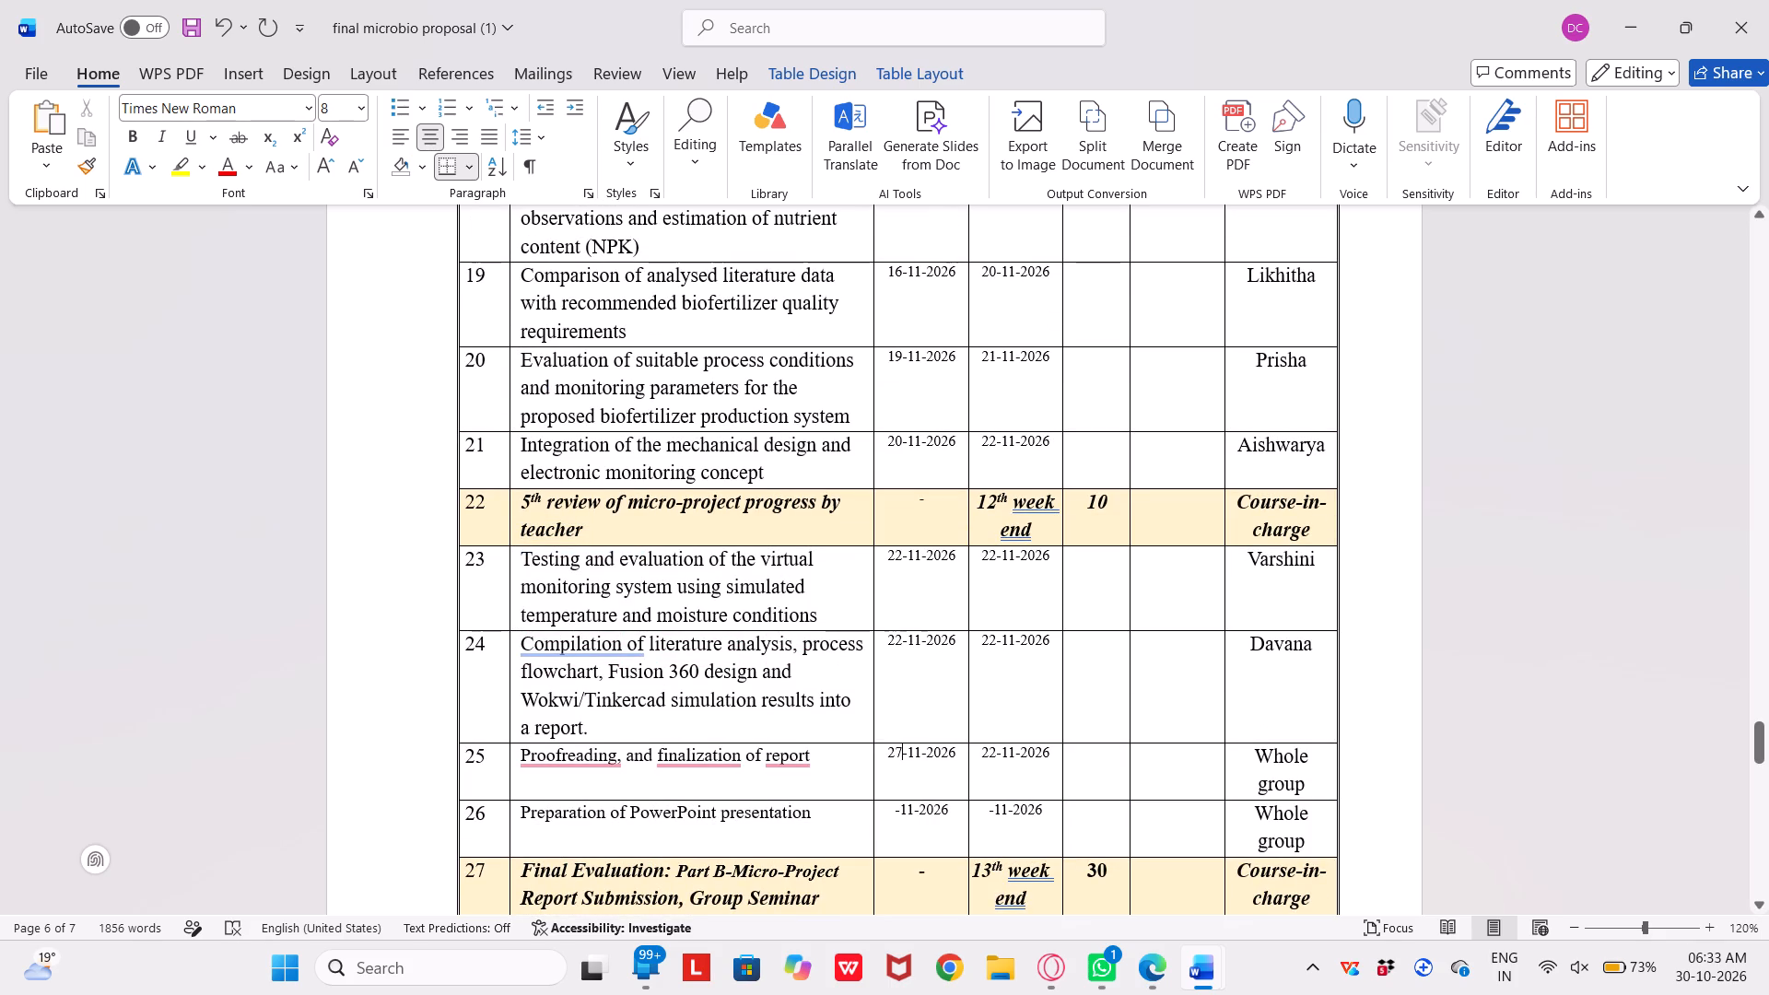
pyautogui.click(994, 748)
pyautogui.press('BackSpace')
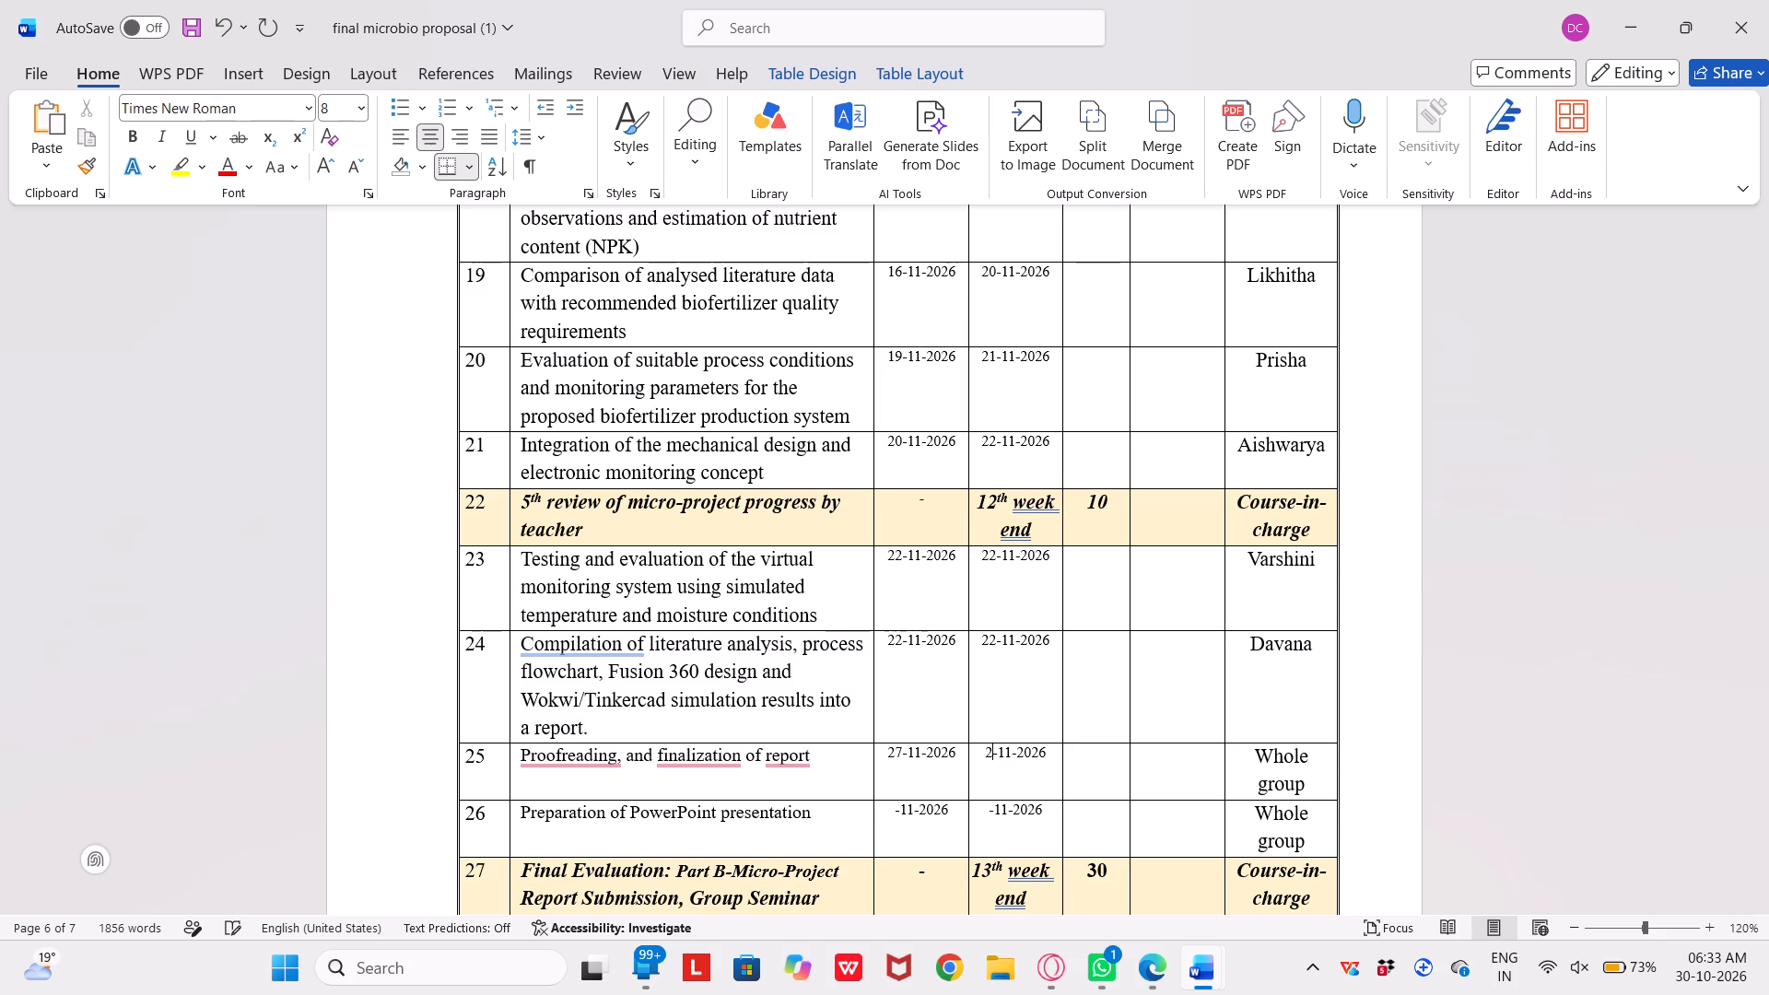
pyautogui.press('8')
pyautogui.click(918, 748)
pyautogui.press('BackSpace')
pyautogui.press('0')
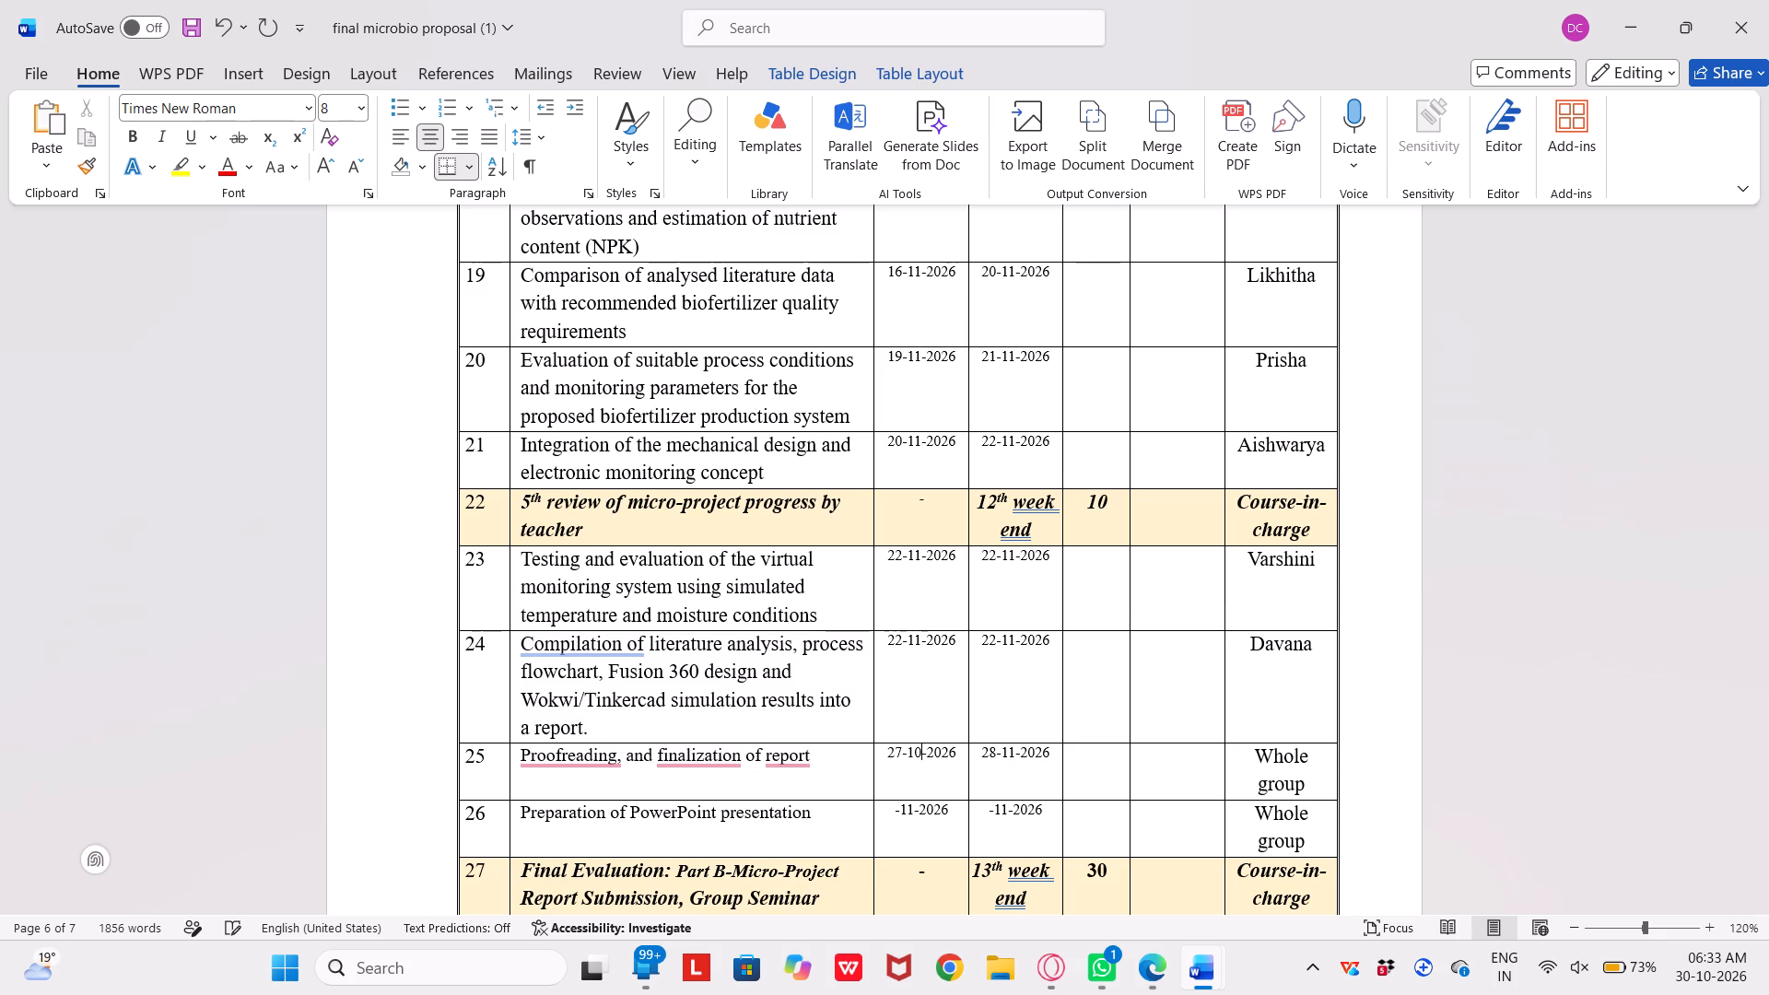
pyautogui.click(1016, 756)
pyautogui.press('BackSpace')
pyautogui.press('0')
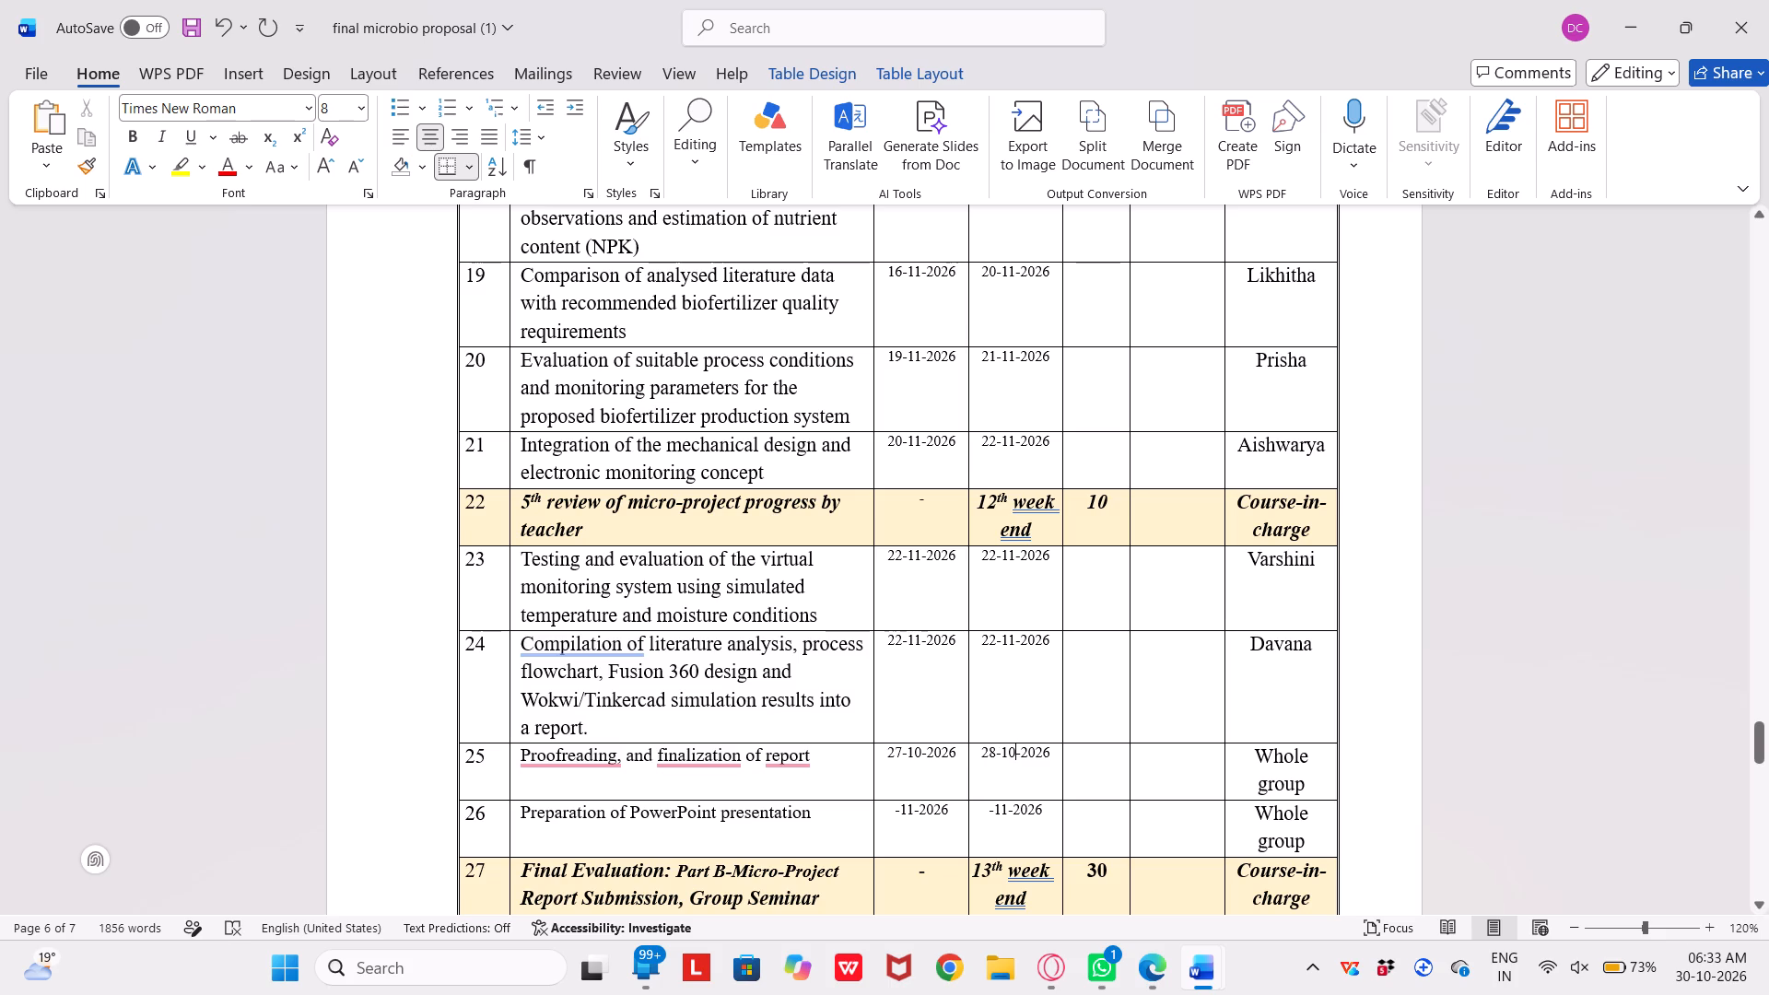
# Change row 24's start date to 22-10-2026 and its end date to 26-10-2026.
pyautogui.click(904, 639)
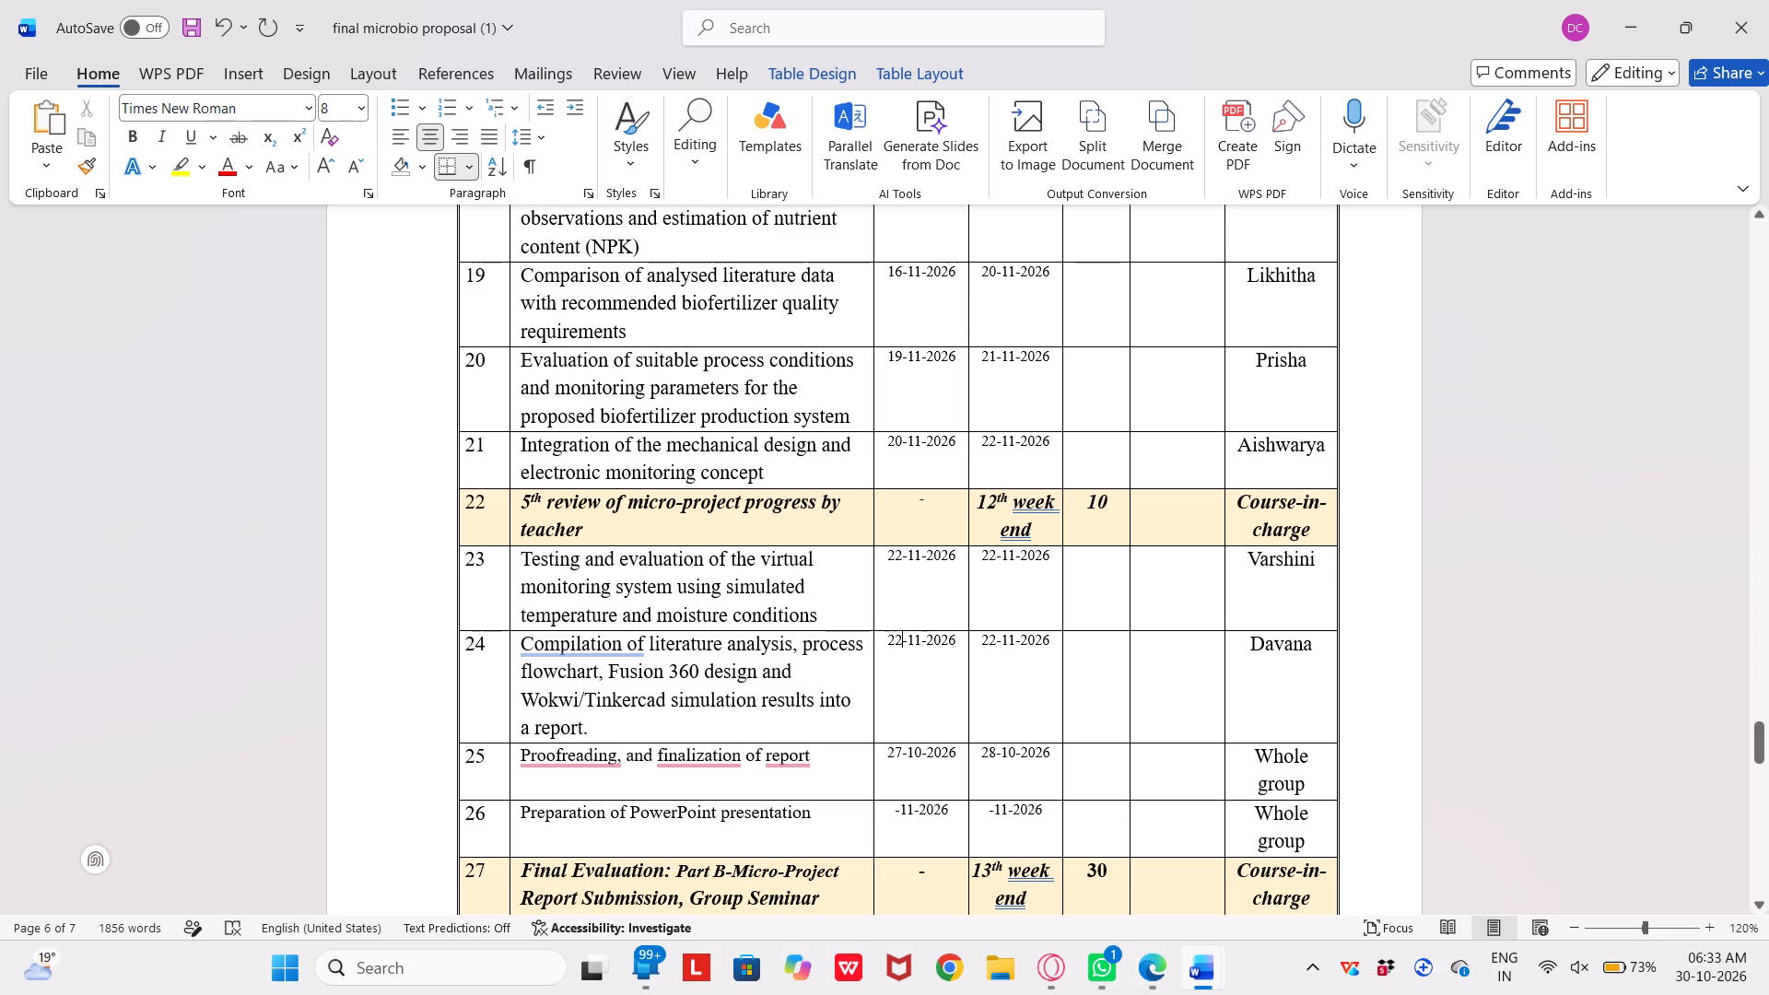
pyautogui.click(1006, 640)
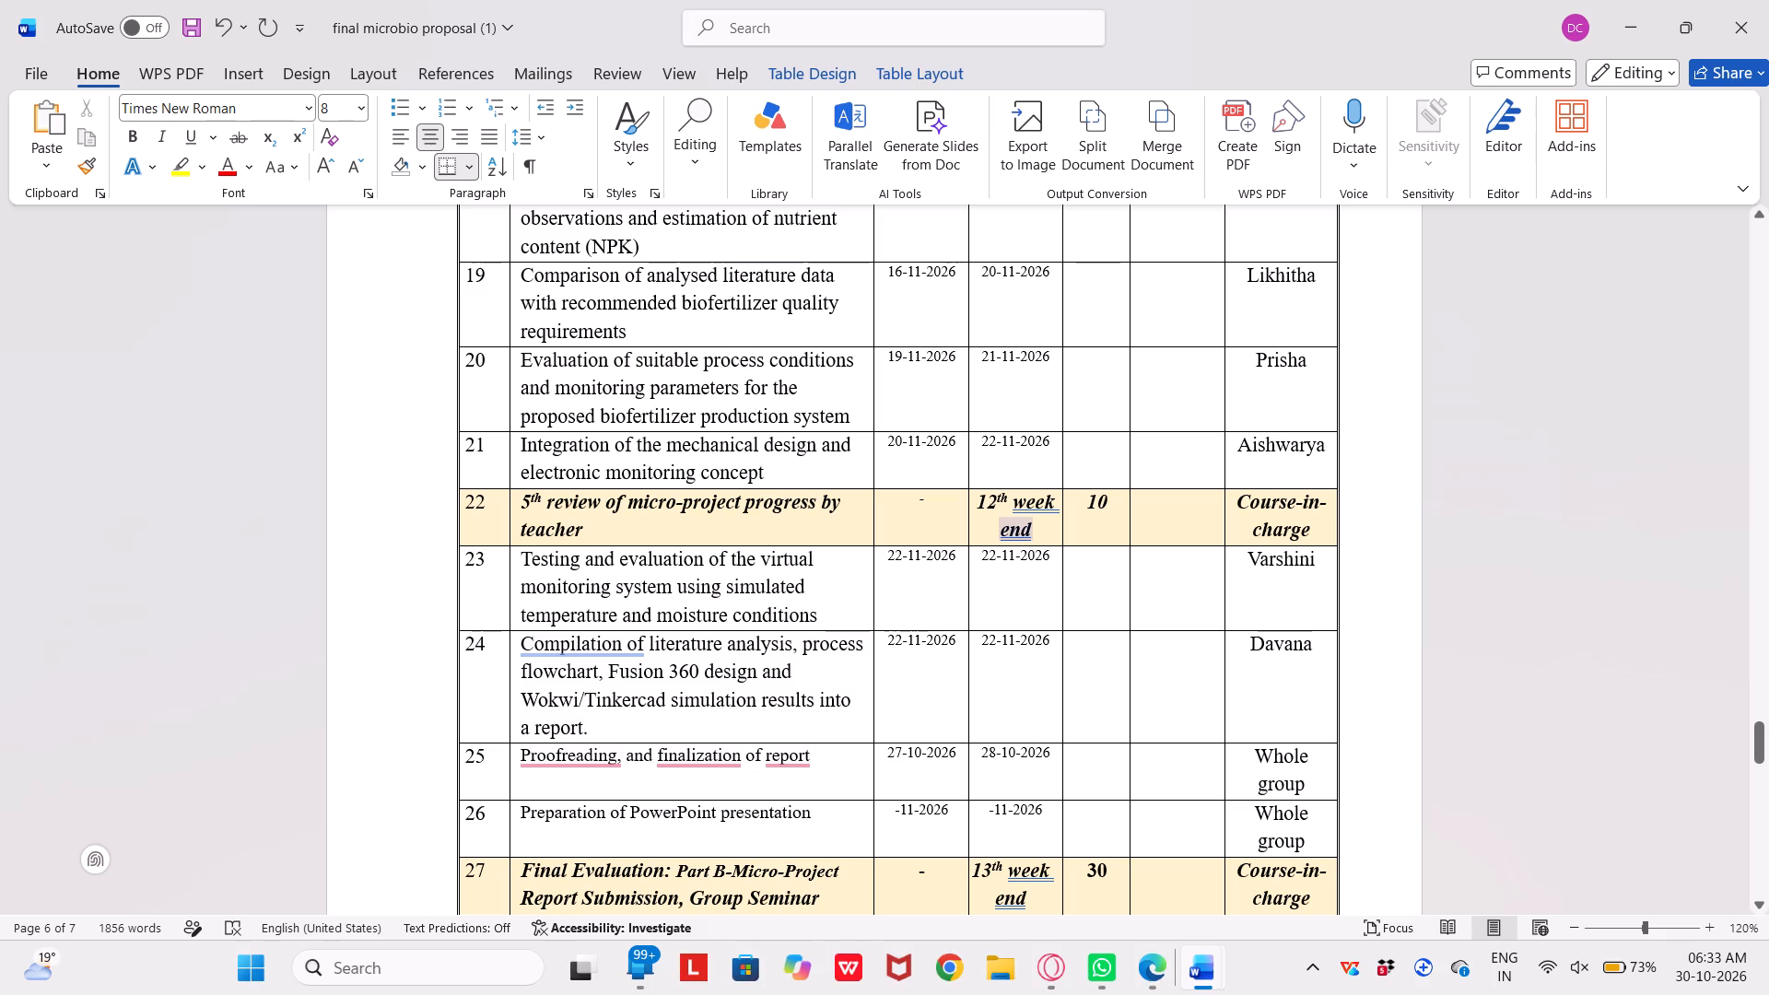
pyautogui.press('Delete')
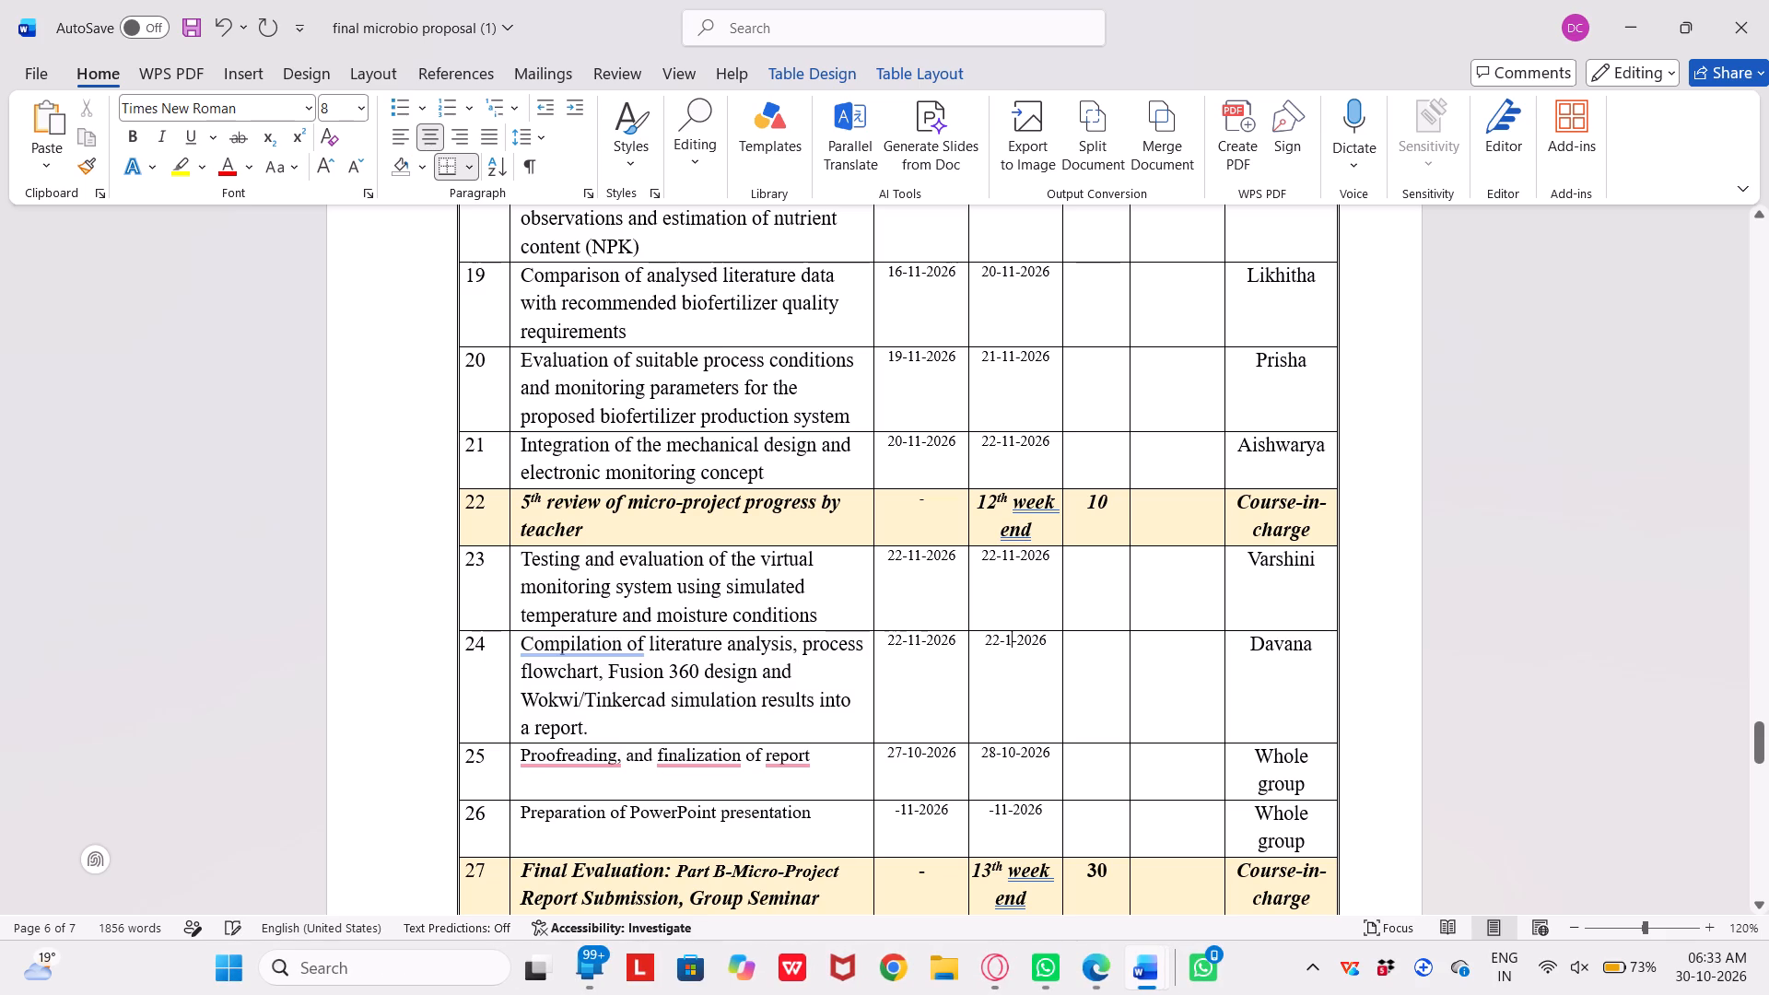
pyautogui.press('0')
pyautogui.click(923, 641)
pyautogui.press('BackSpace')
pyautogui.press('0')
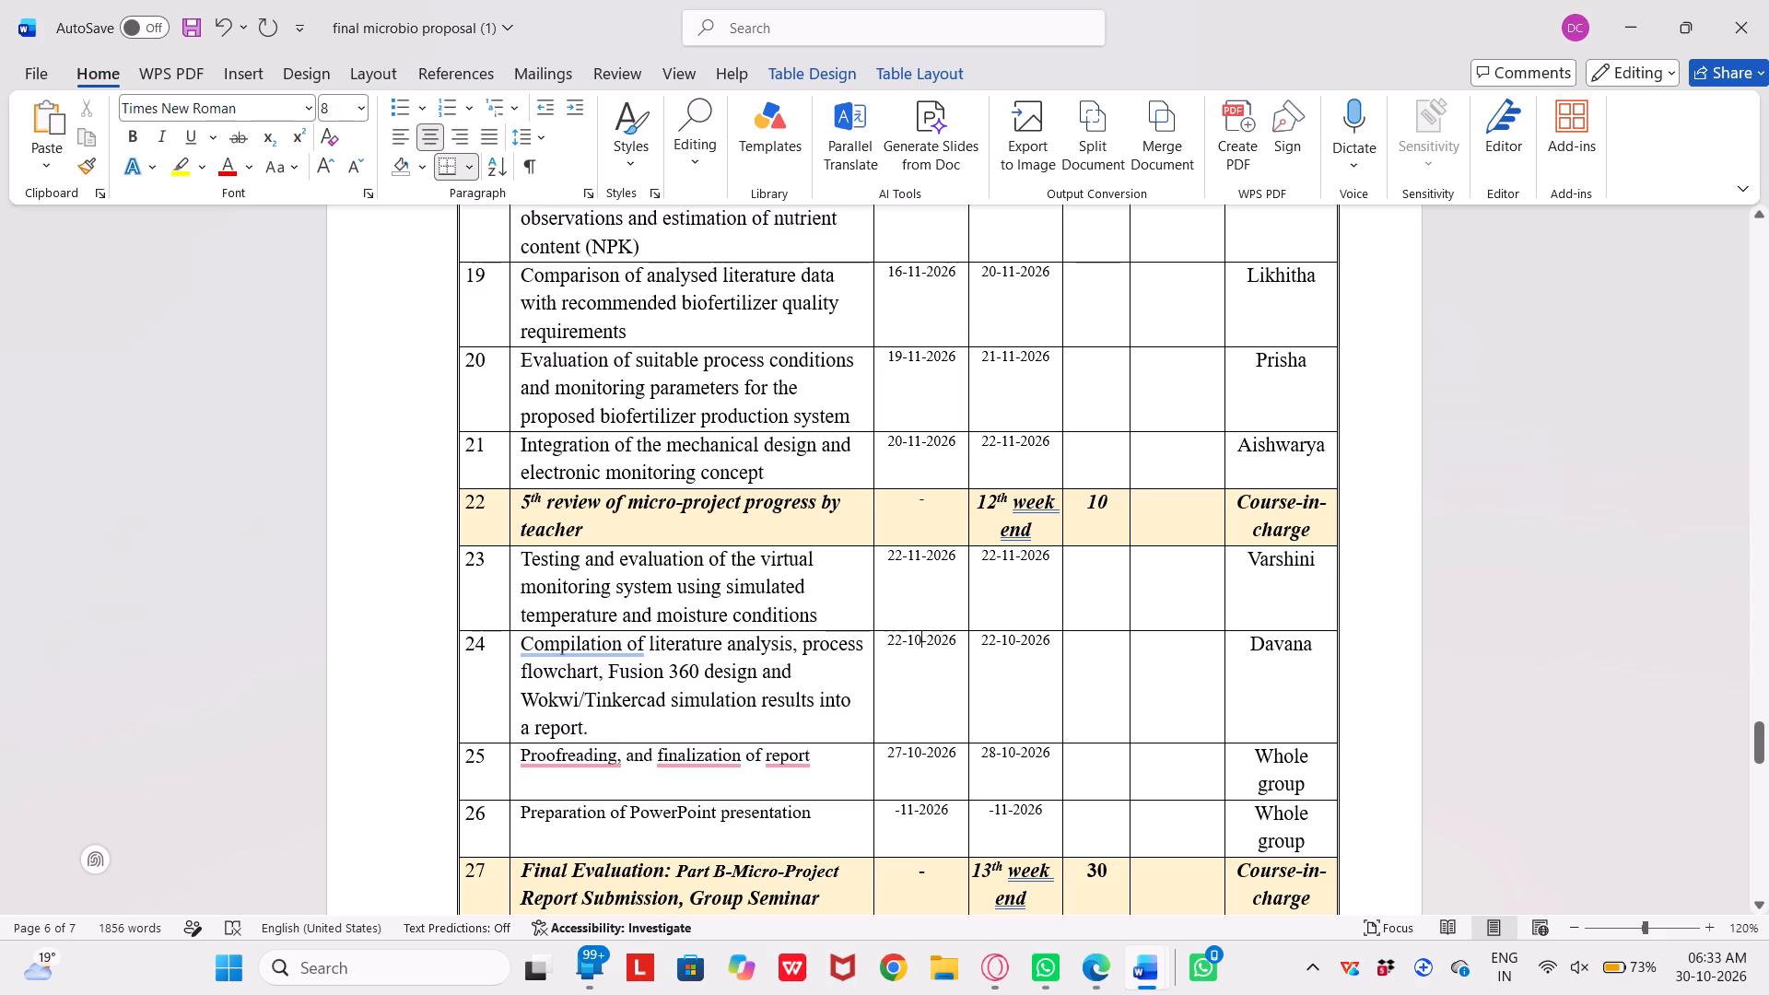
pyautogui.click(992, 638)
pyautogui.press('BackSpace')
pyautogui.press('6')
pyautogui.click(902, 639)
pyautogui.press('BackSpace')
pyautogui.press('2')
# Change row 23's start date to 22-10-2026 and its end date to 24-10-2026.
pyautogui.scroll(2, 905, 638)
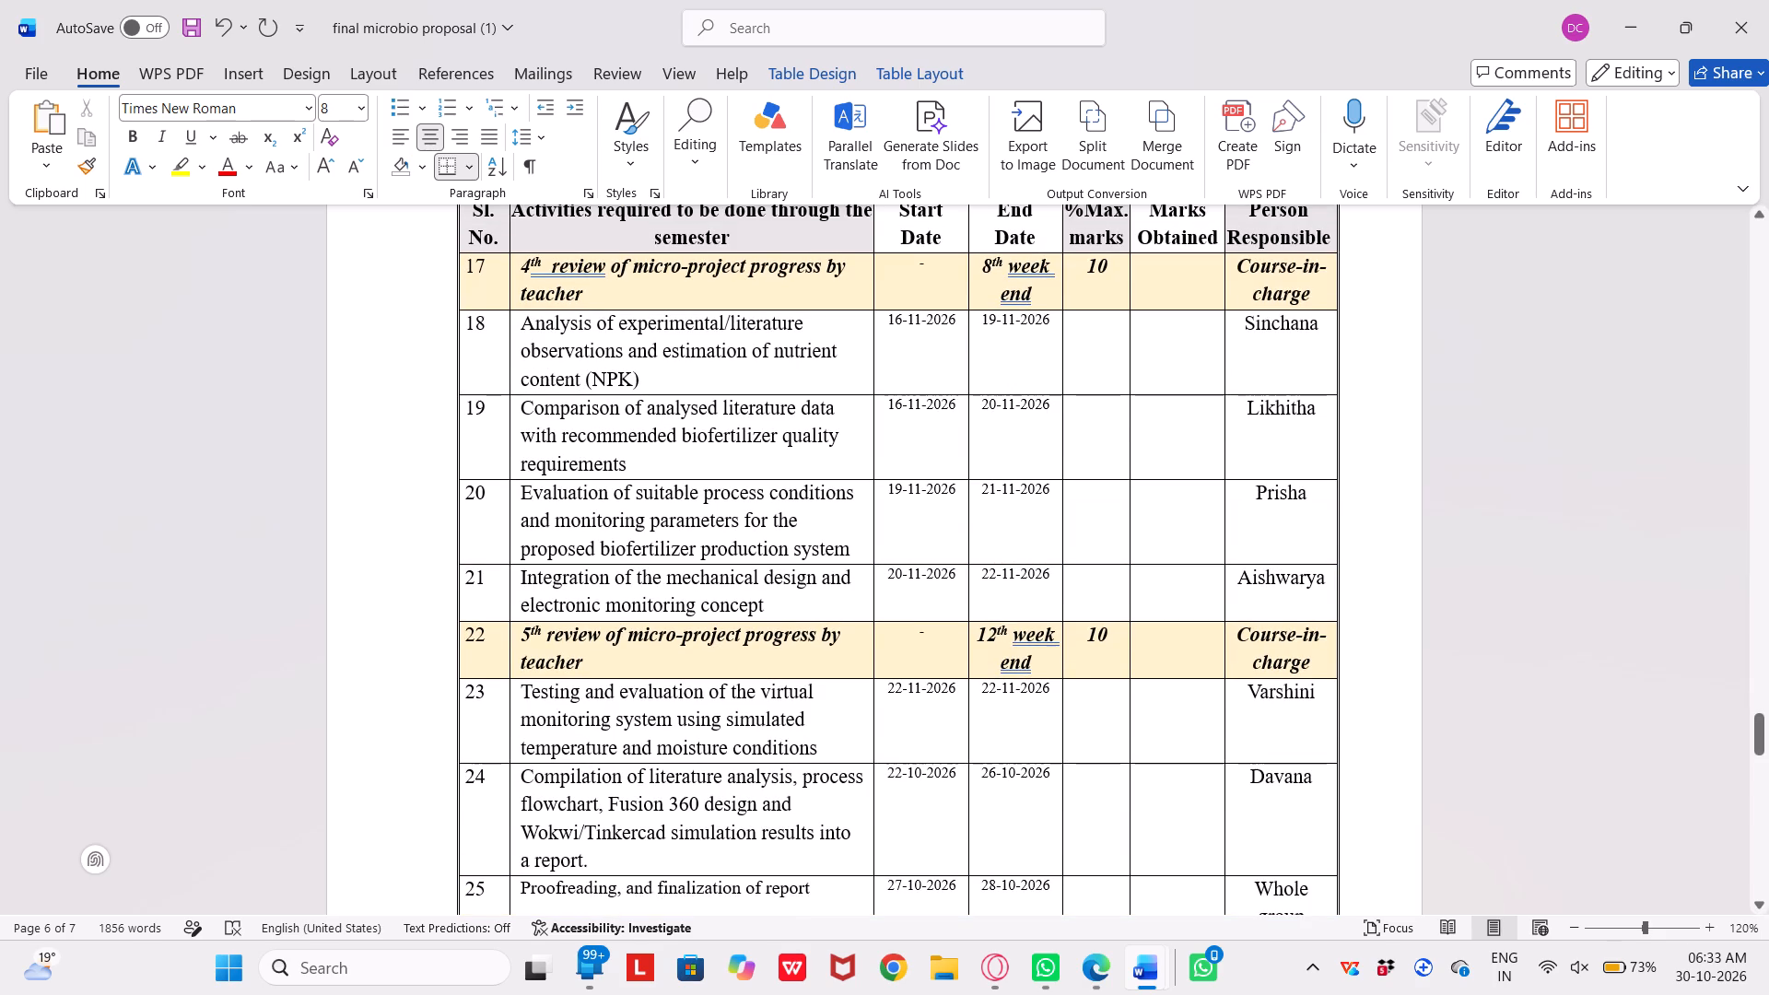
pyautogui.click(1019, 692)
pyautogui.click(1011, 692)
pyautogui.click(1017, 689)
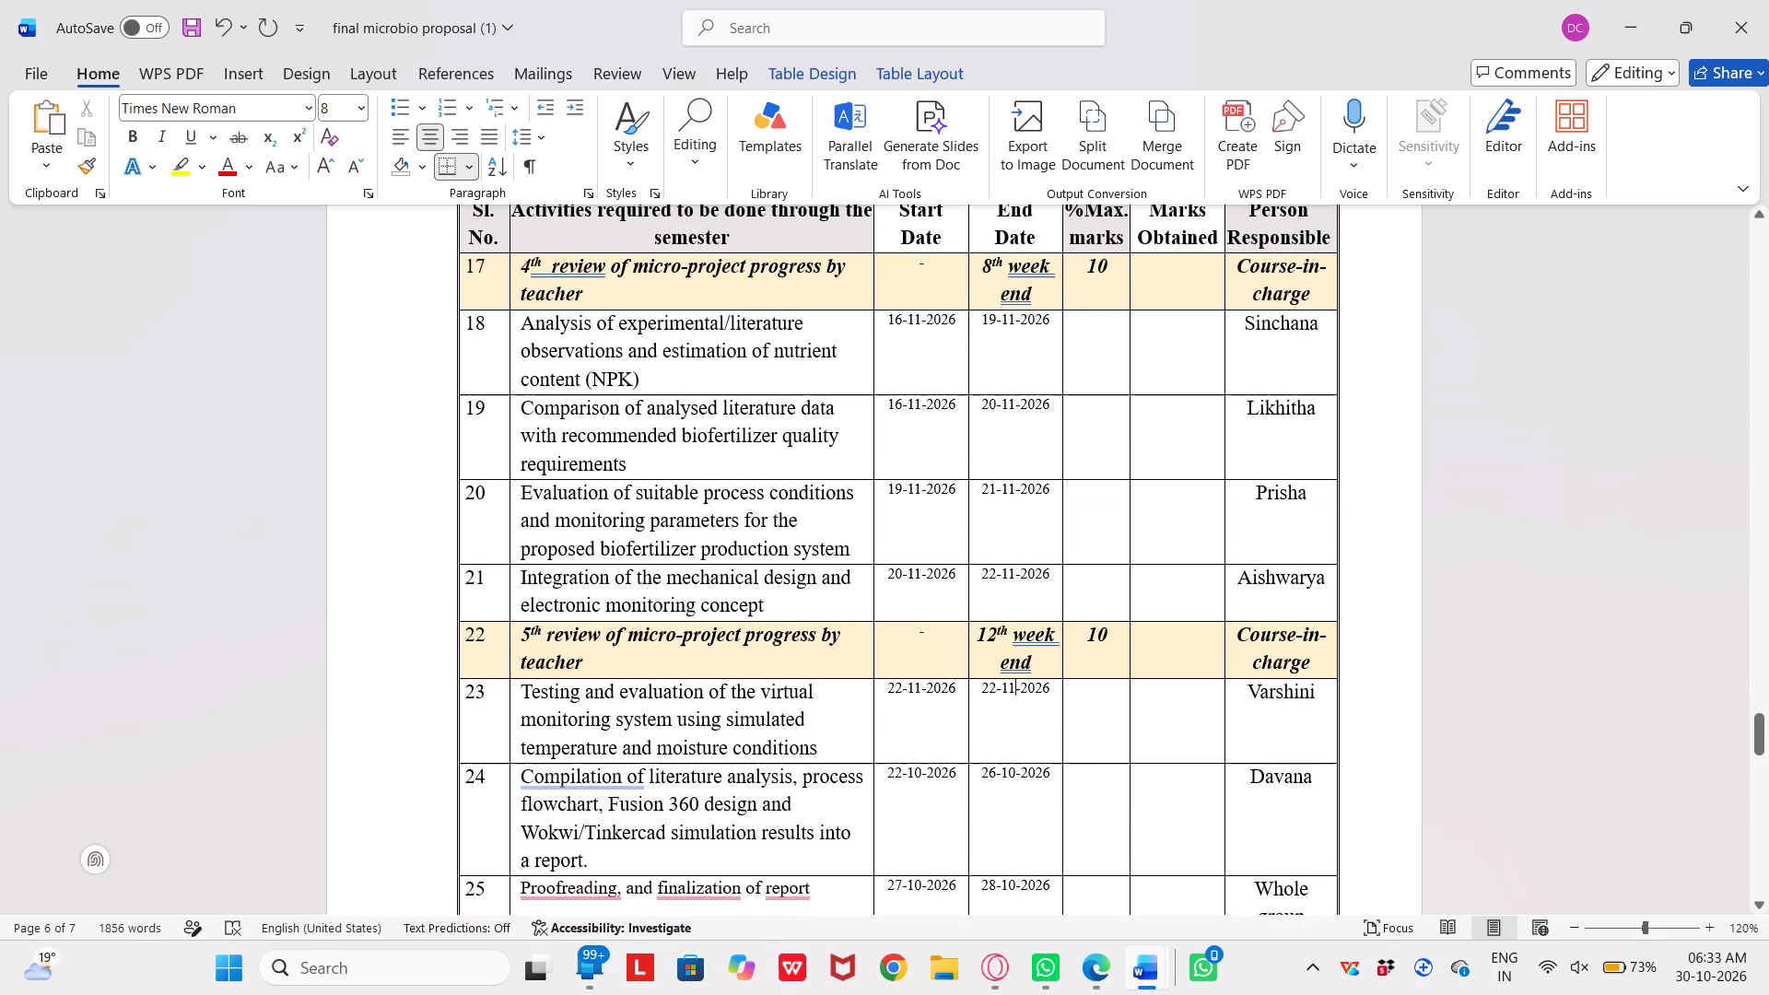
pyautogui.press('BackSpace')
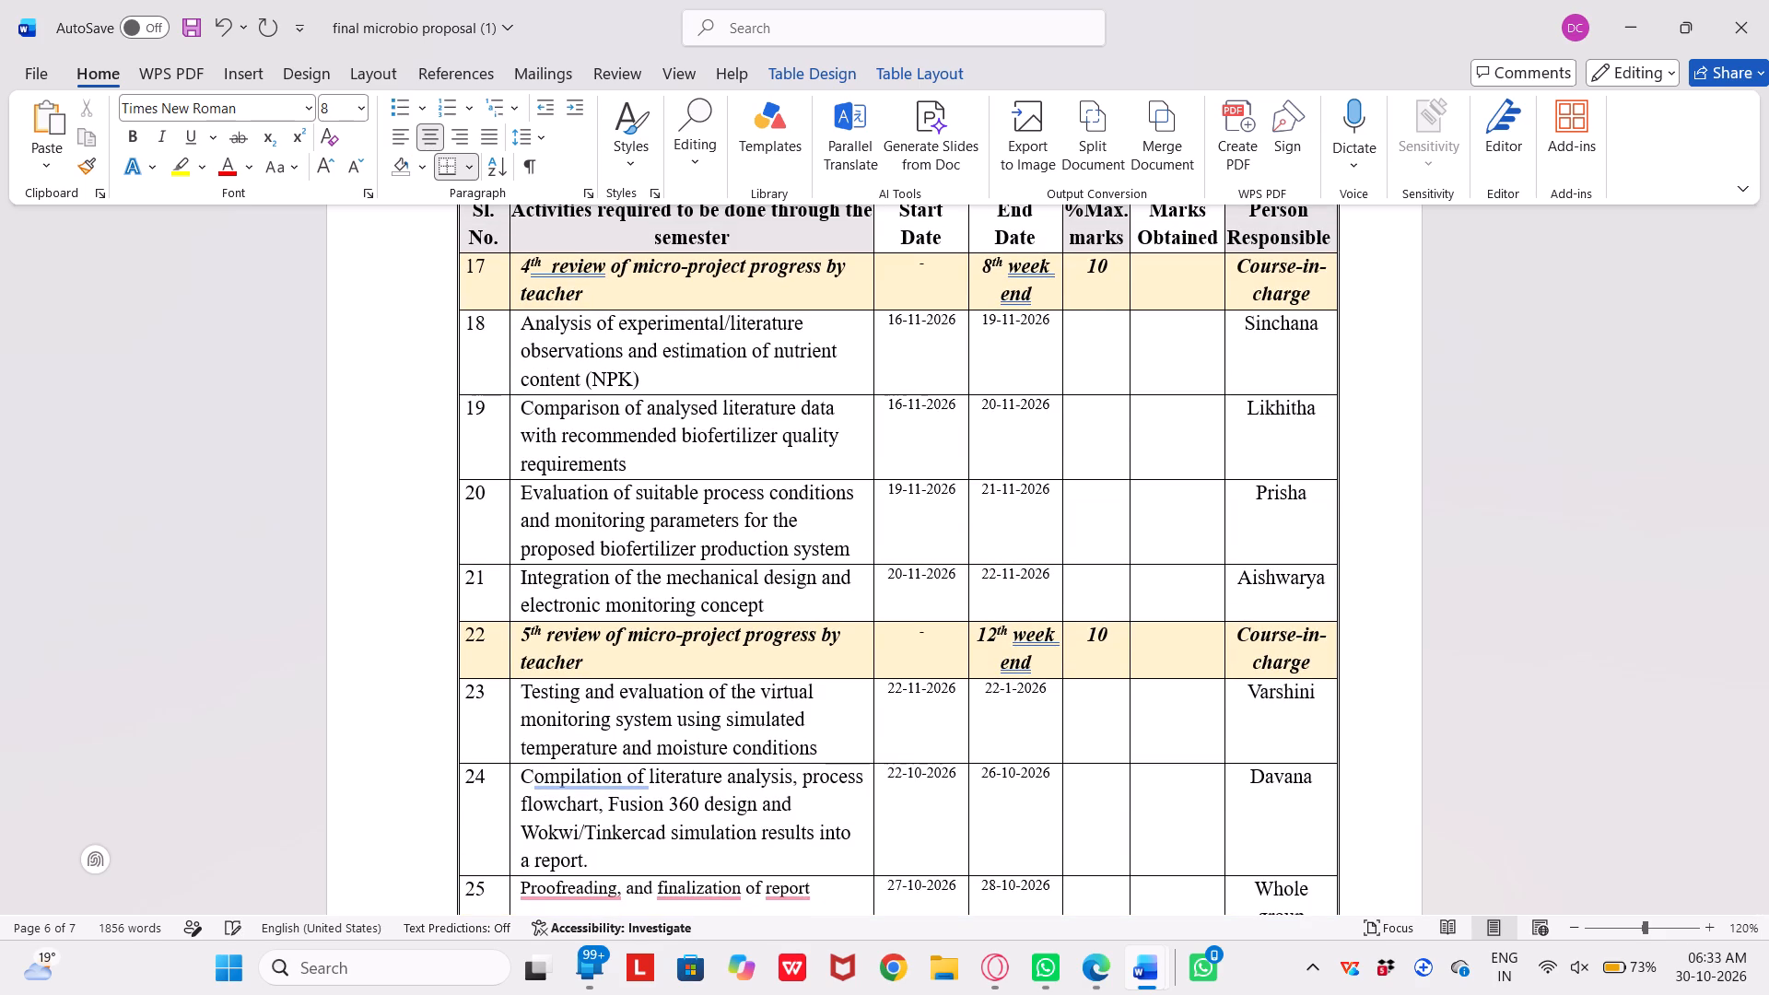
pyautogui.press('0')
pyautogui.click(920, 684)
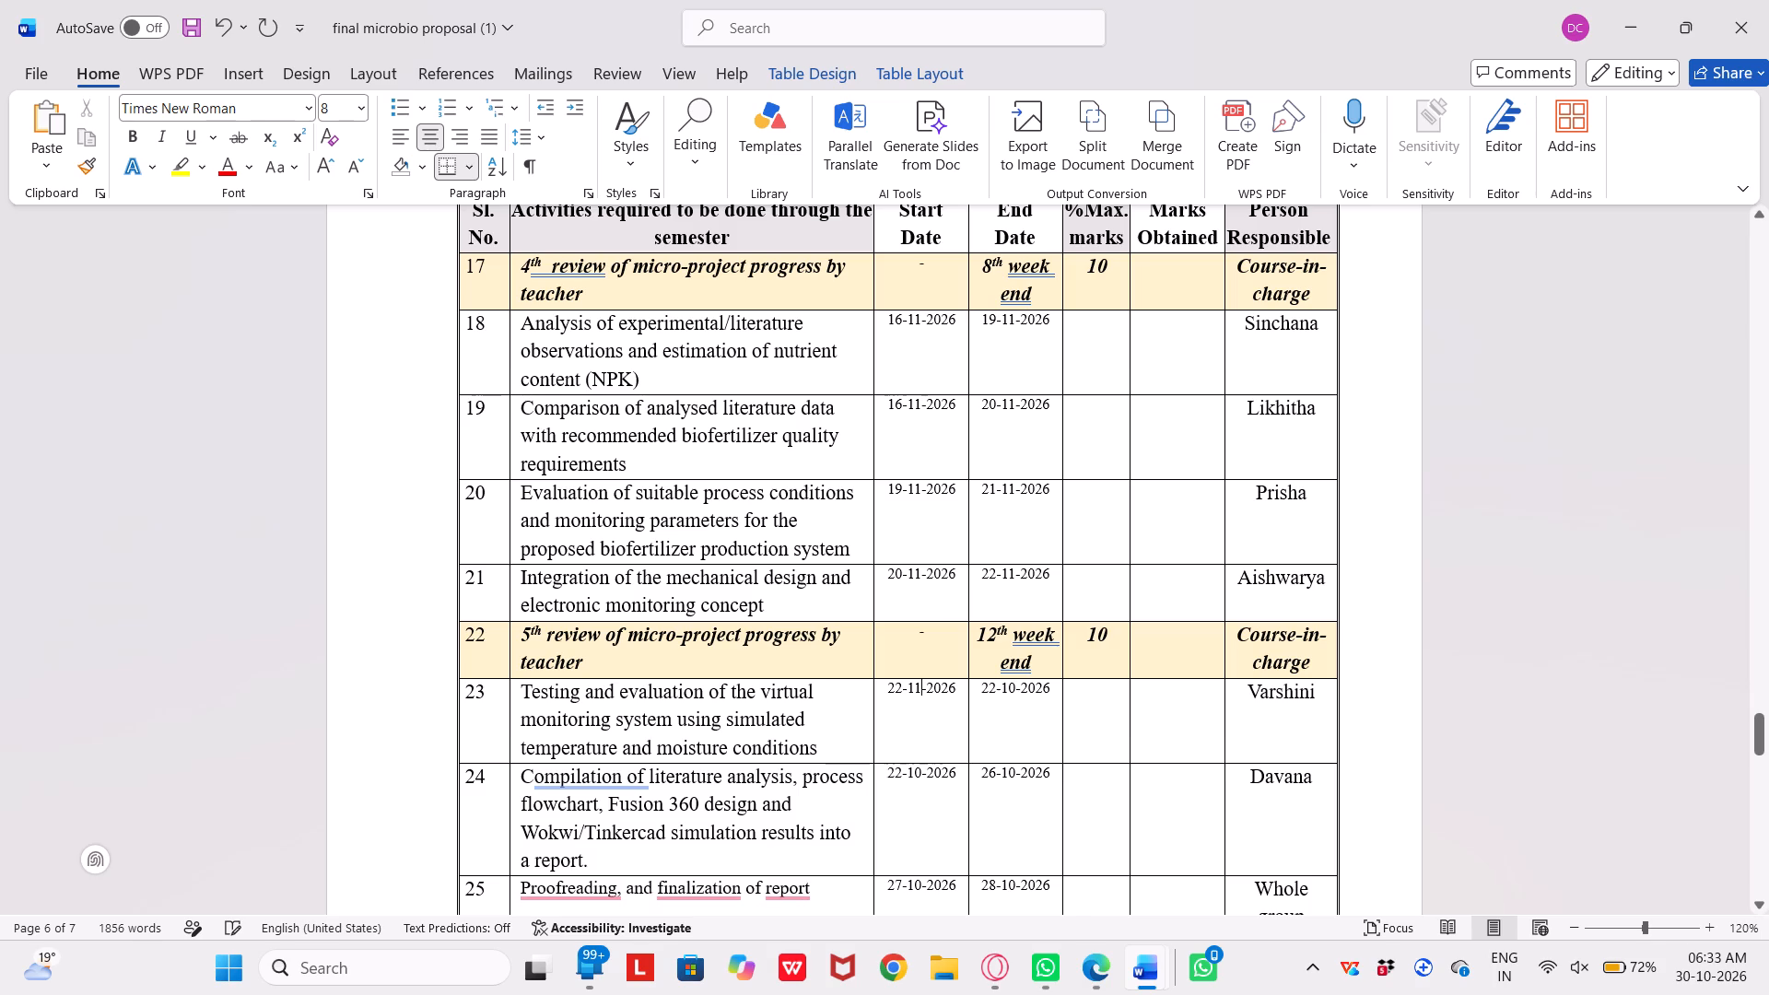
pyautogui.press('BackSpace')
pyautogui.press('0')
pyautogui.click(992, 697)
pyautogui.press('BackSpace')
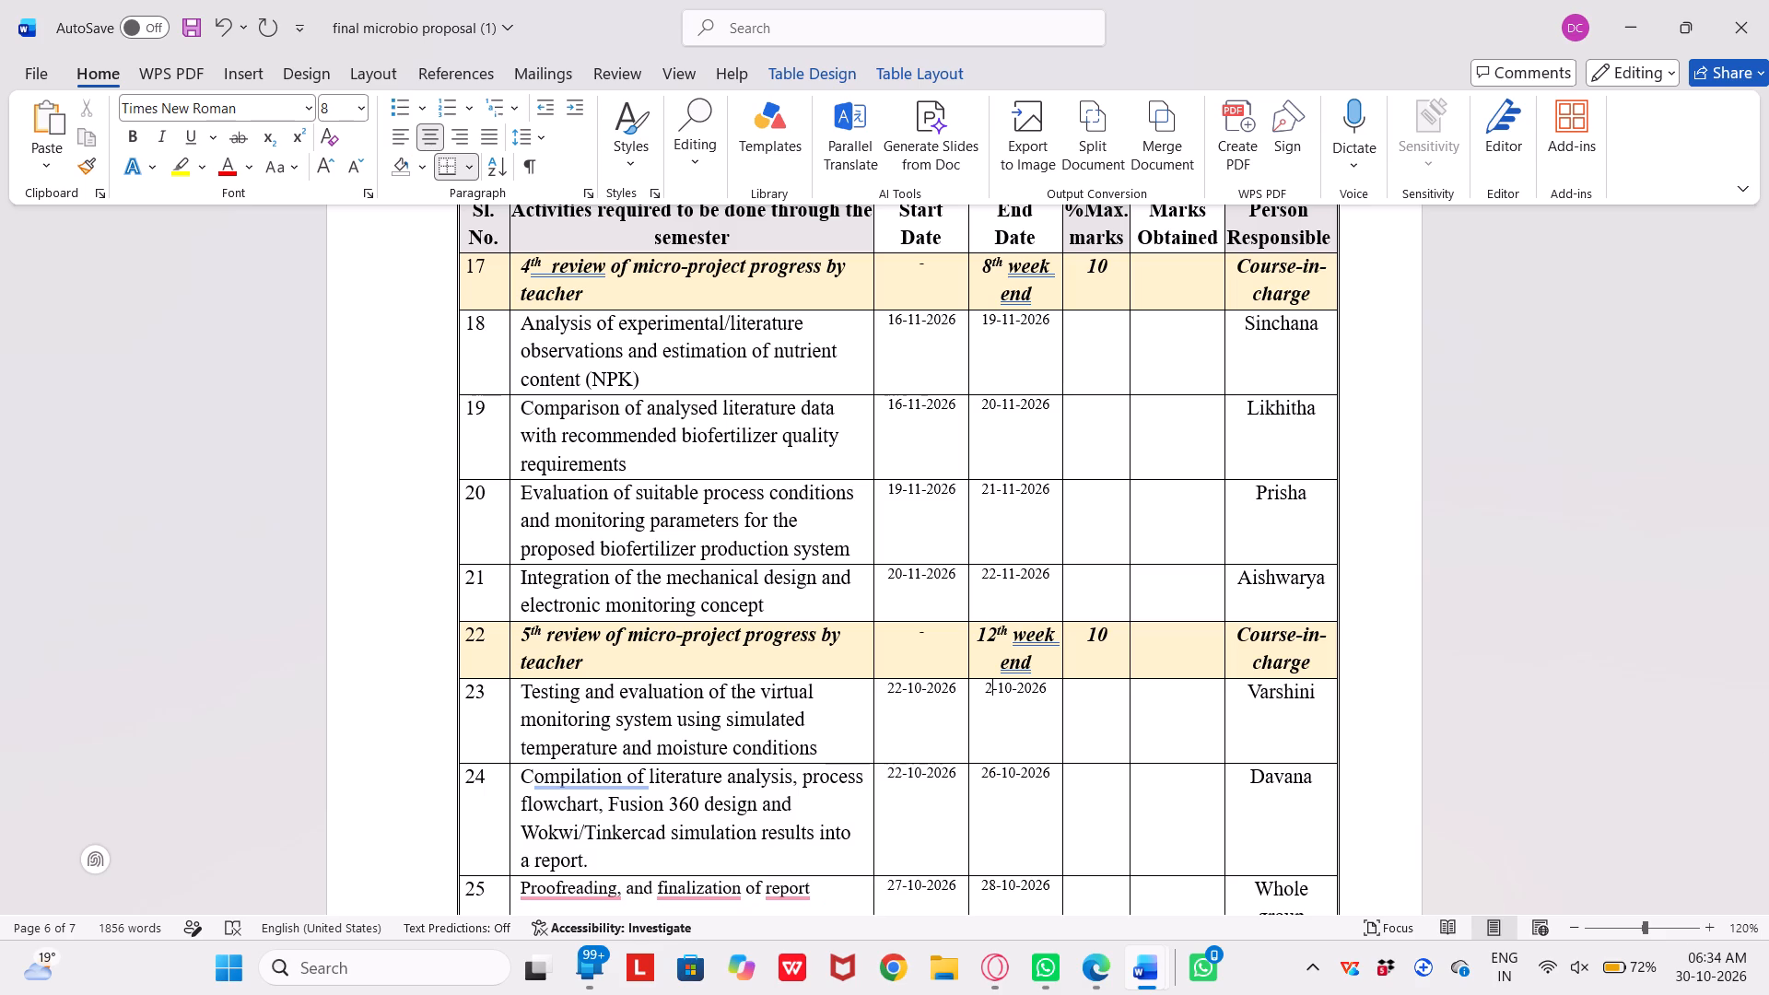
pyautogui.press('4')
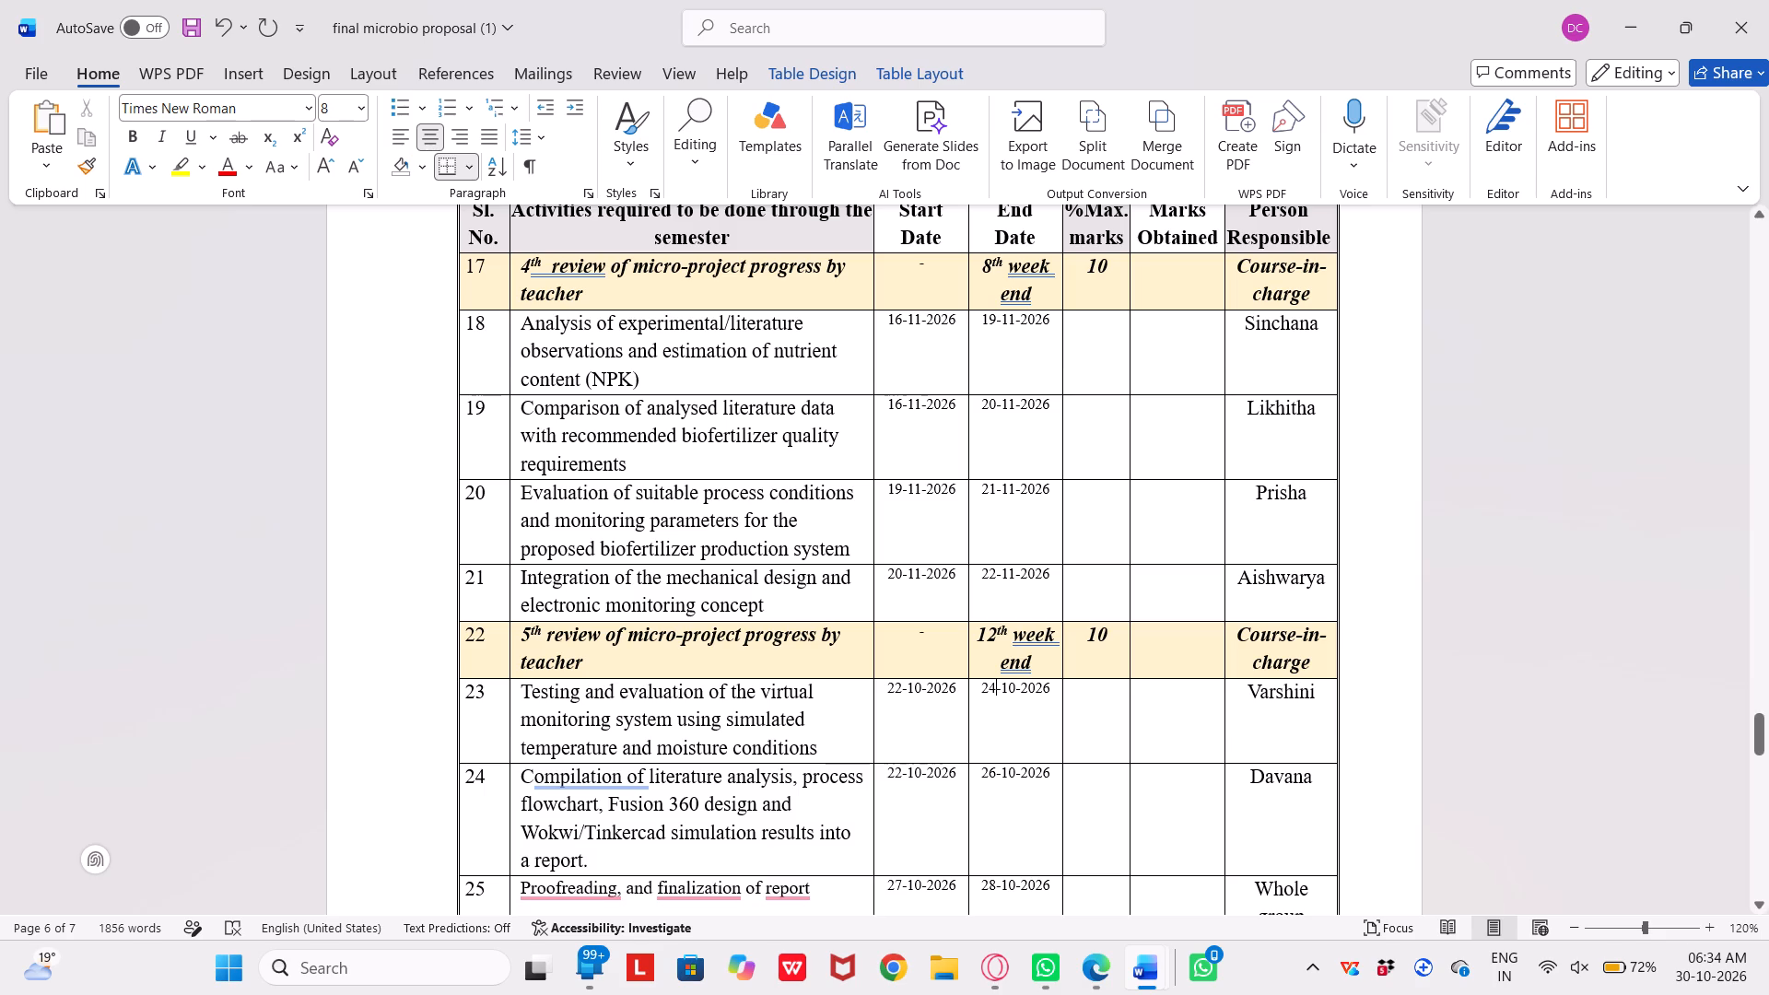
# Set row 24's start date to 24-10-2026.
pyautogui.click(902, 776)
pyautogui.press('BackSpace')
pyautogui.press('5')
pyautogui.press('BackSpace')
pyautogui.press('4')
# Change row 21's start date to 20-10-2026 and its end date to 22-10-2026.
pyautogui.click(900, 688)
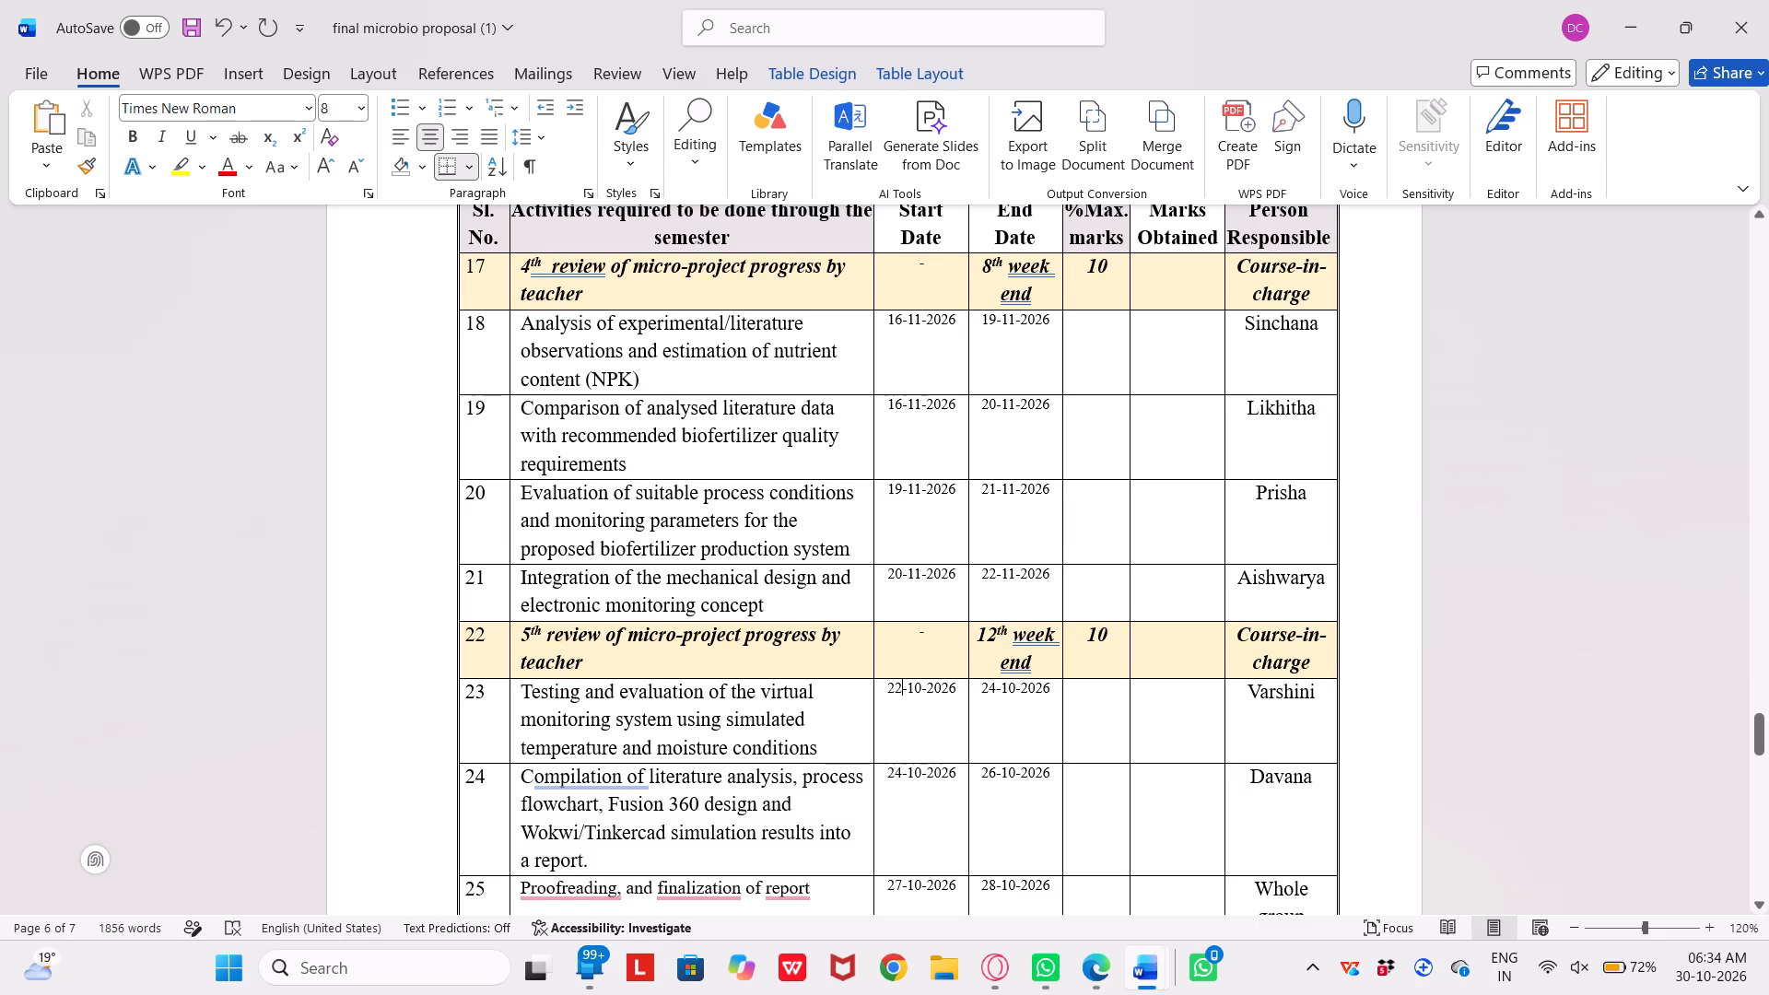
pyautogui.scroll(2, 873, 685)
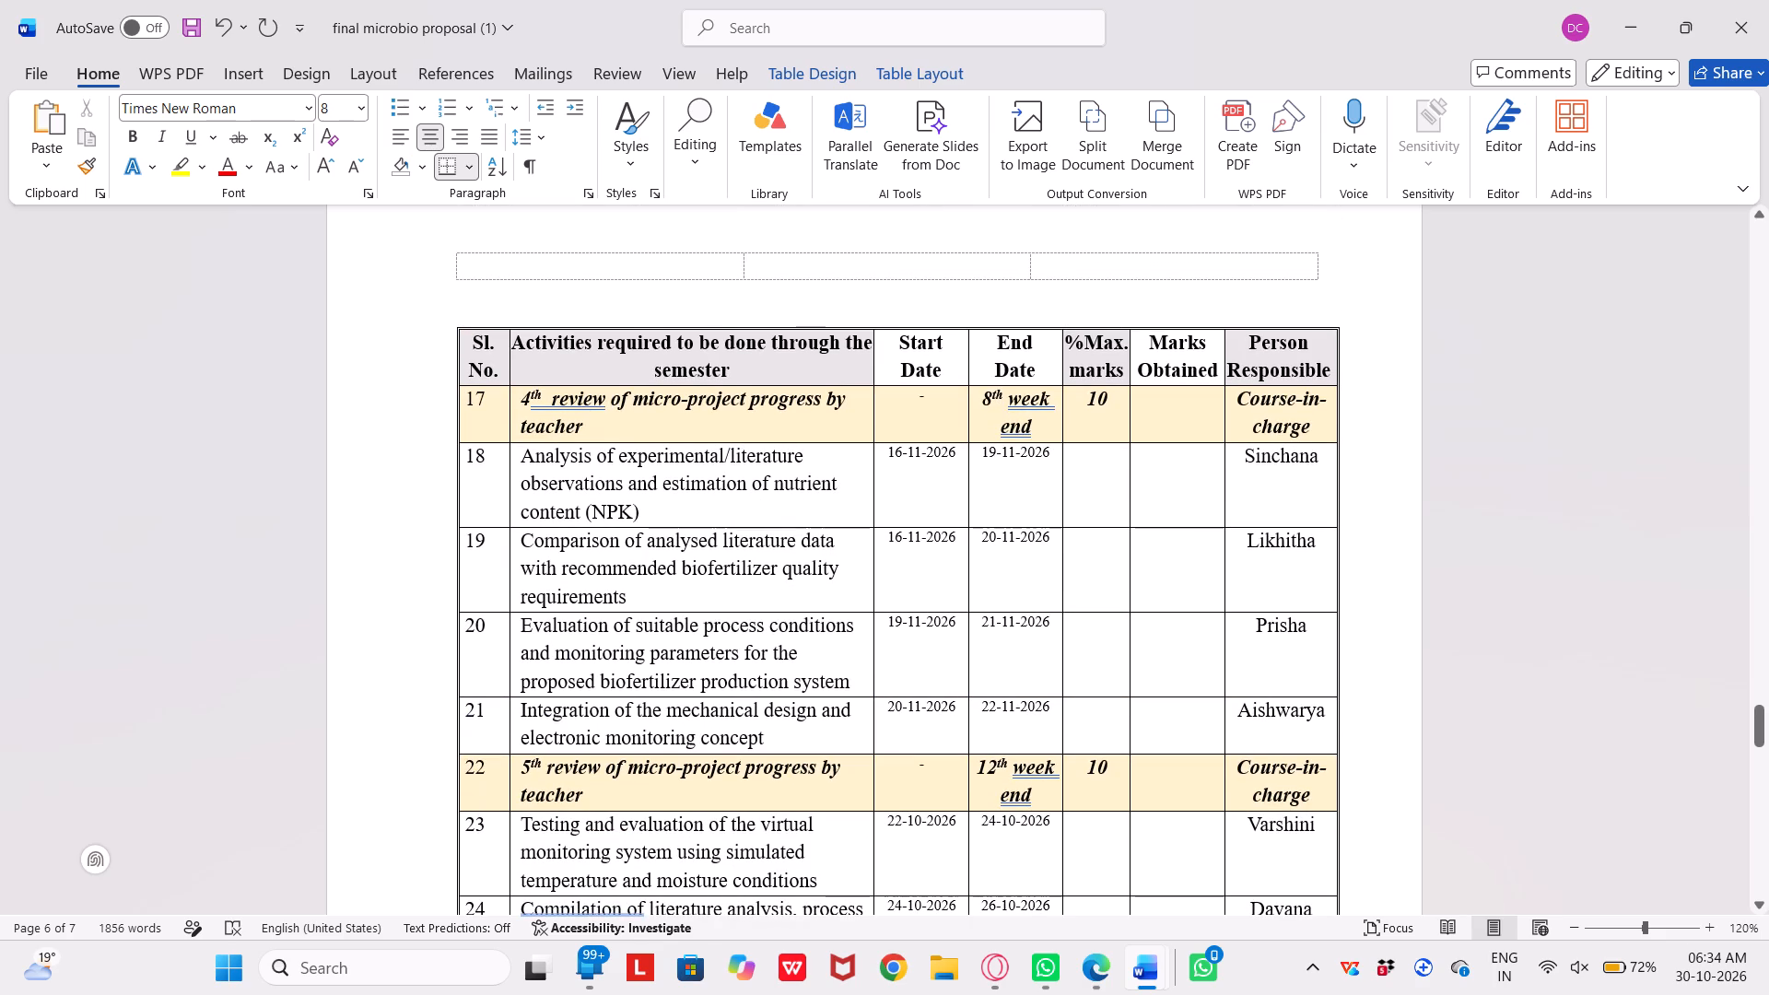
pyautogui.click(1014, 706)
pyautogui.press('BackSpace')
pyautogui.press('0')
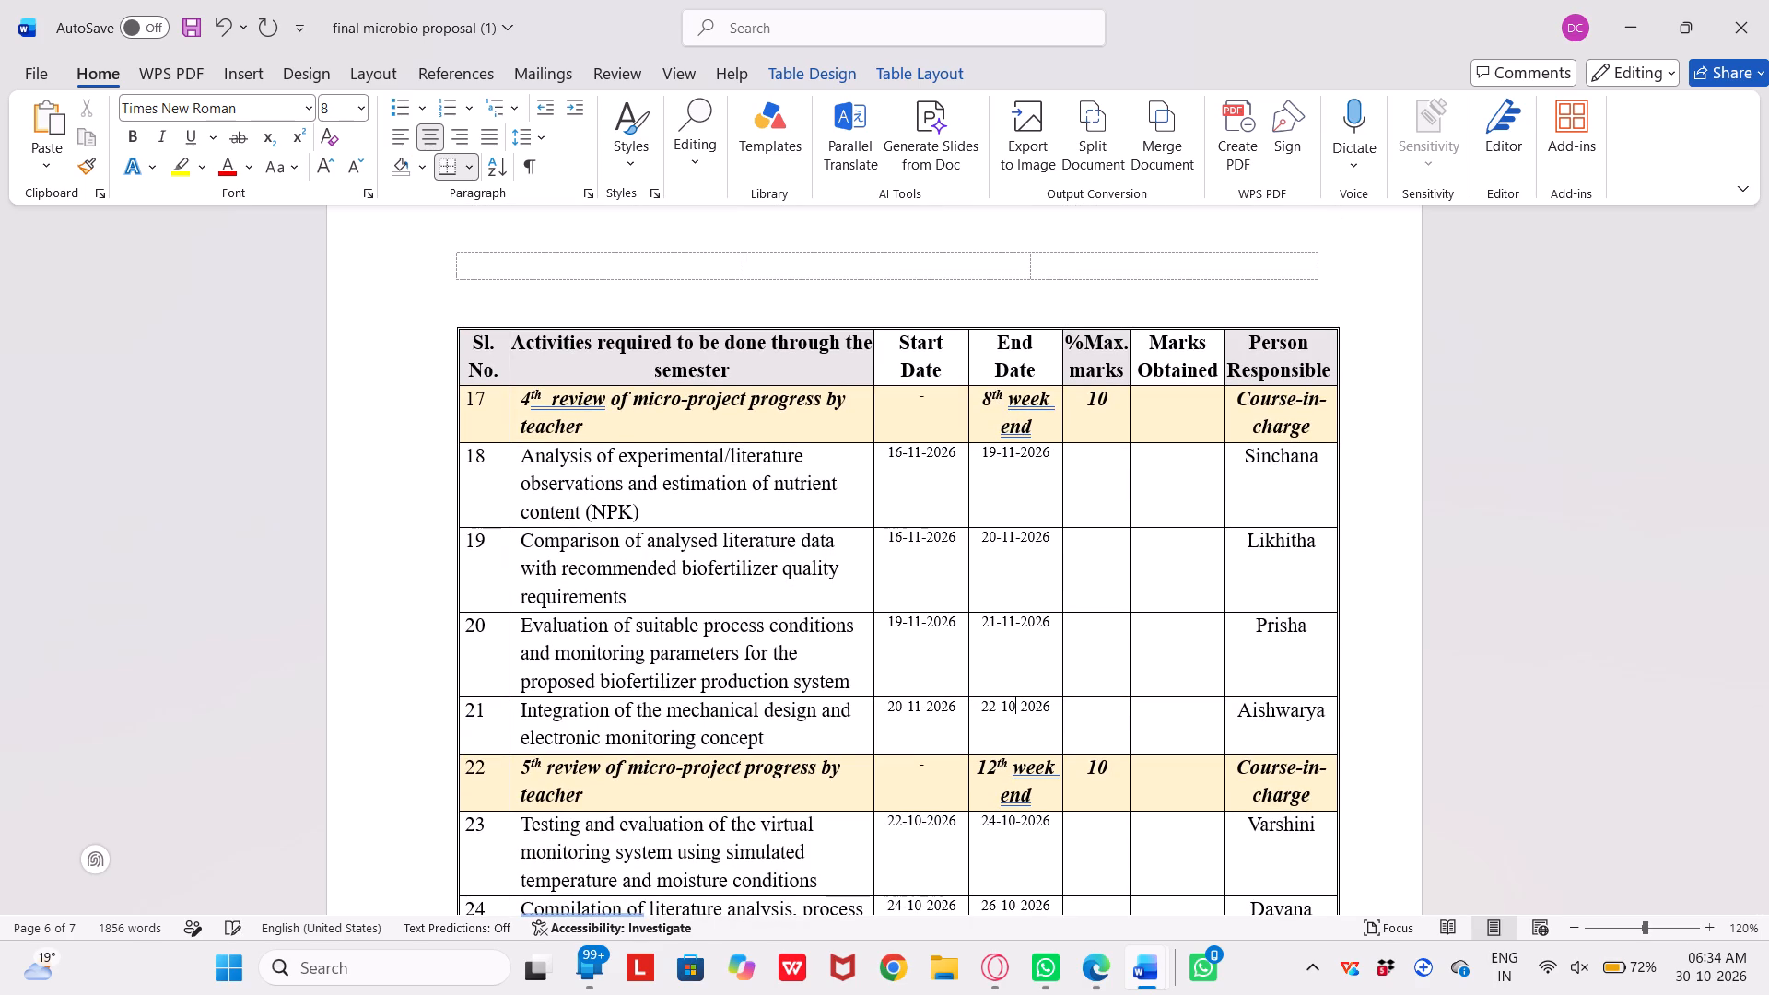
pyautogui.click(919, 699)
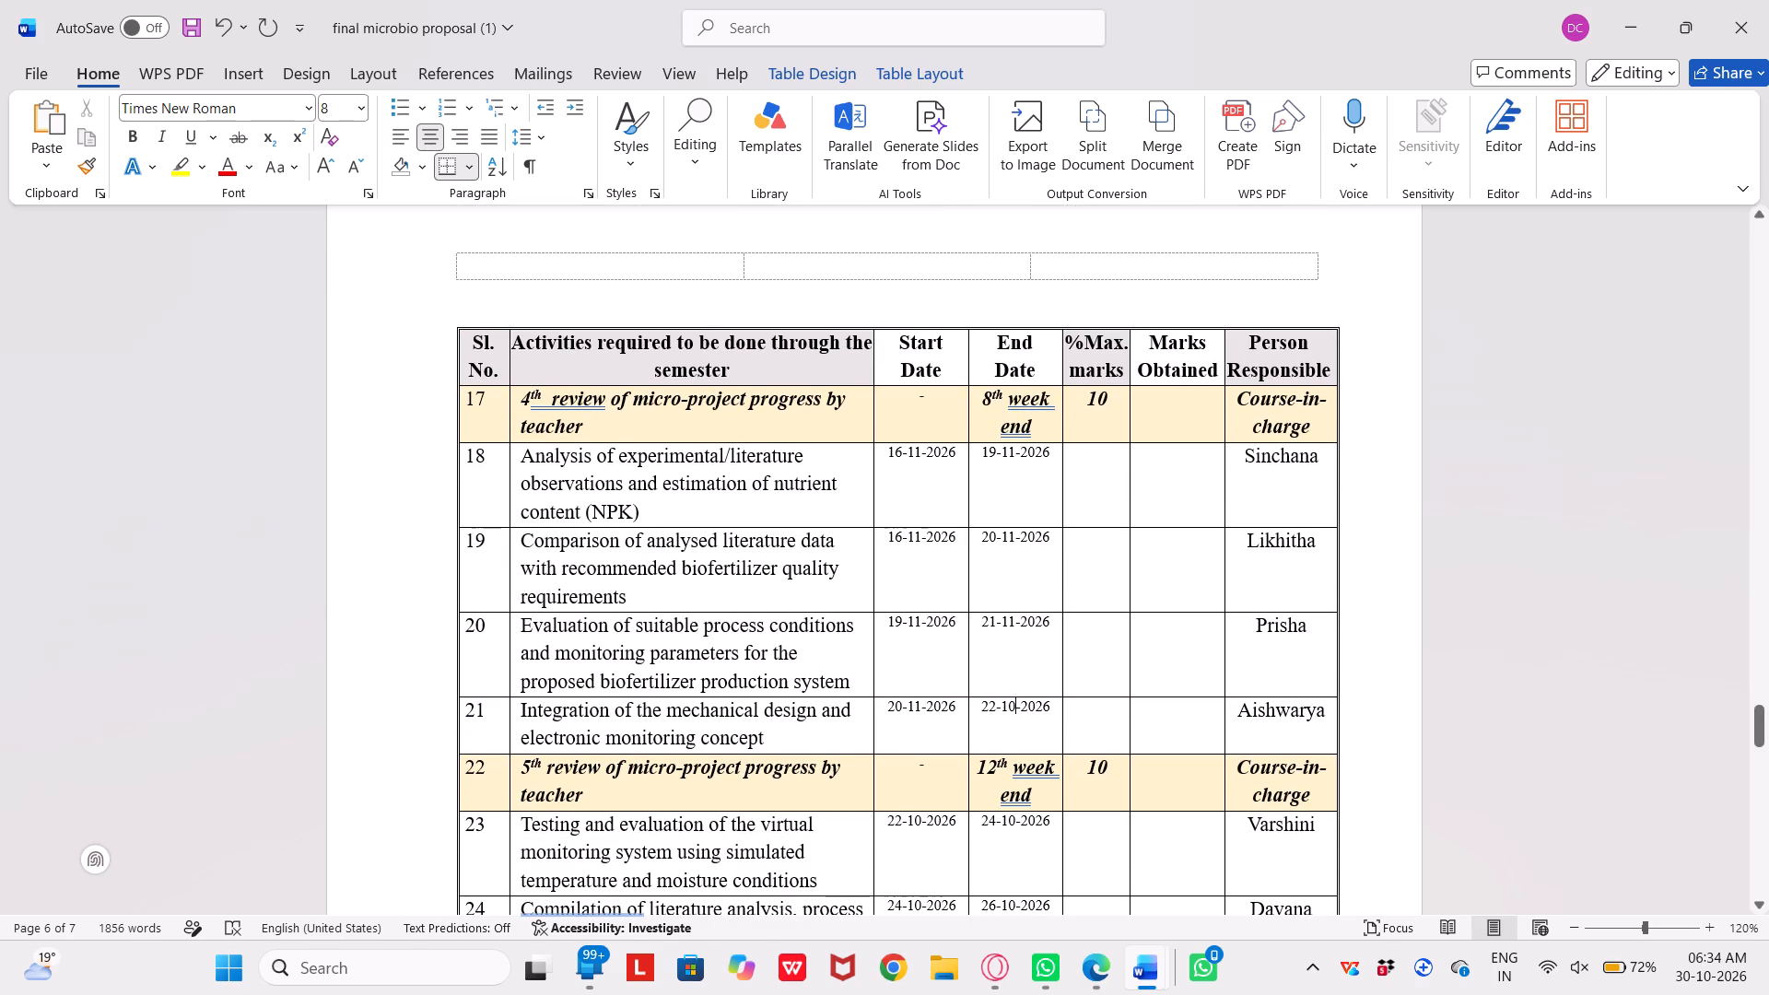
pyautogui.click(922, 709)
pyautogui.press('BackSpace')
pyautogui.press('0')
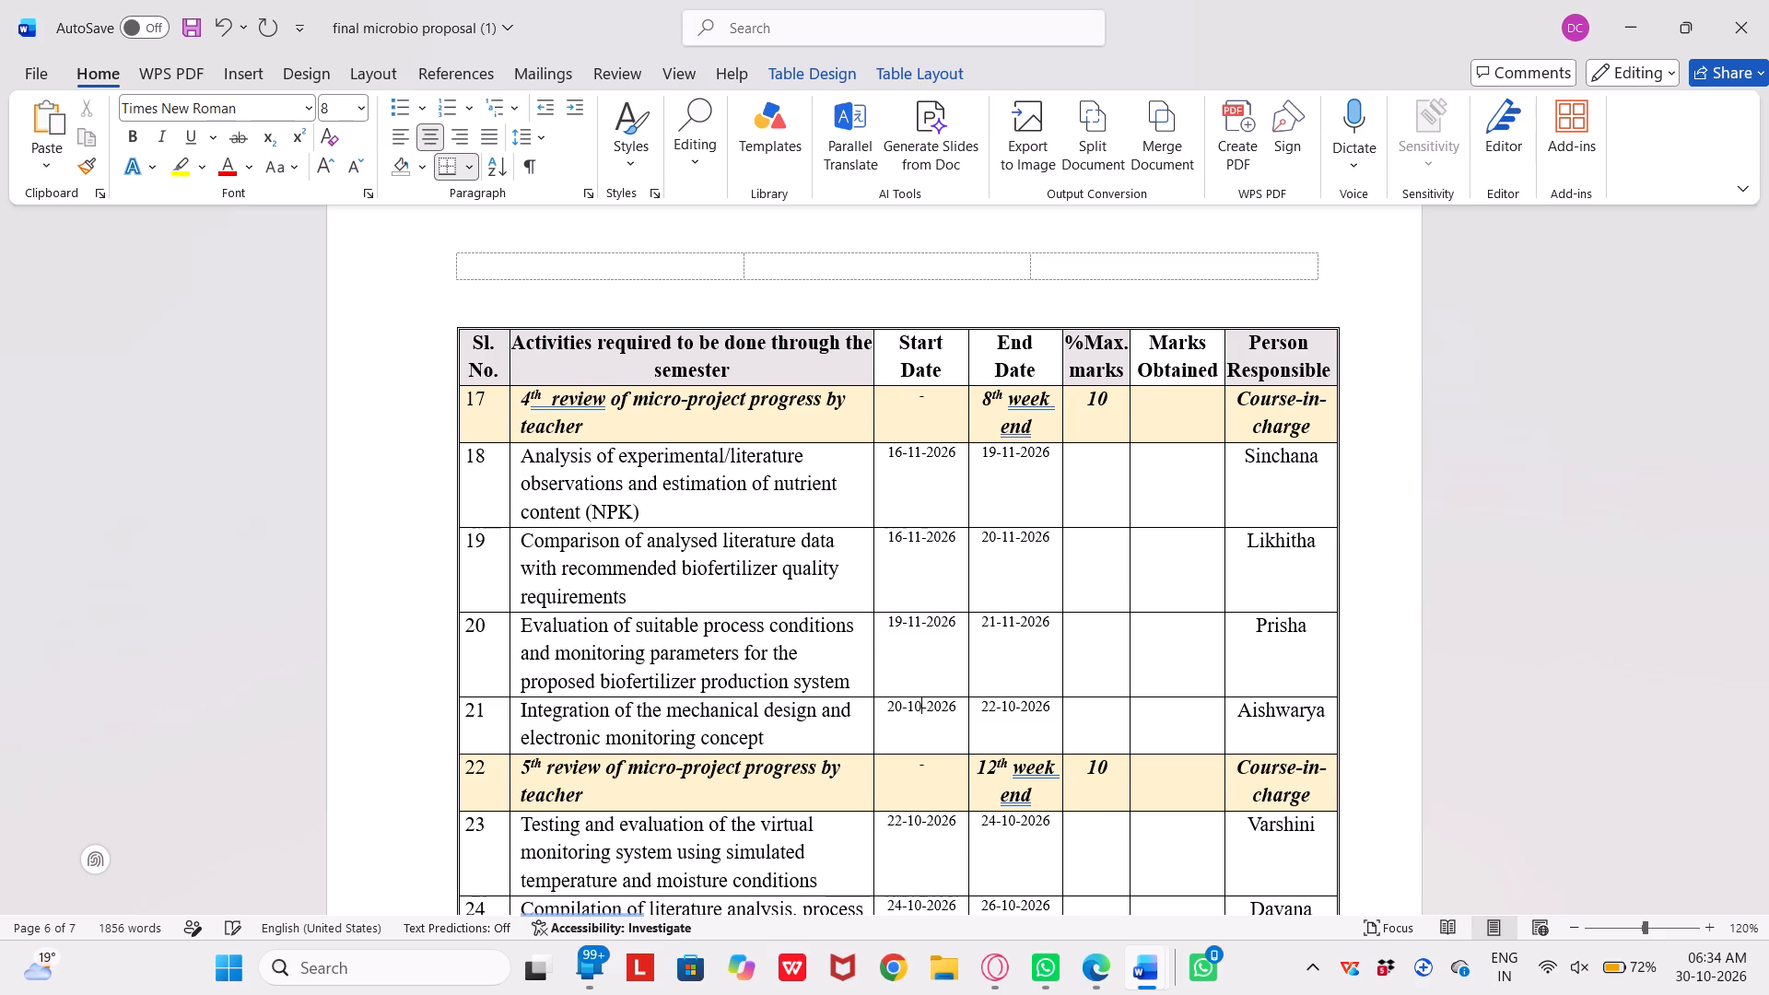
# Change row 20's start date to 19-10-2026 and its end date to 21-10-2026.
pyautogui.scroll(1, 922, 704)
pyautogui.click(1017, 687)
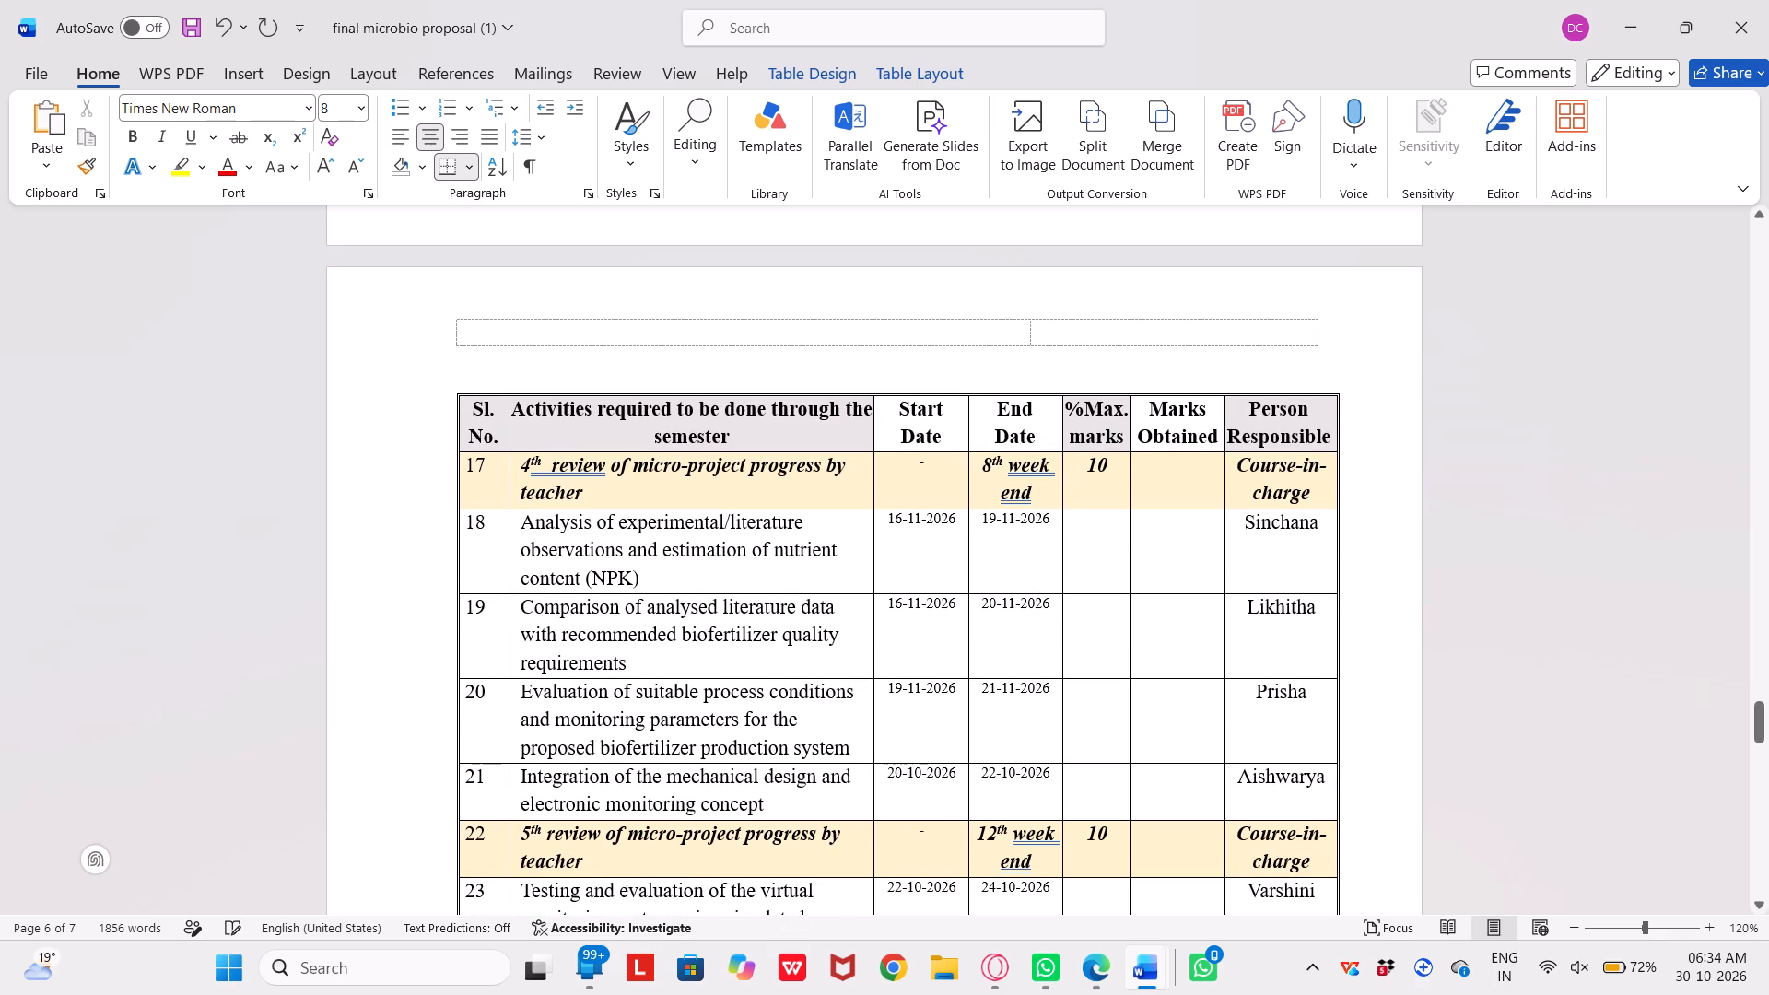
pyautogui.press('BackSpace')
pyautogui.press('0')
pyautogui.scroll(2, 1017, 689)
pyautogui.click(920, 819)
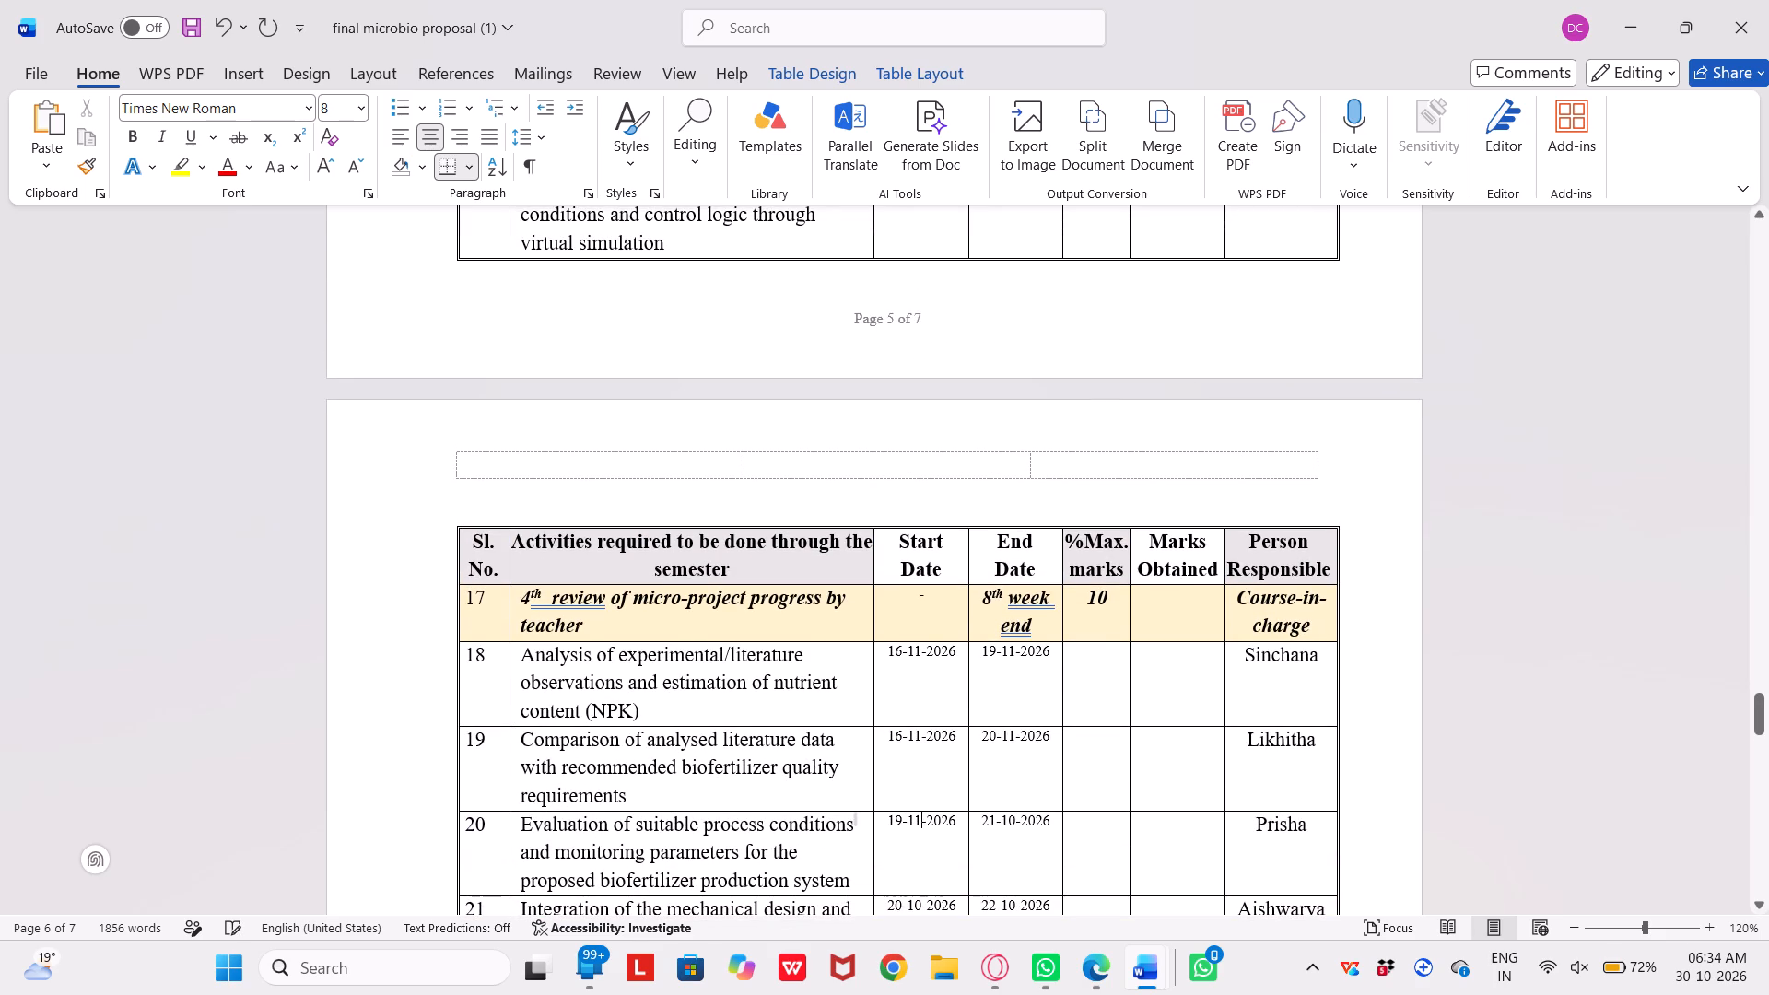
pyautogui.press('BackSpace')
pyautogui.press('0')
# Change row 19's start date to 16-10-2026 and its end date to 20-10-2026.
pyautogui.click(1016, 734)
pyautogui.press('BackSpace')
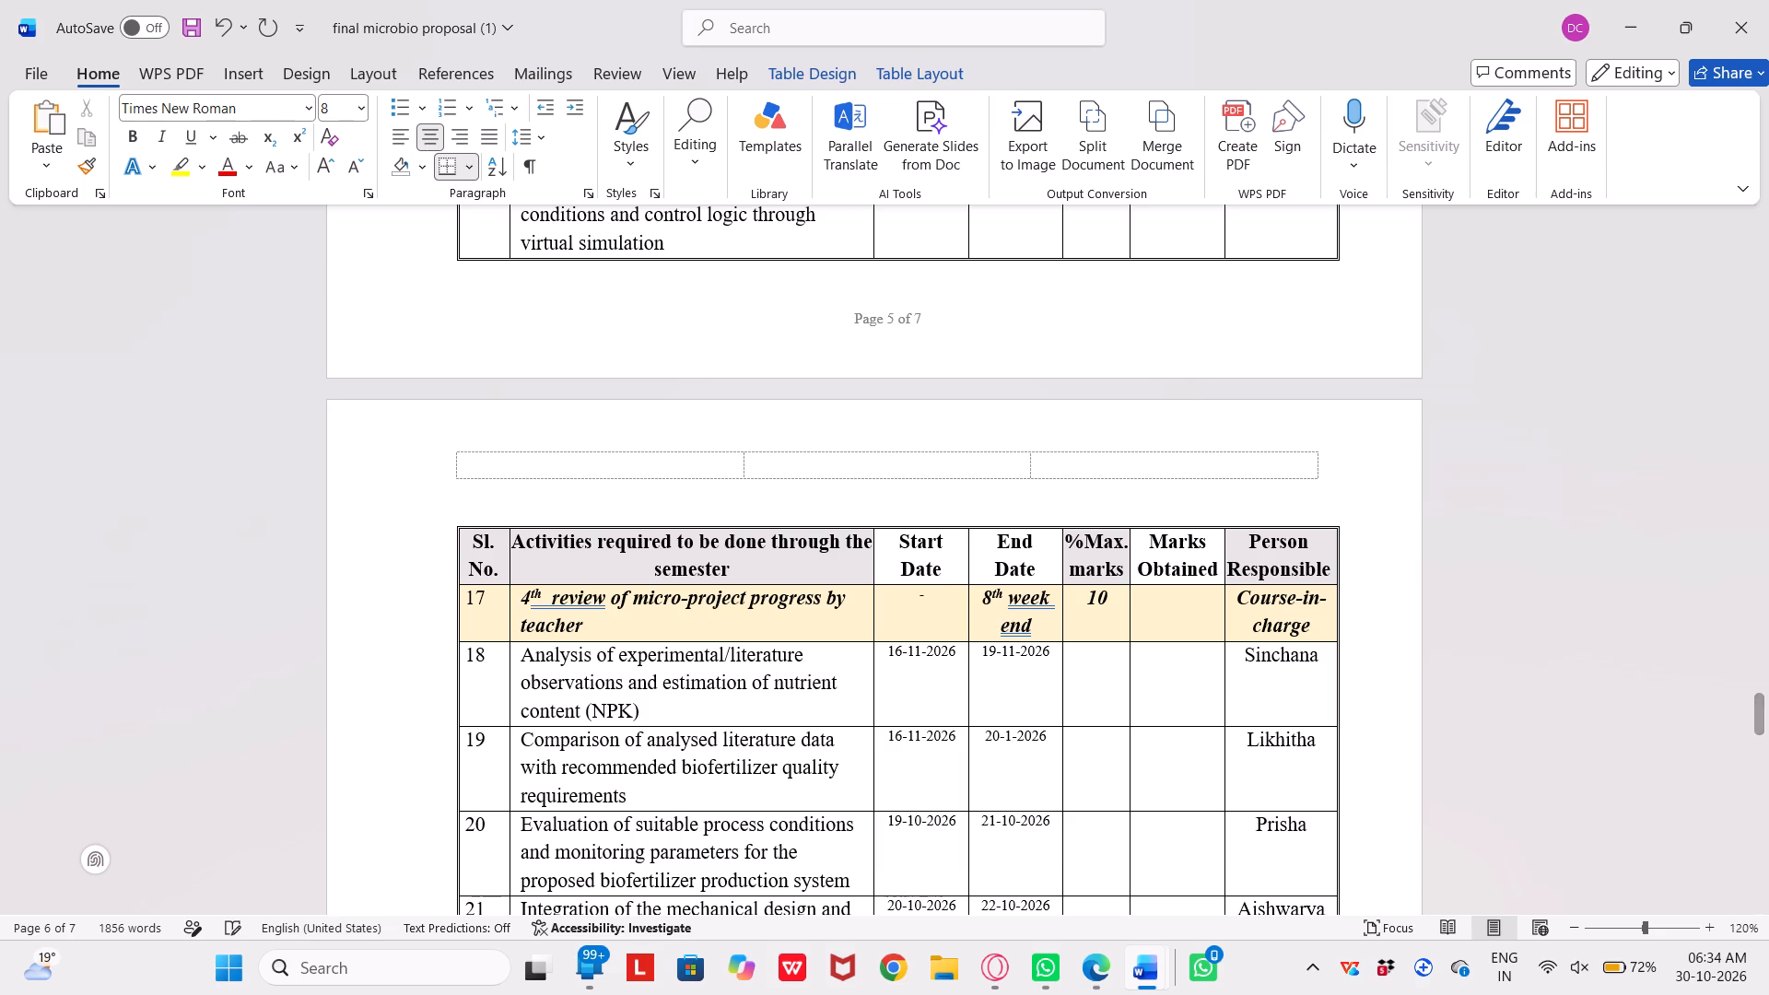
pyautogui.press('0')
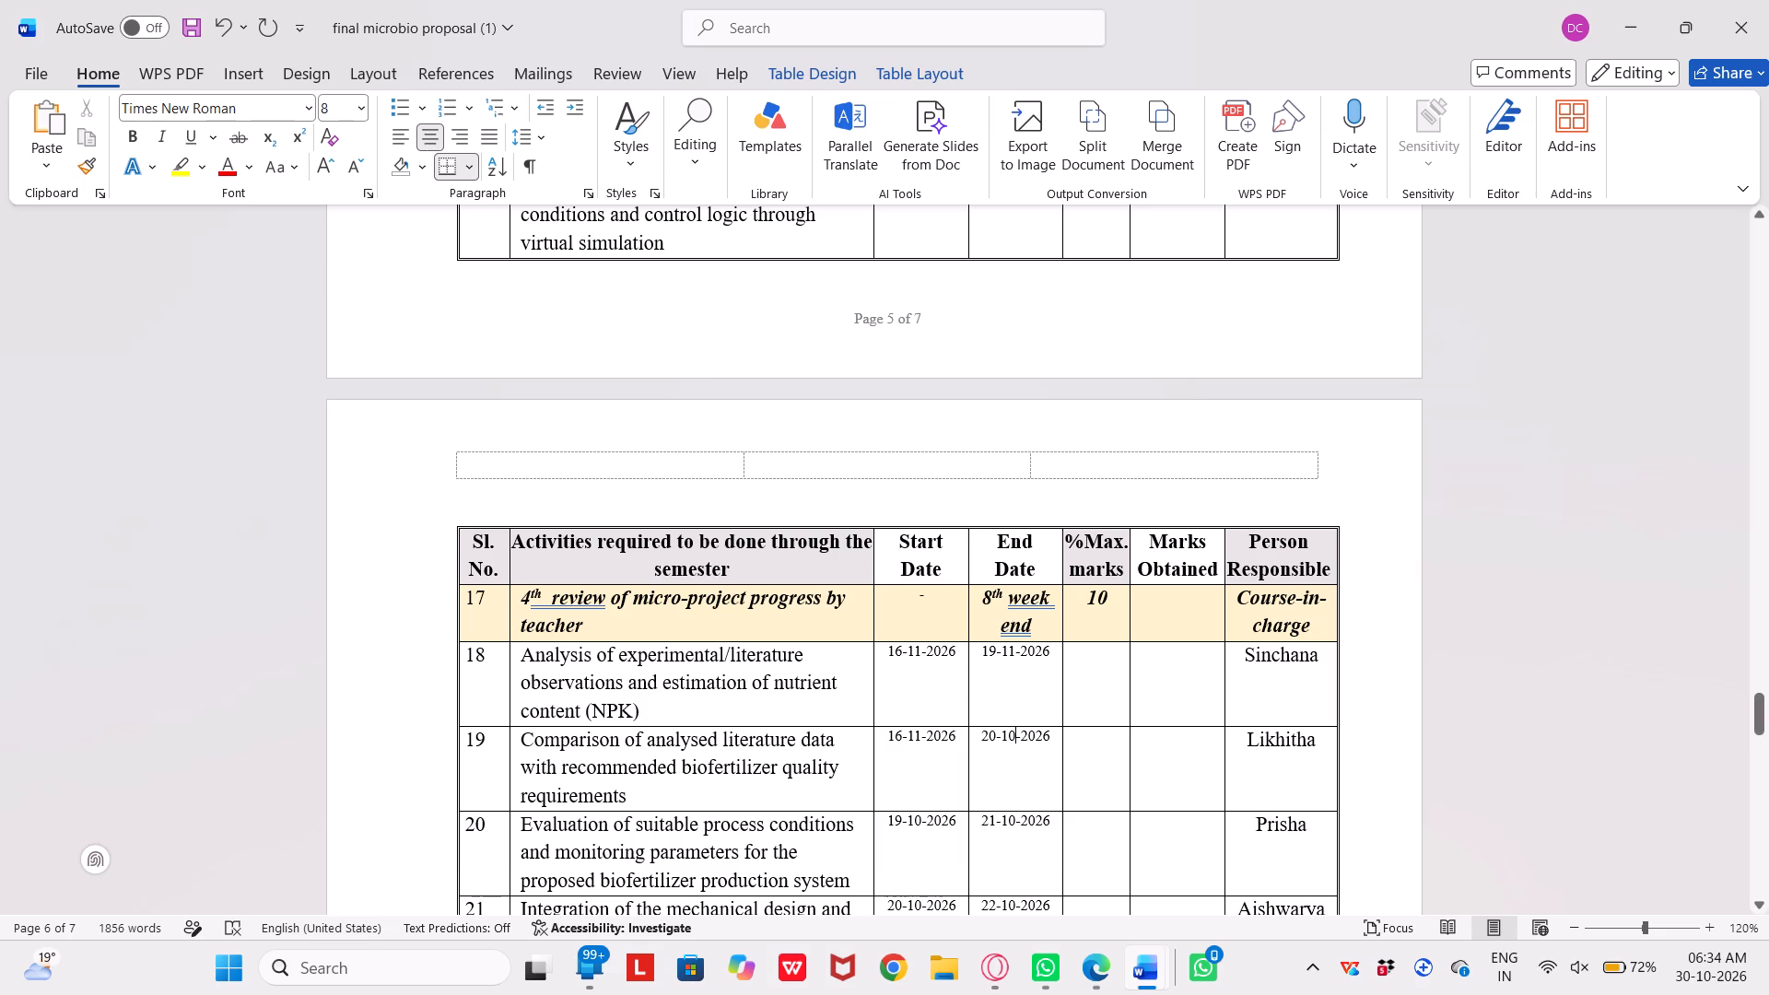
pyautogui.click(920, 735)
pyautogui.press('BackSpace')
pyautogui.press('0')
# Change row 18's end date to 19-10-2026 and its start date to 16-10-2026.
pyautogui.scroll(1, 958, 740)
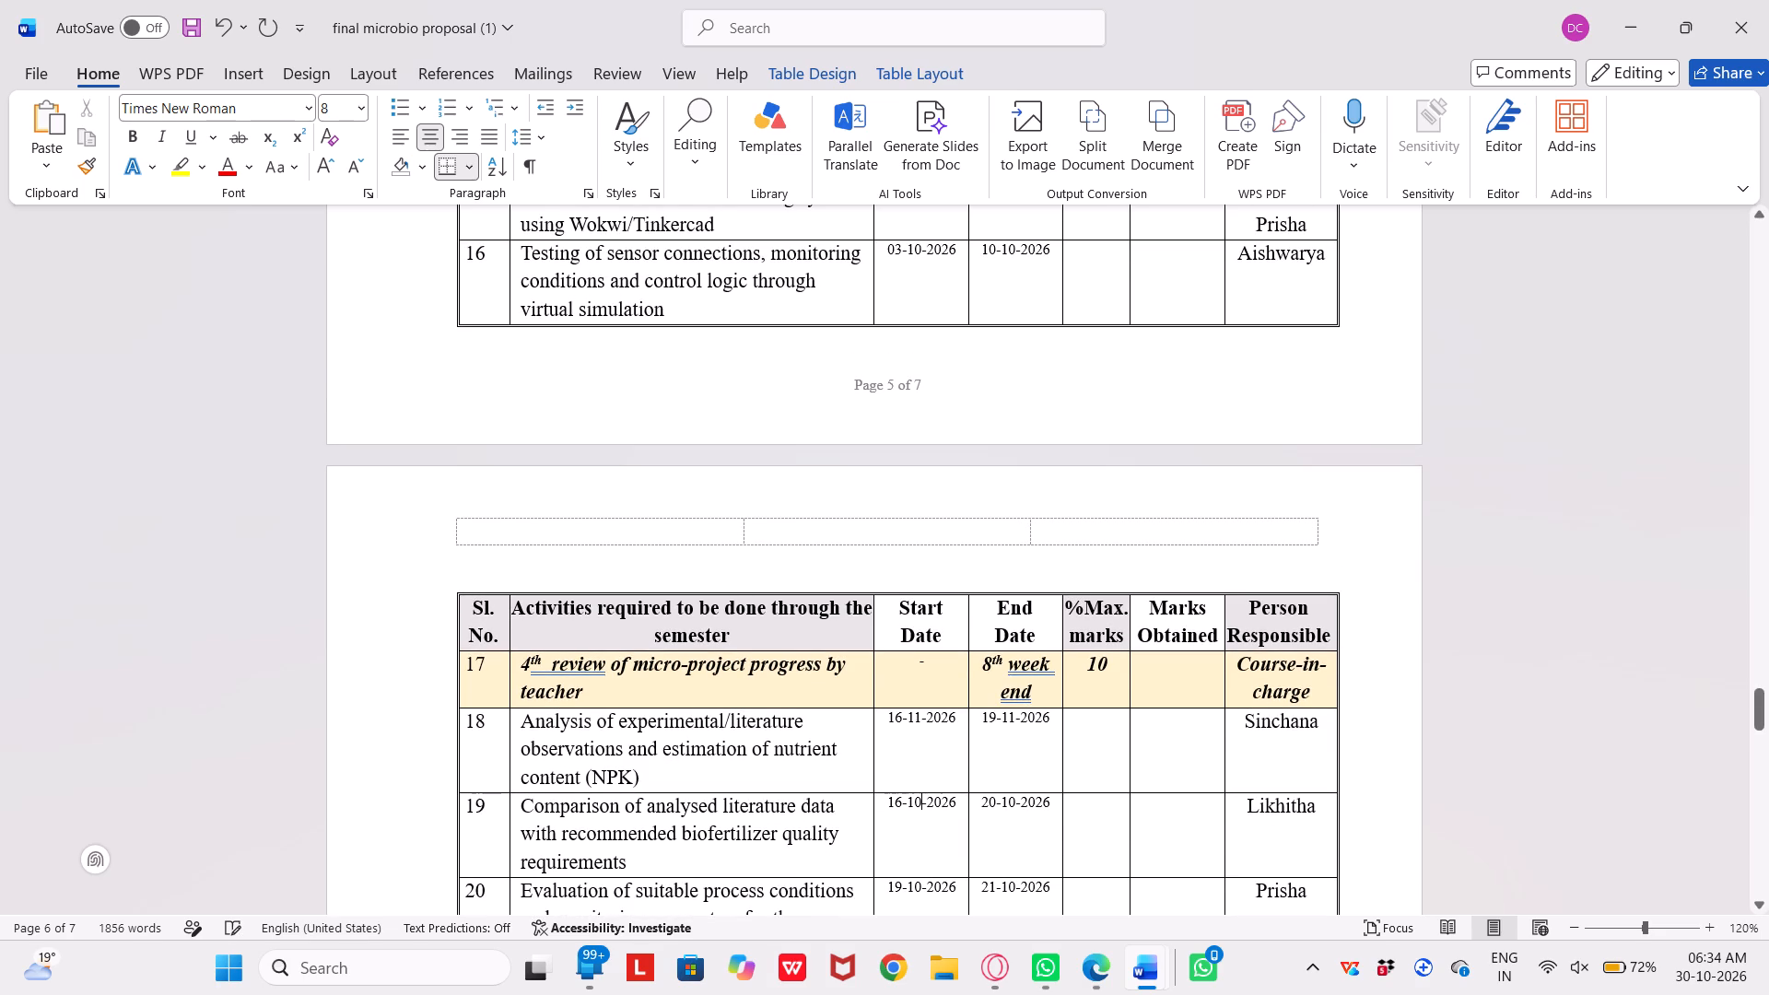
pyautogui.click(1019, 717)
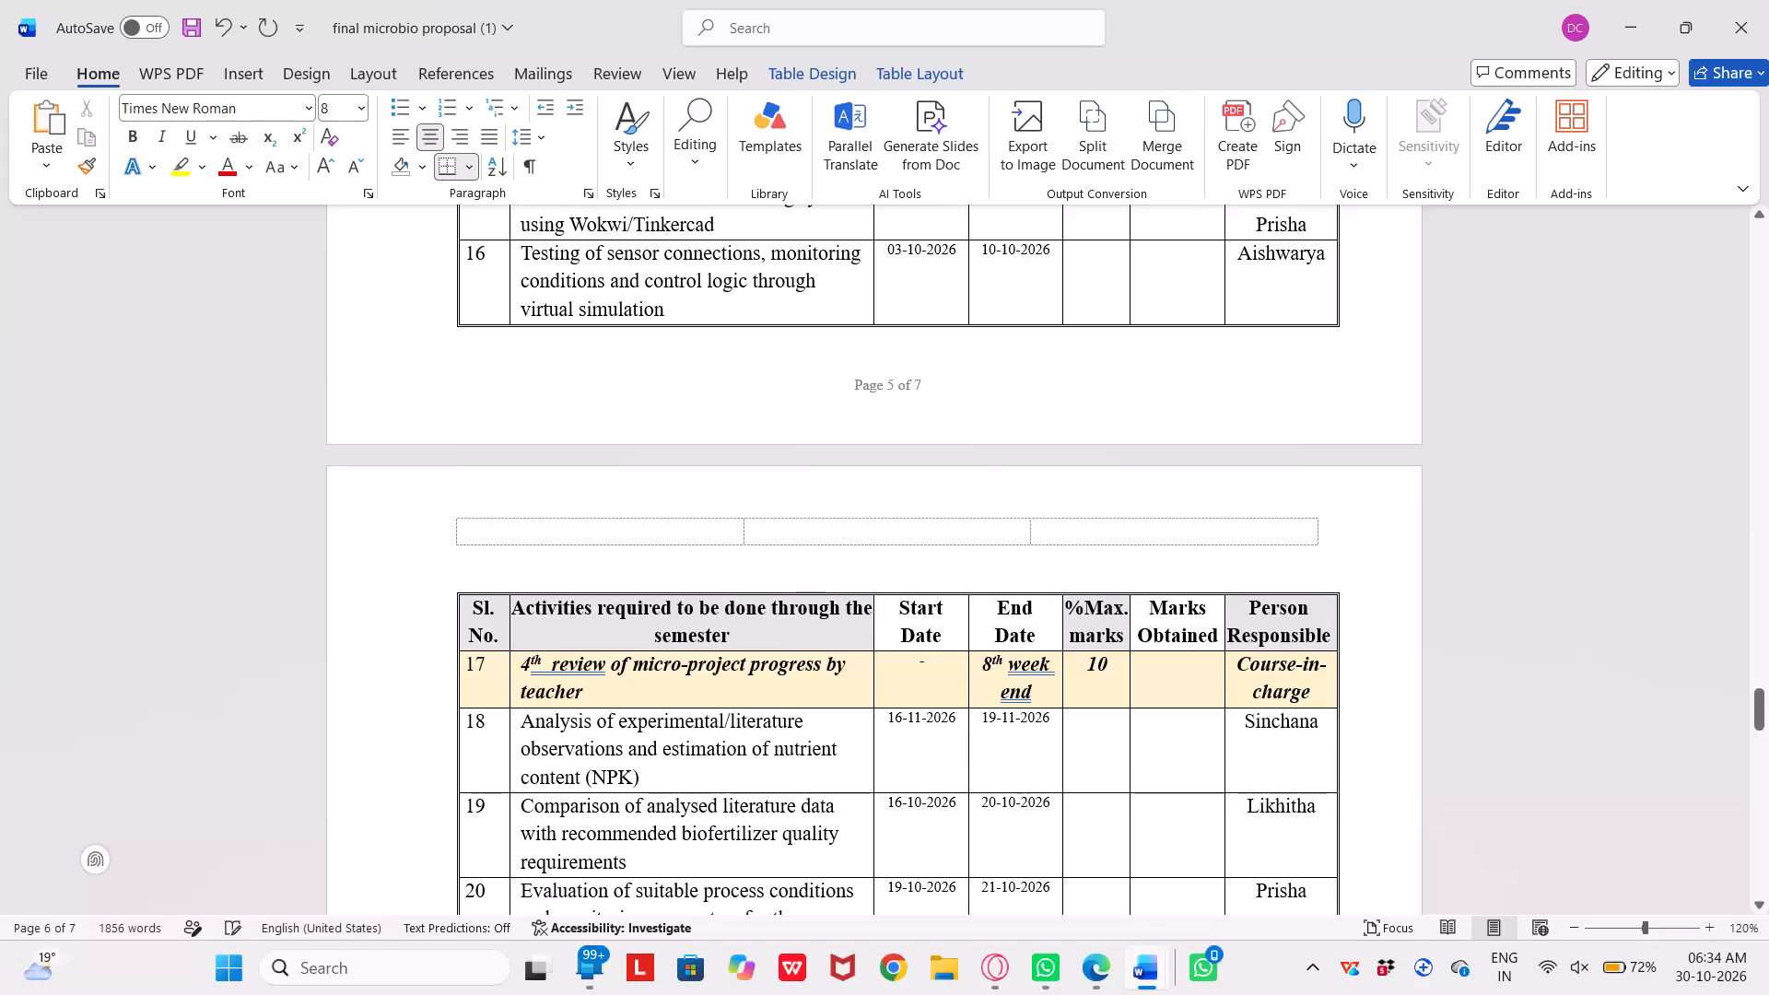
pyautogui.press('0')
pyautogui.hotkey('ctrl', 'z')
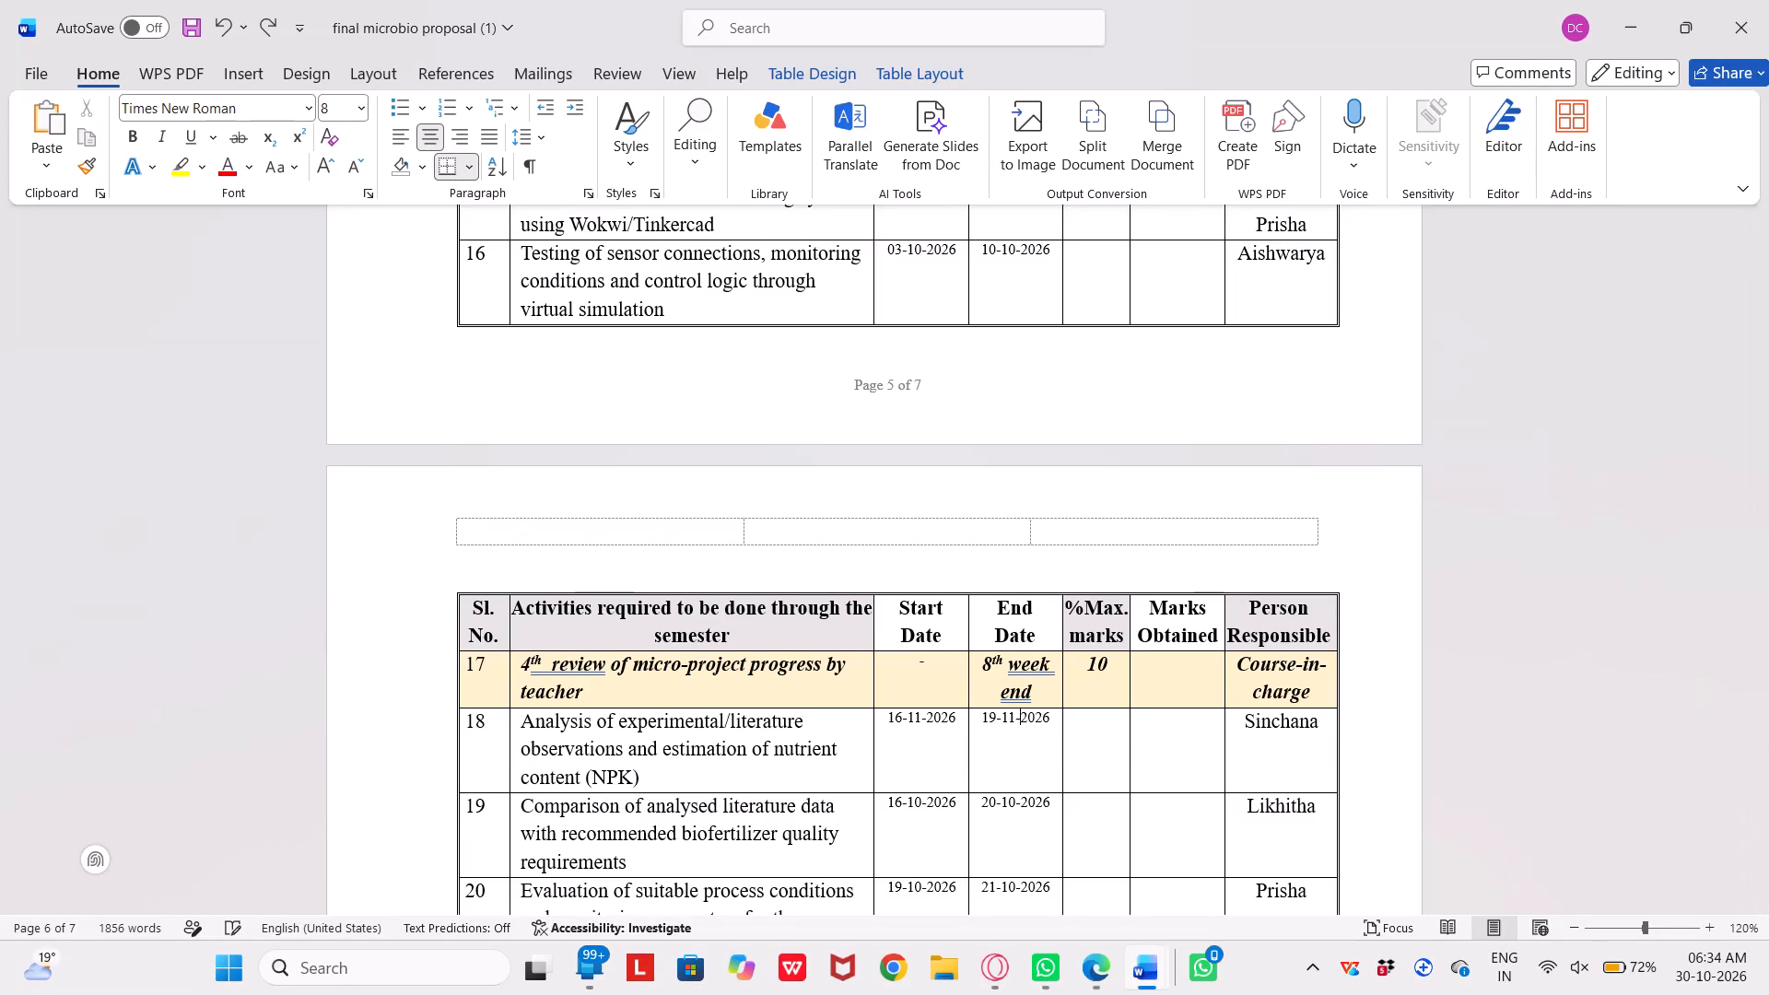
pyautogui.press('Left')
pyautogui.press('Left')
pyautogui.press('Delete')
pyautogui.press('0')
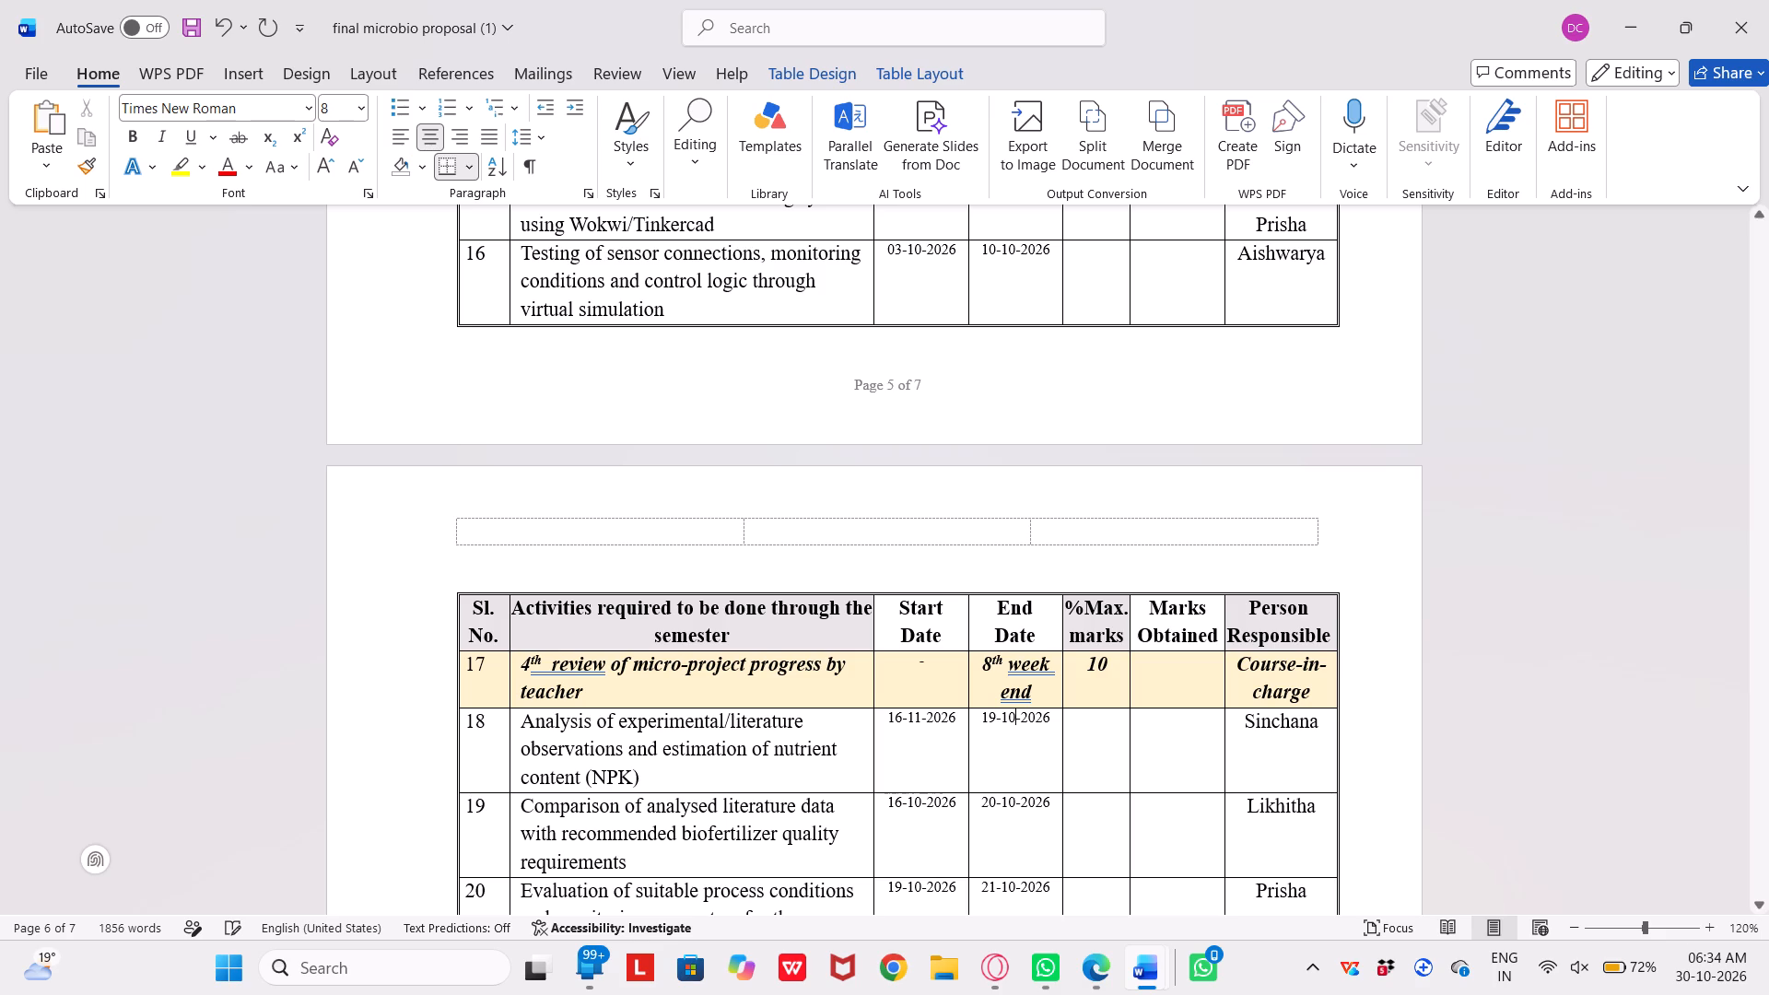
pyautogui.click(921, 711)
pyautogui.press('BackSpace')
pyautogui.press('0')
# Review the start and end dates of the earlier action-plan rows against those of rows 15 to 19.
pyautogui.scroll(4, 907, 700)
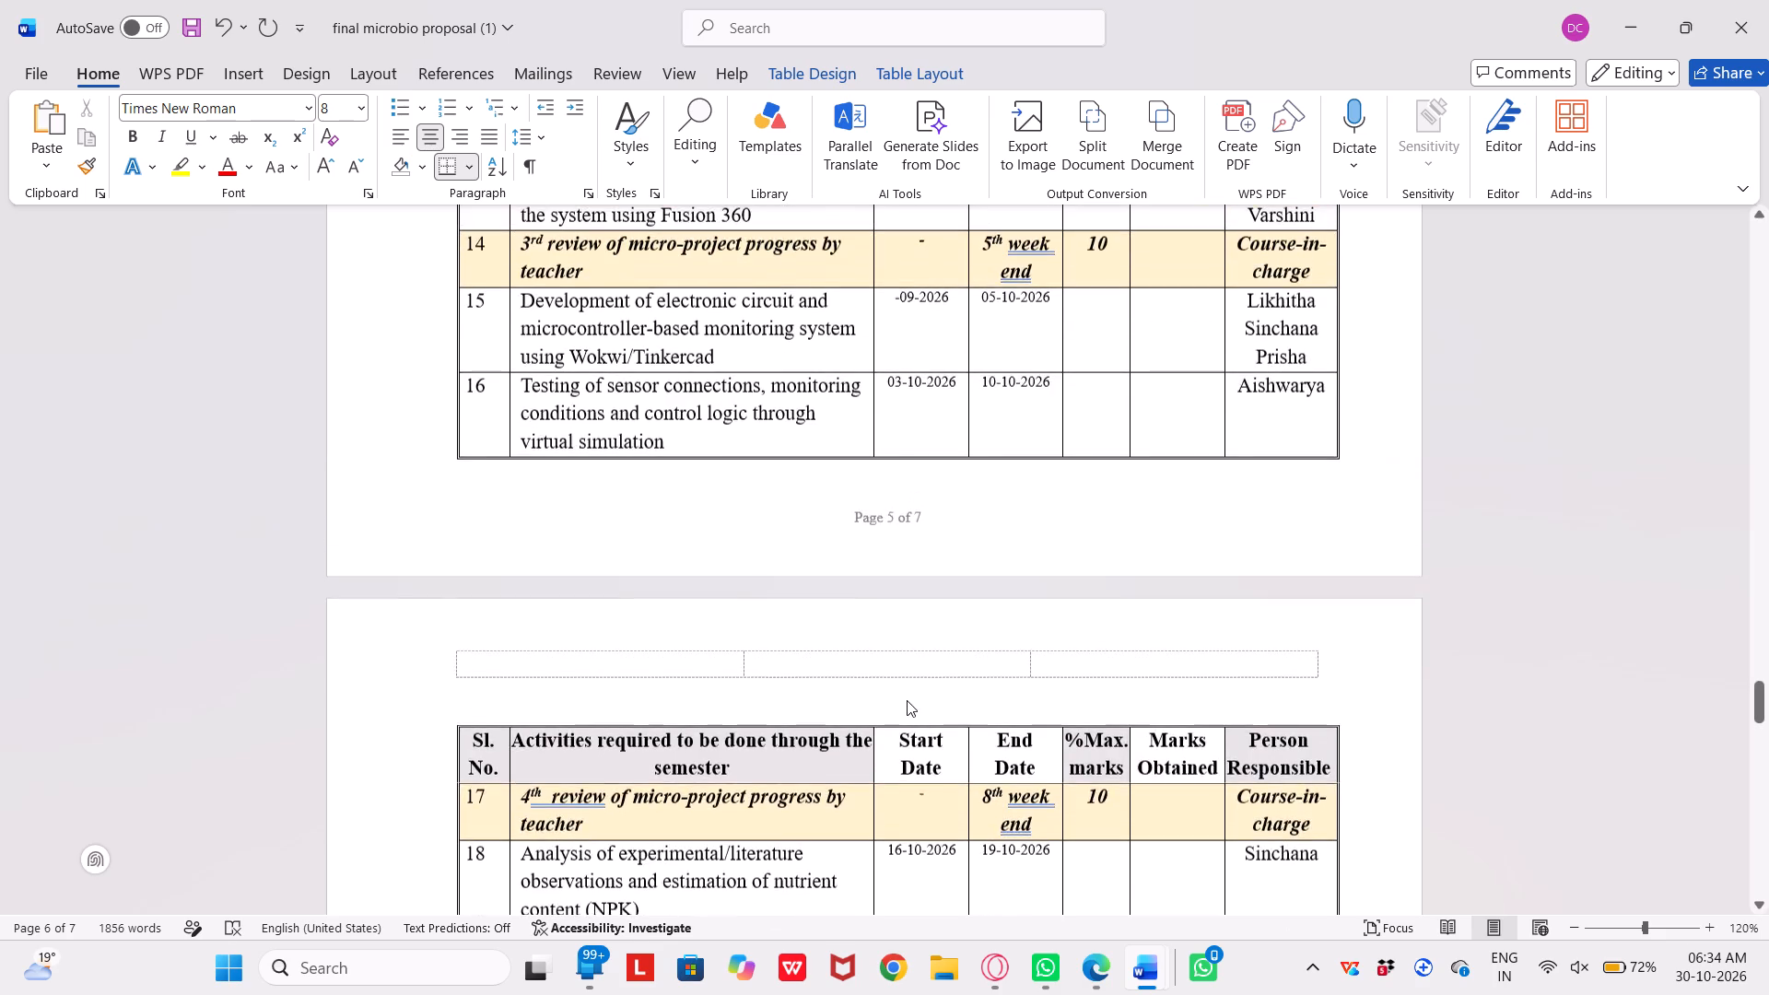
pyautogui.scroll(5, 907, 700)
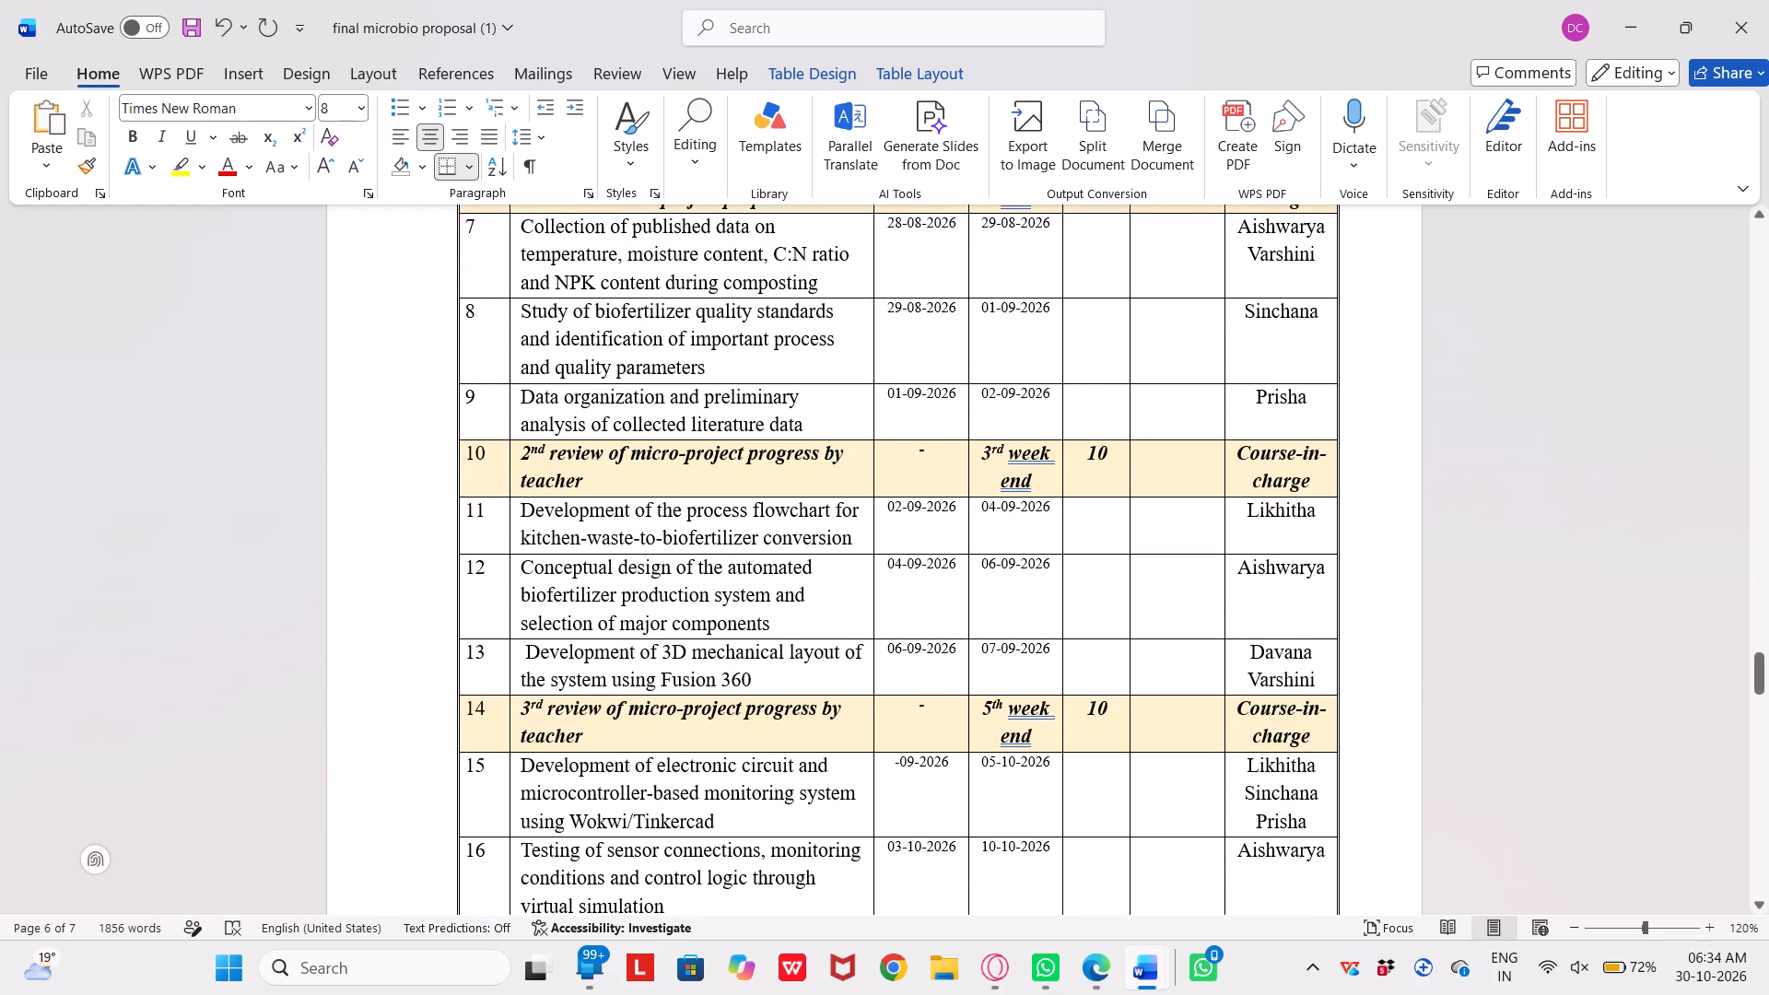
pyautogui.scroll(-1, 901, 728)
pyautogui.scroll(6, 901, 728)
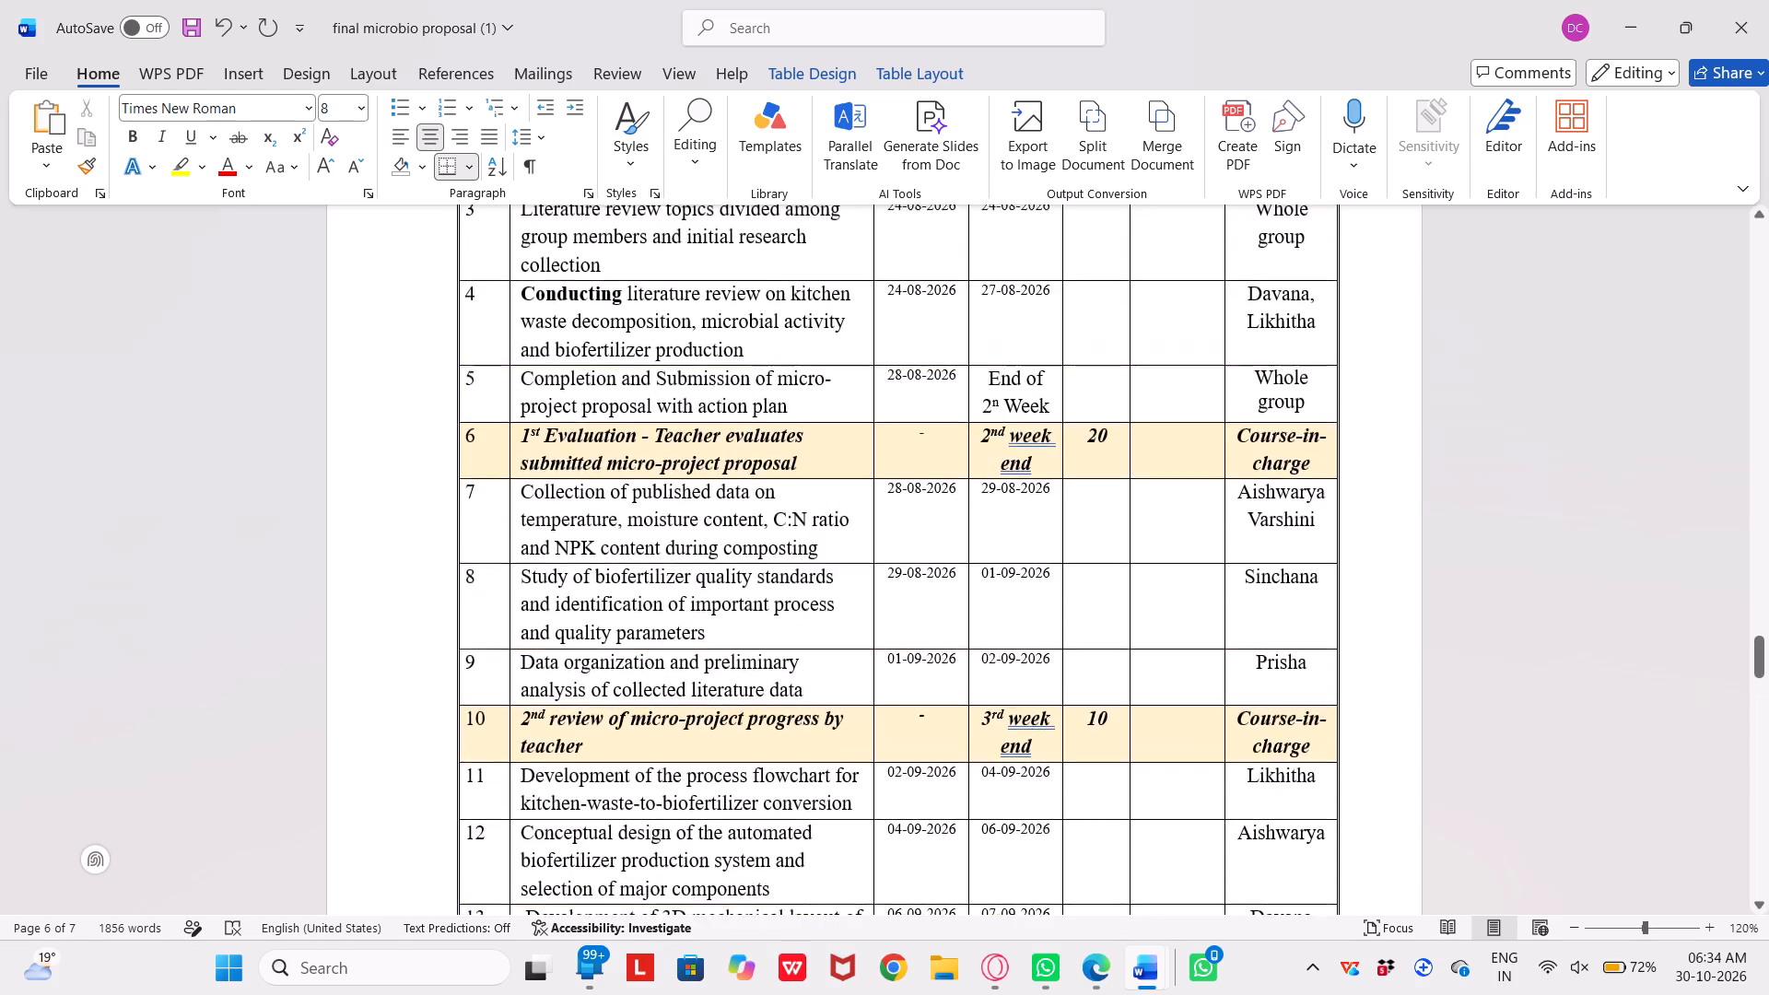
pyautogui.scroll(2, 901, 728)
pyautogui.scroll(-8, 902, 728)
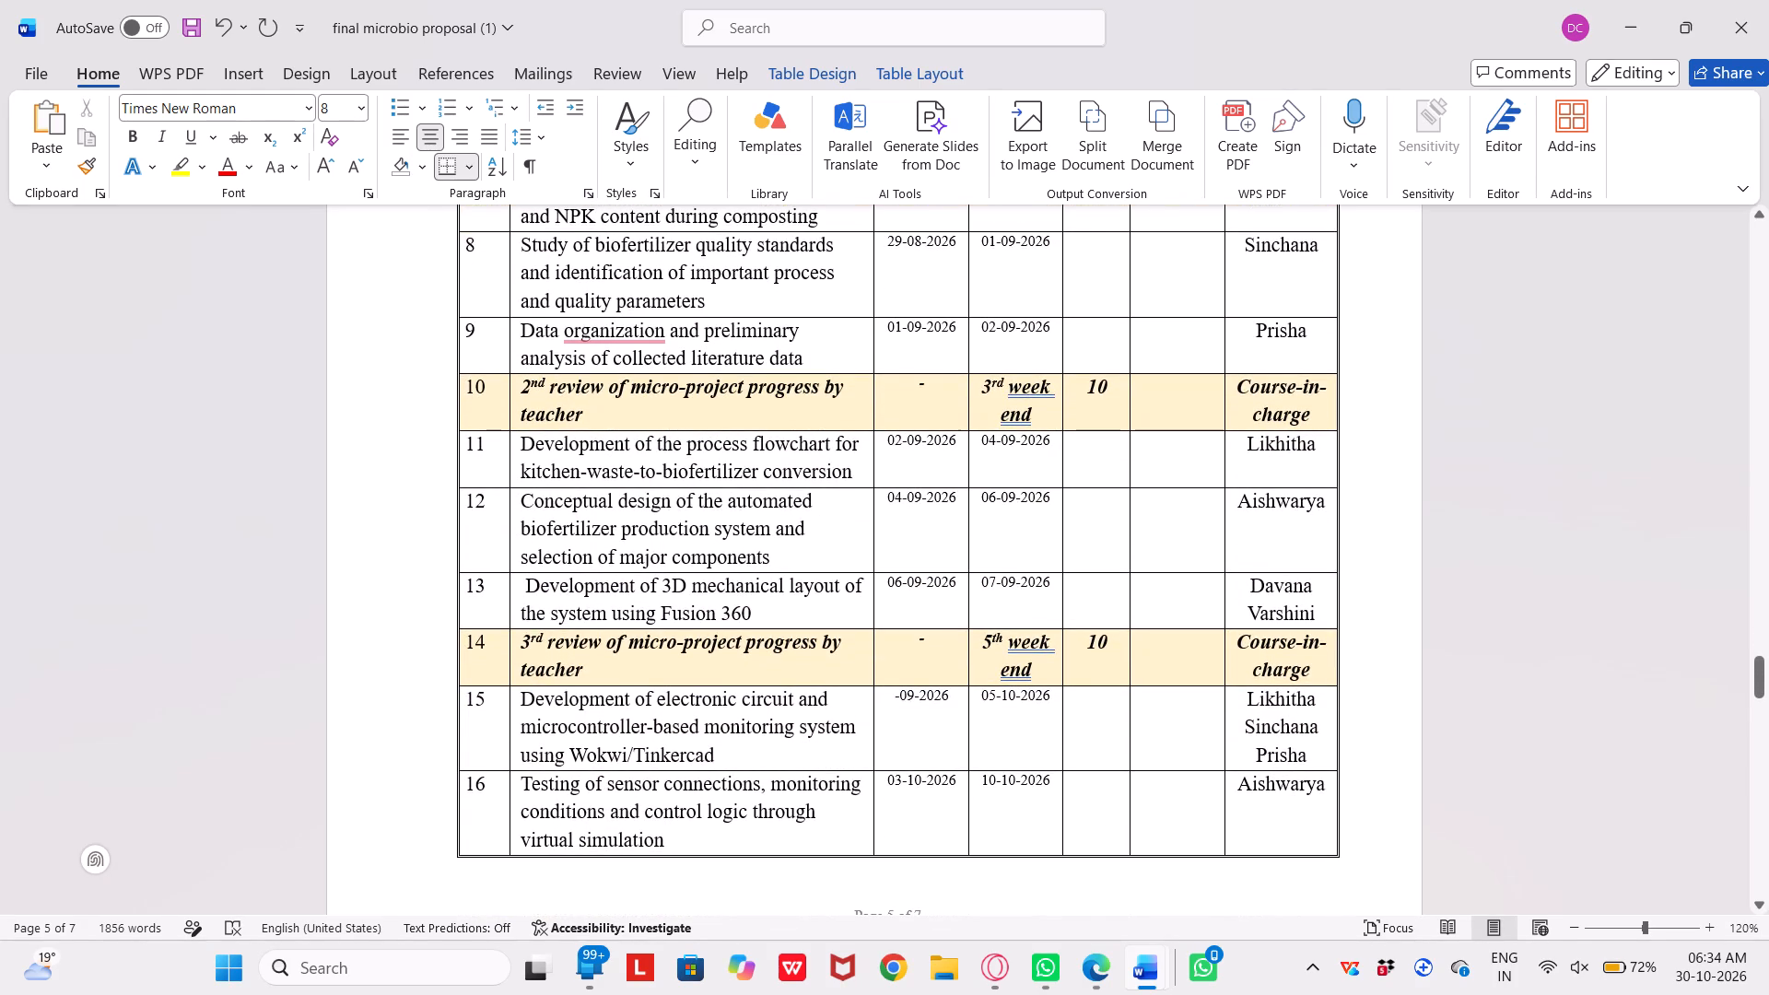
pyautogui.scroll(-6, 935, 745)
pyautogui.scroll(1, 933, 745)
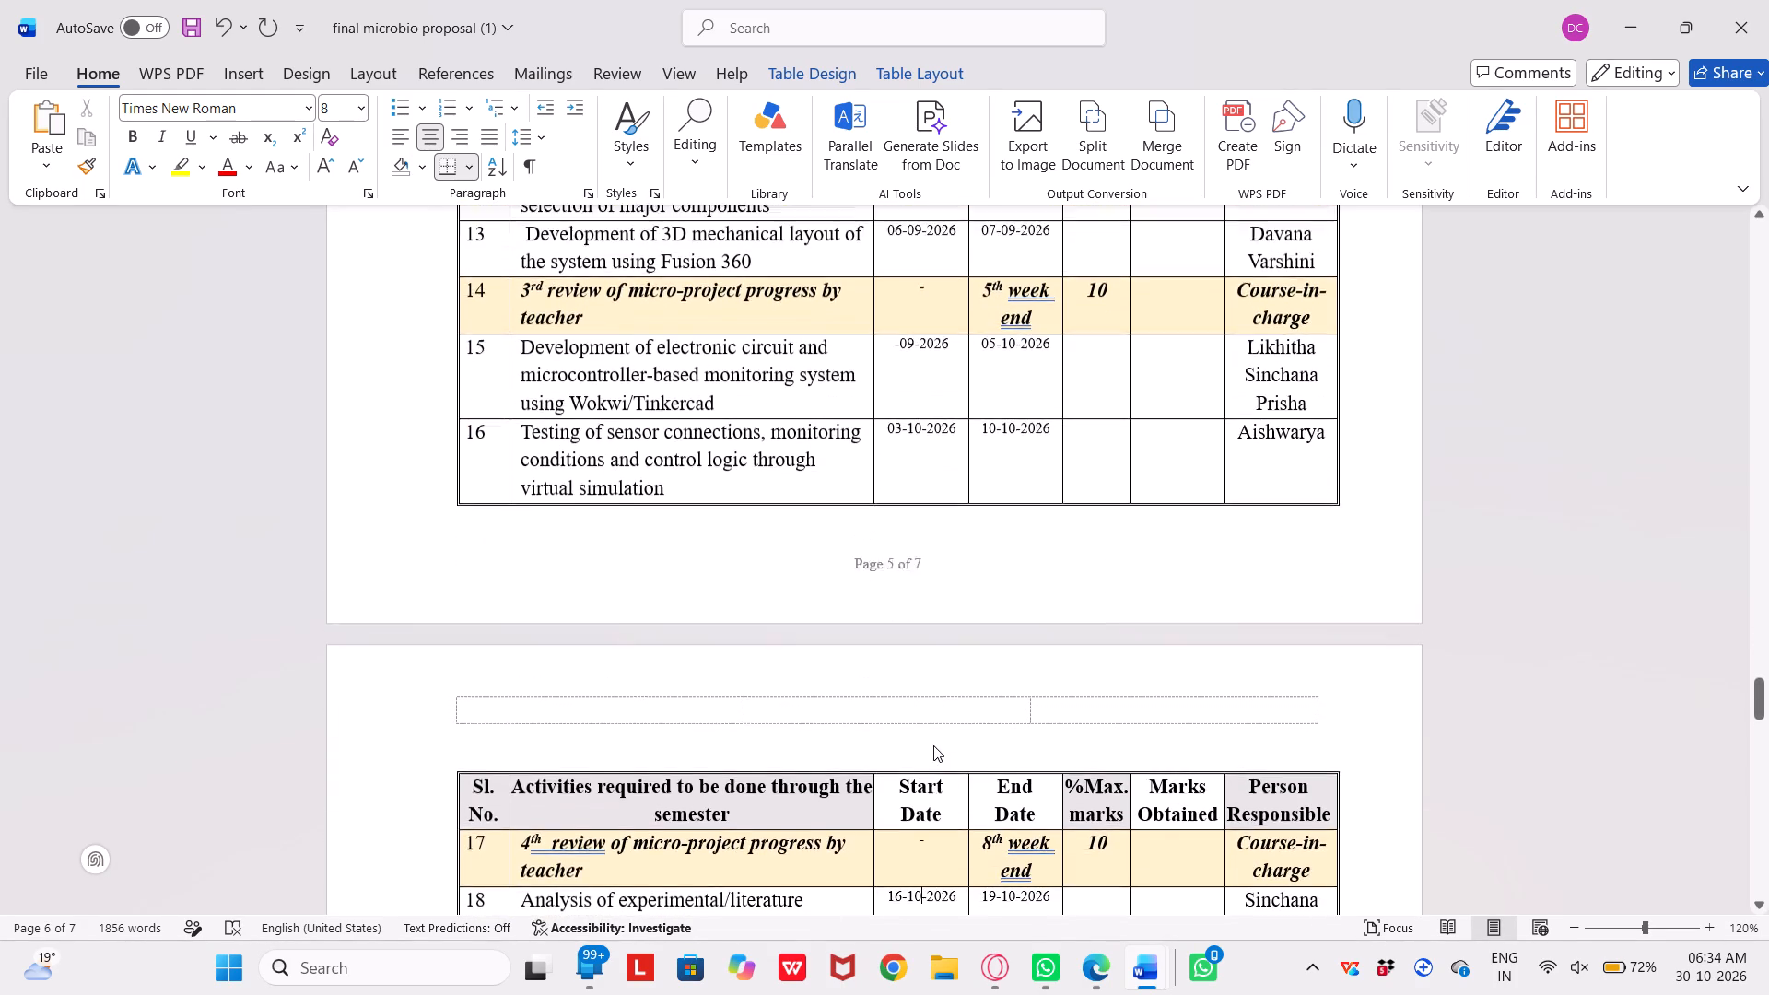
pyautogui.scroll(2, 933, 745)
pyautogui.scroll(2, 980, 610)
pyautogui.scroll(-1, 980, 616)
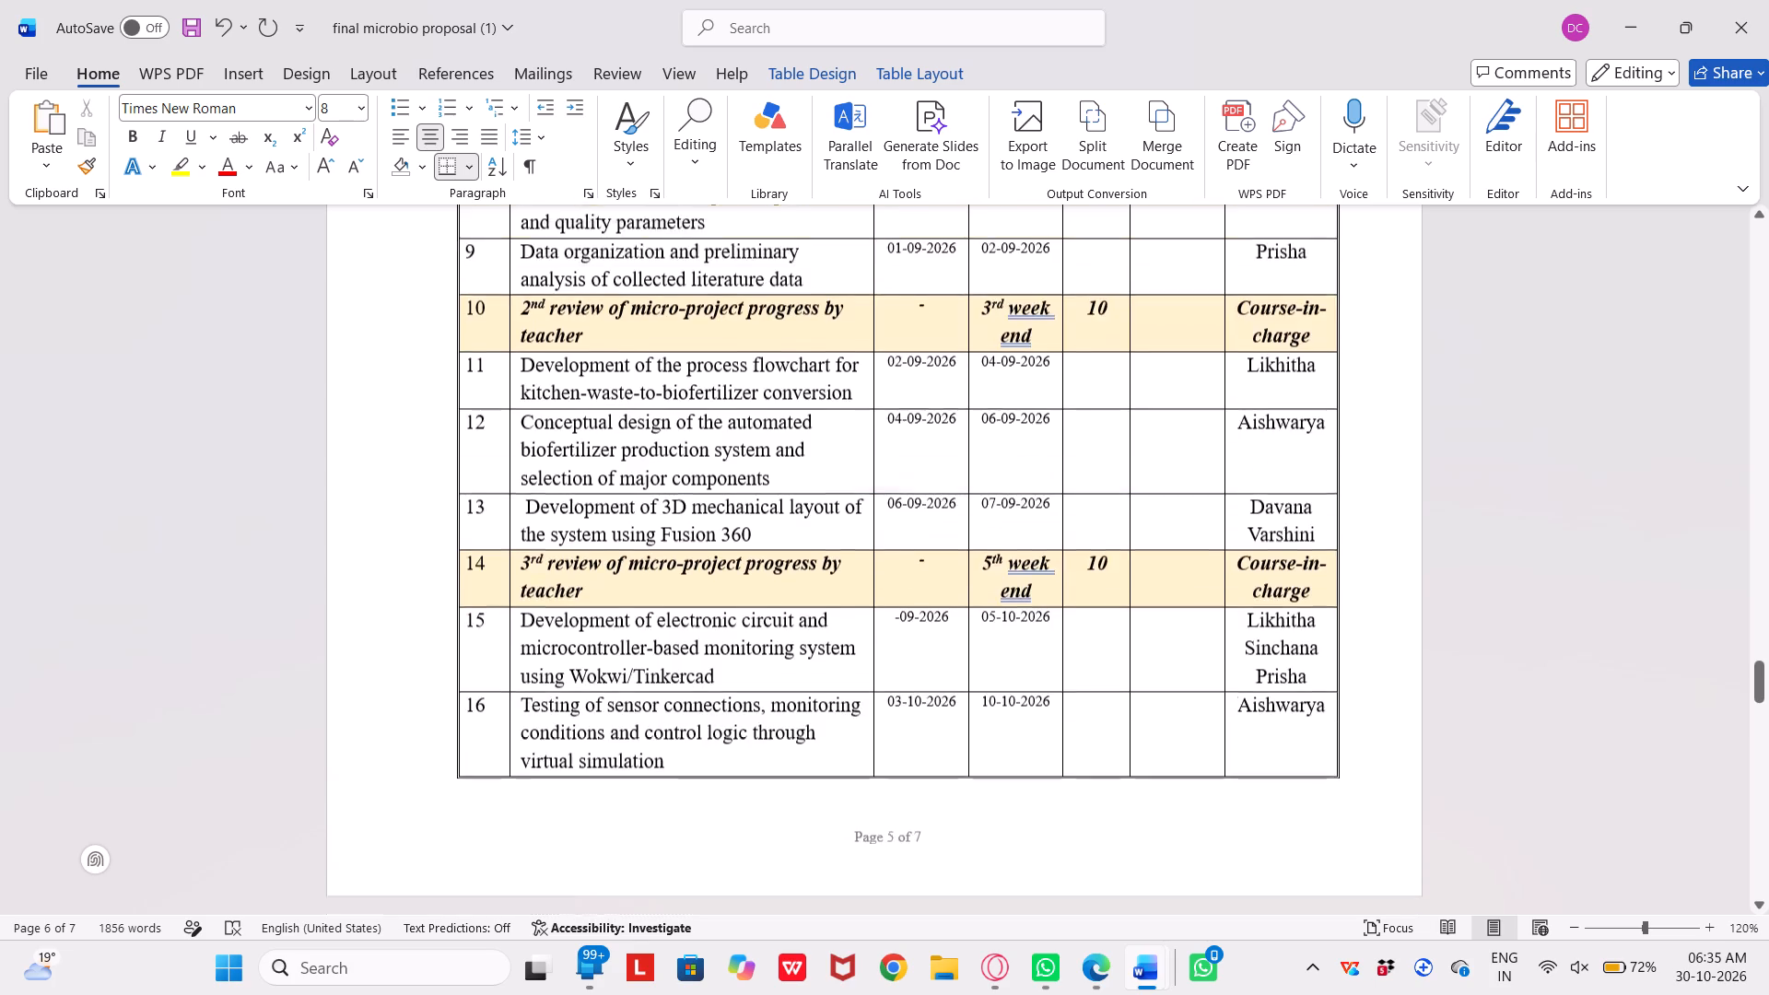
pyautogui.scroll(-5, 980, 617)
pyautogui.scroll(2, 979, 620)
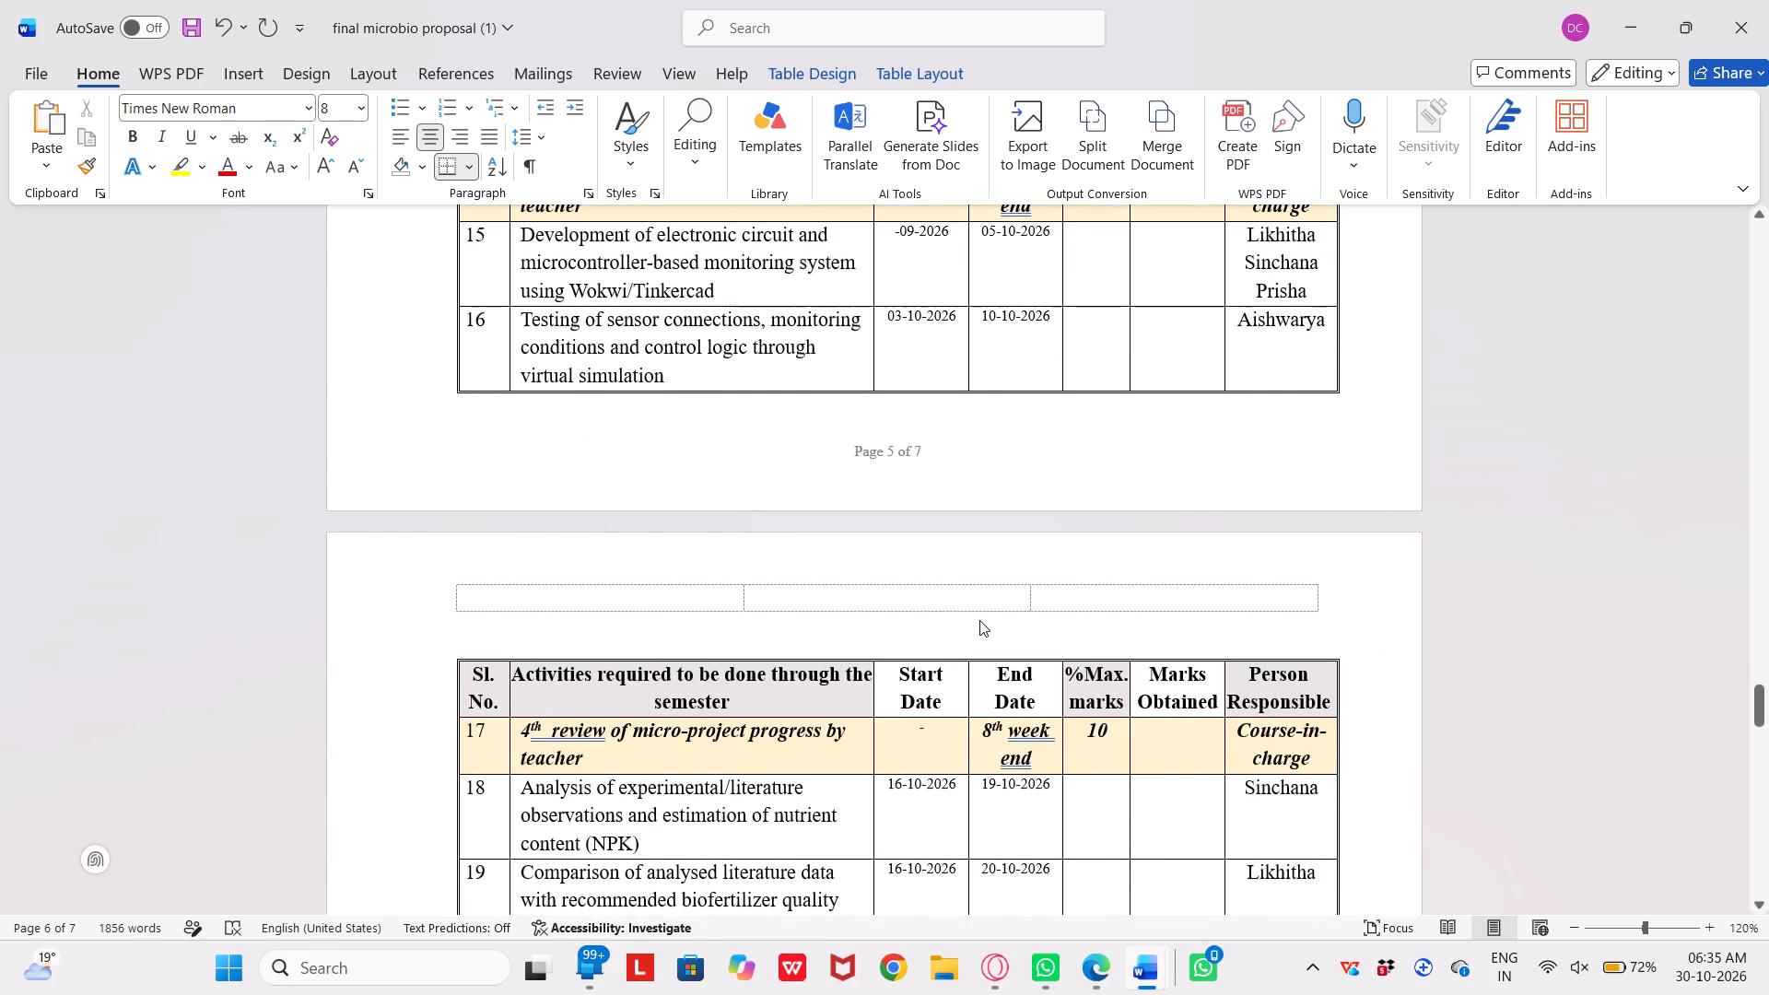
pyautogui.scroll(1, 979, 620)
pyautogui.scroll(-3, 979, 620)
pyautogui.scroll(4, 979, 620)
# Change row 16's end date to 15-10-2026 and its start date to 10-10-2026.
pyautogui.click(994, 583)
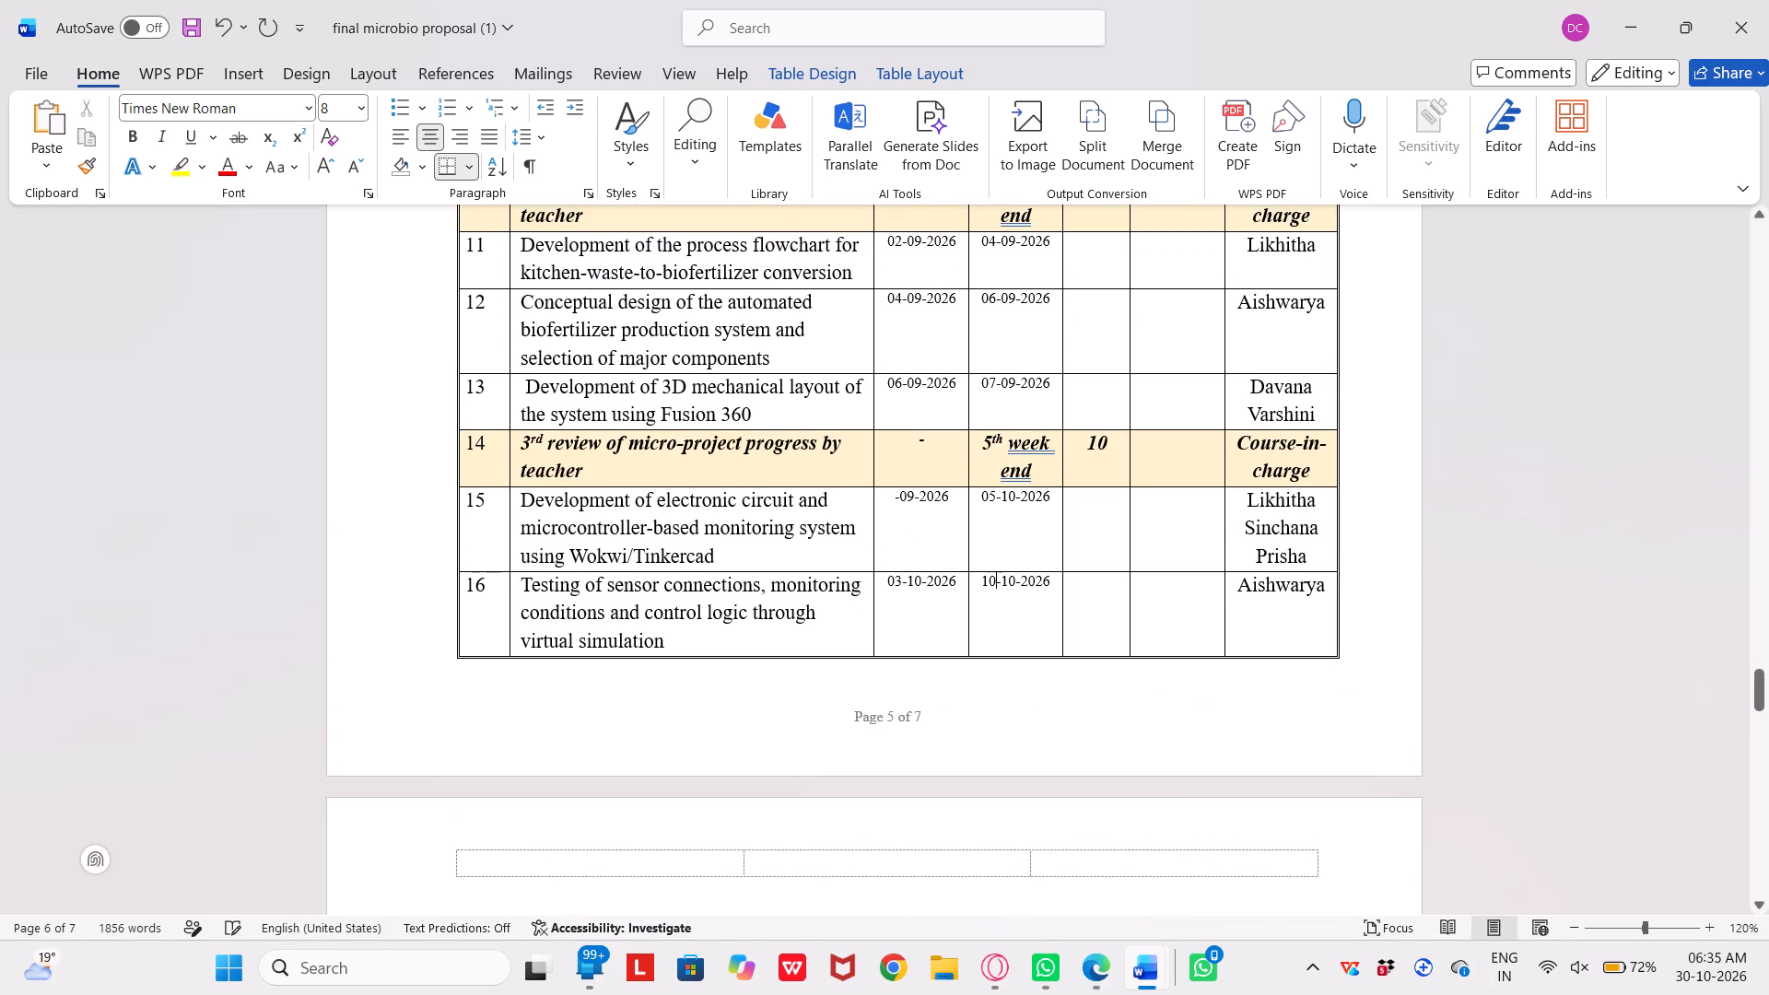
pyautogui.scroll(-4, 980, 685)
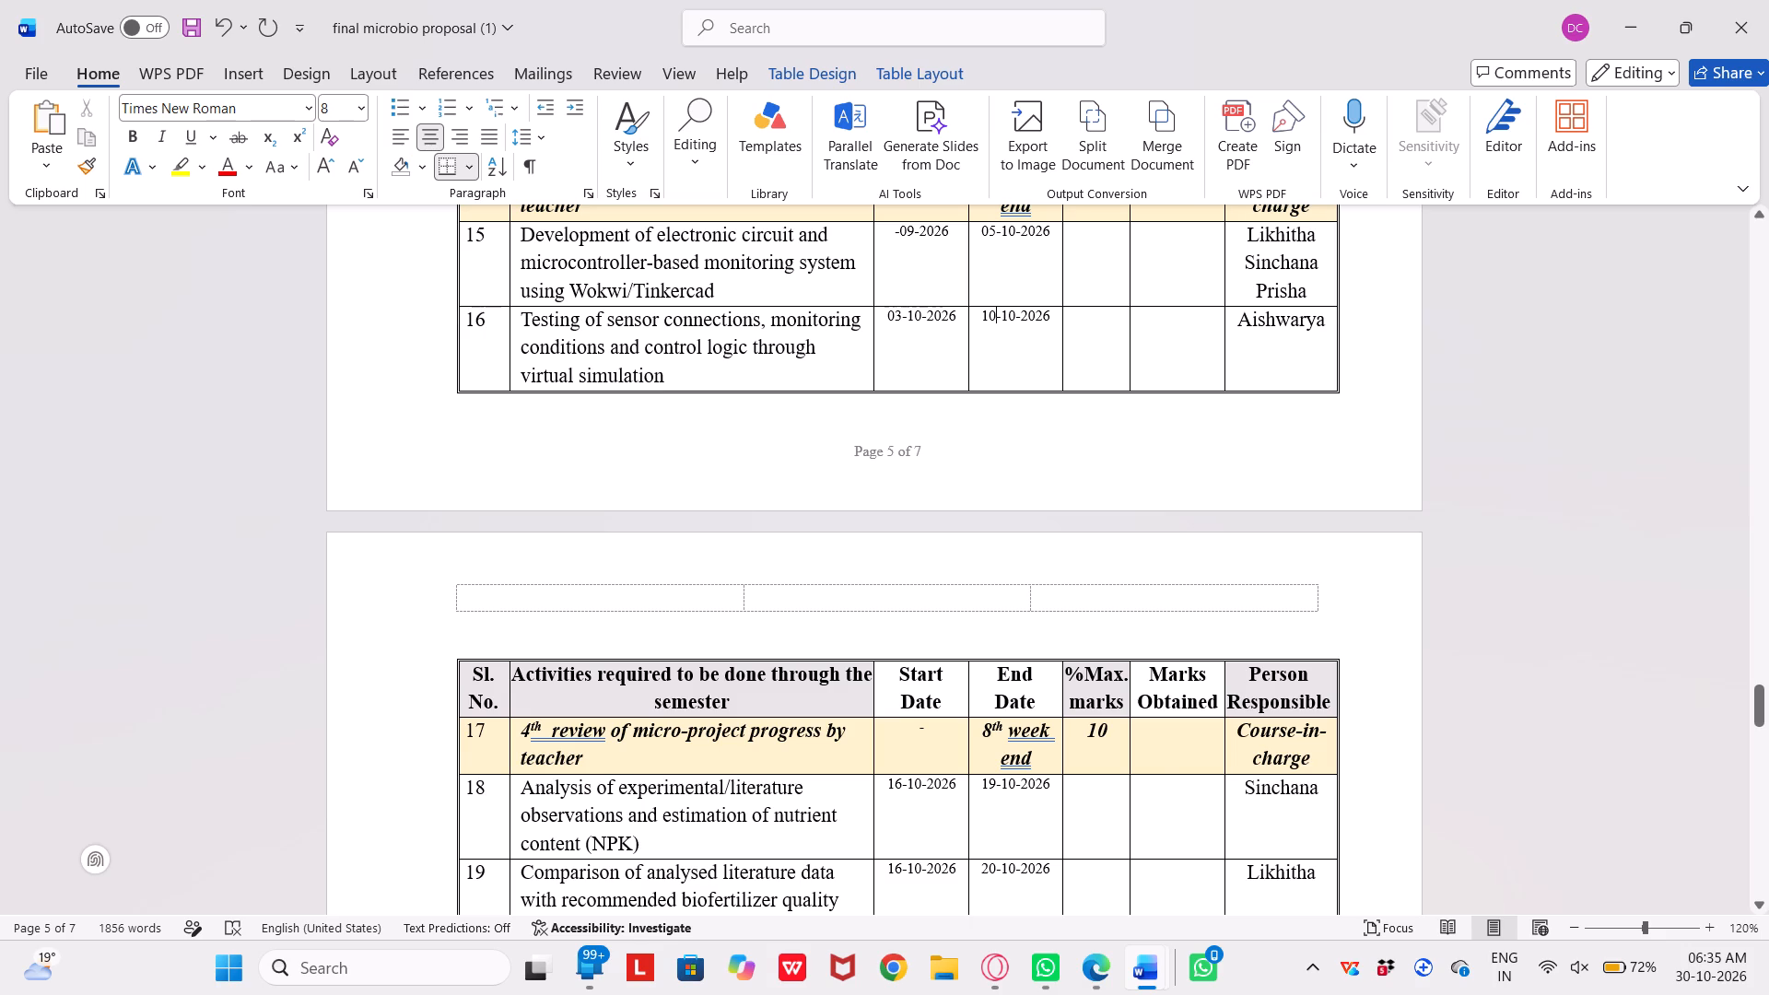
pyautogui.scroll(2, 925, 609)
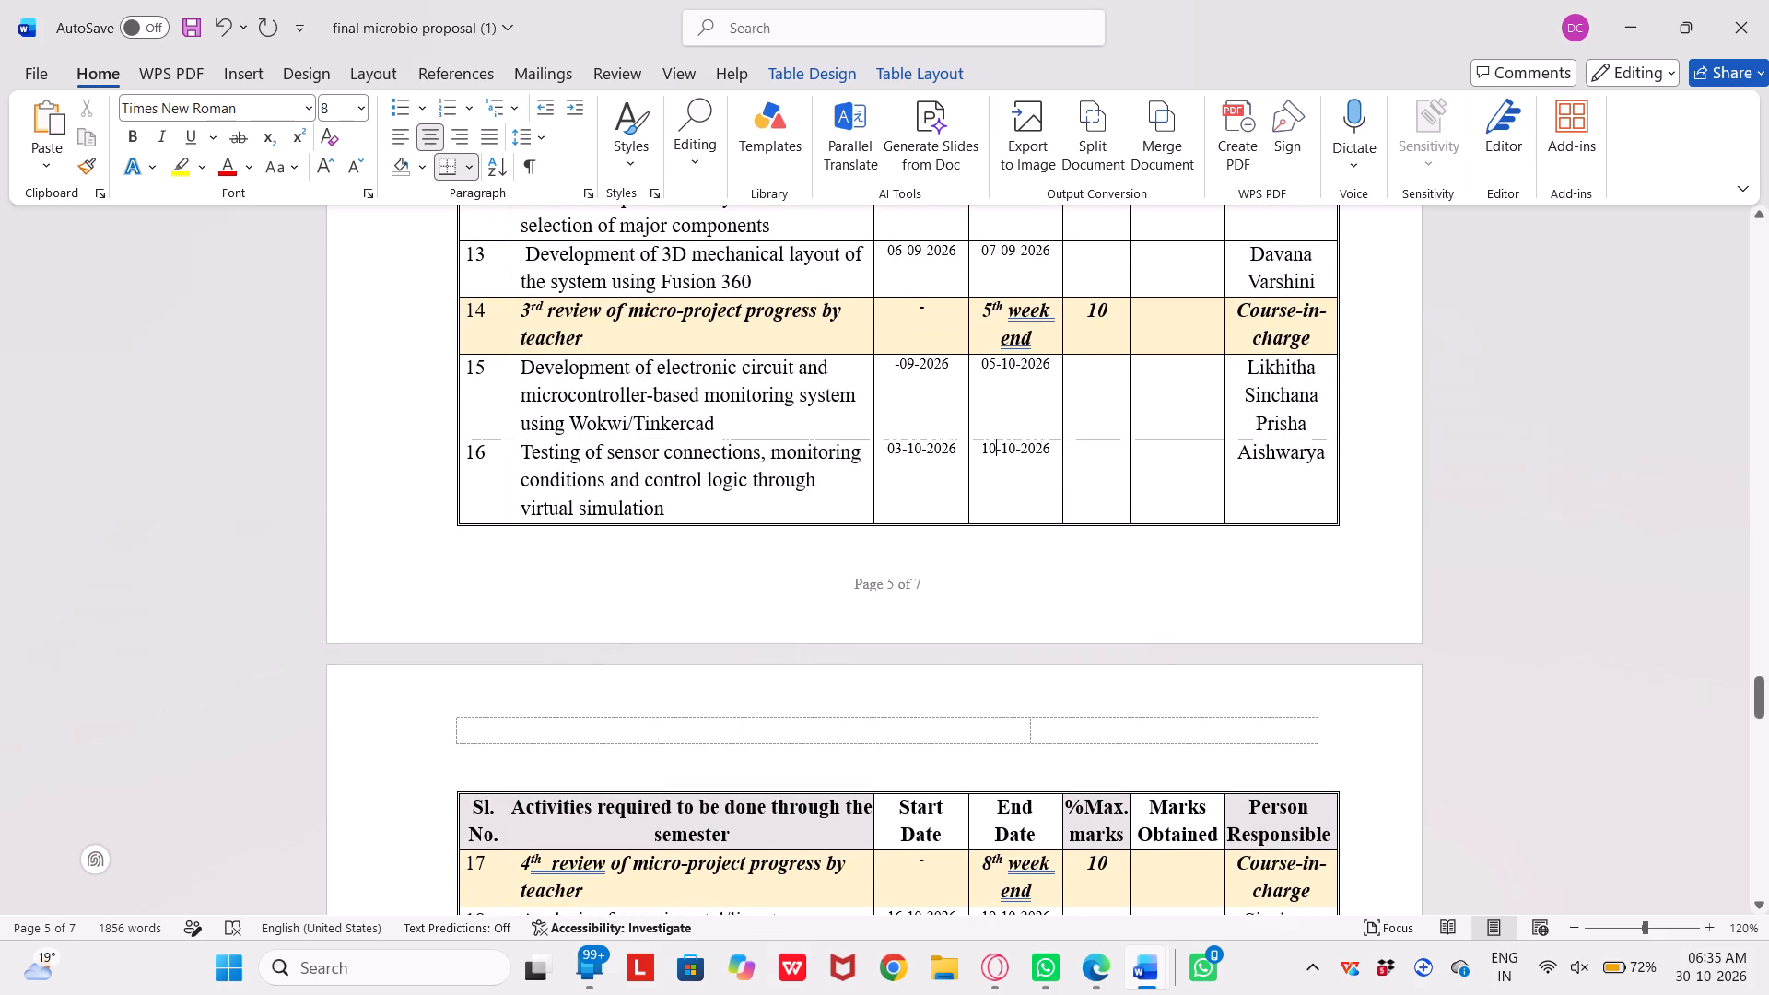
pyautogui.press('BackSpace')
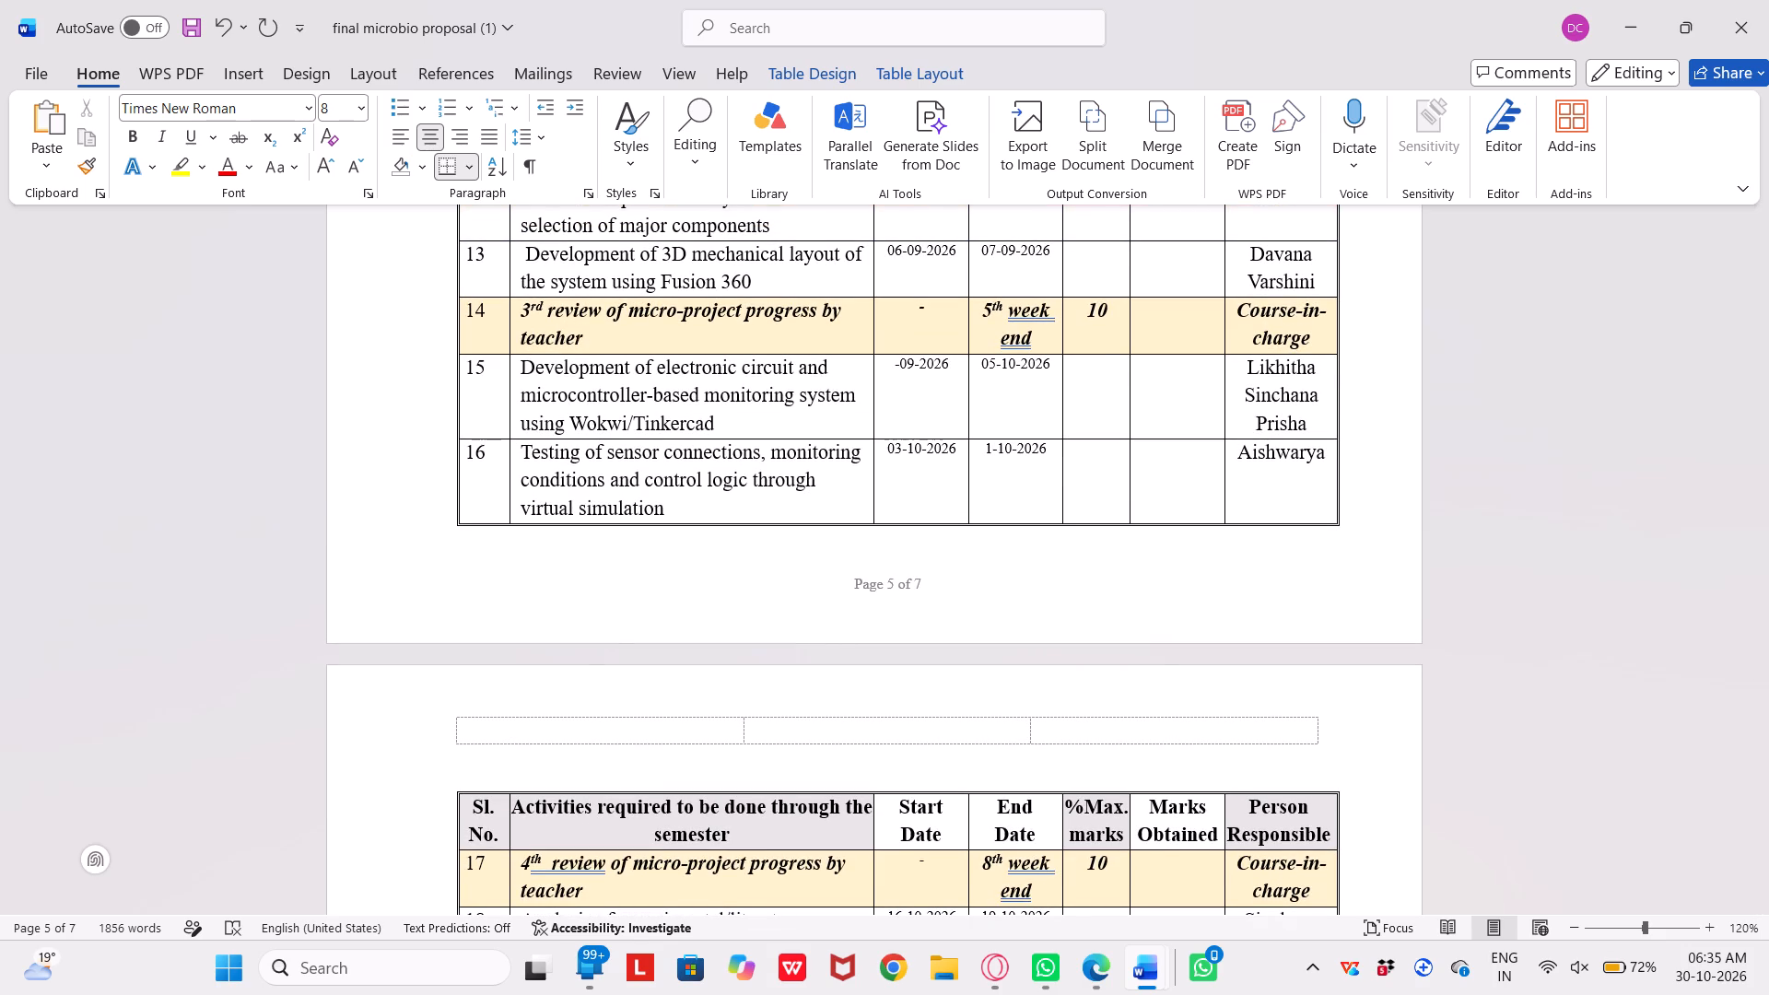
pyautogui.press('5')
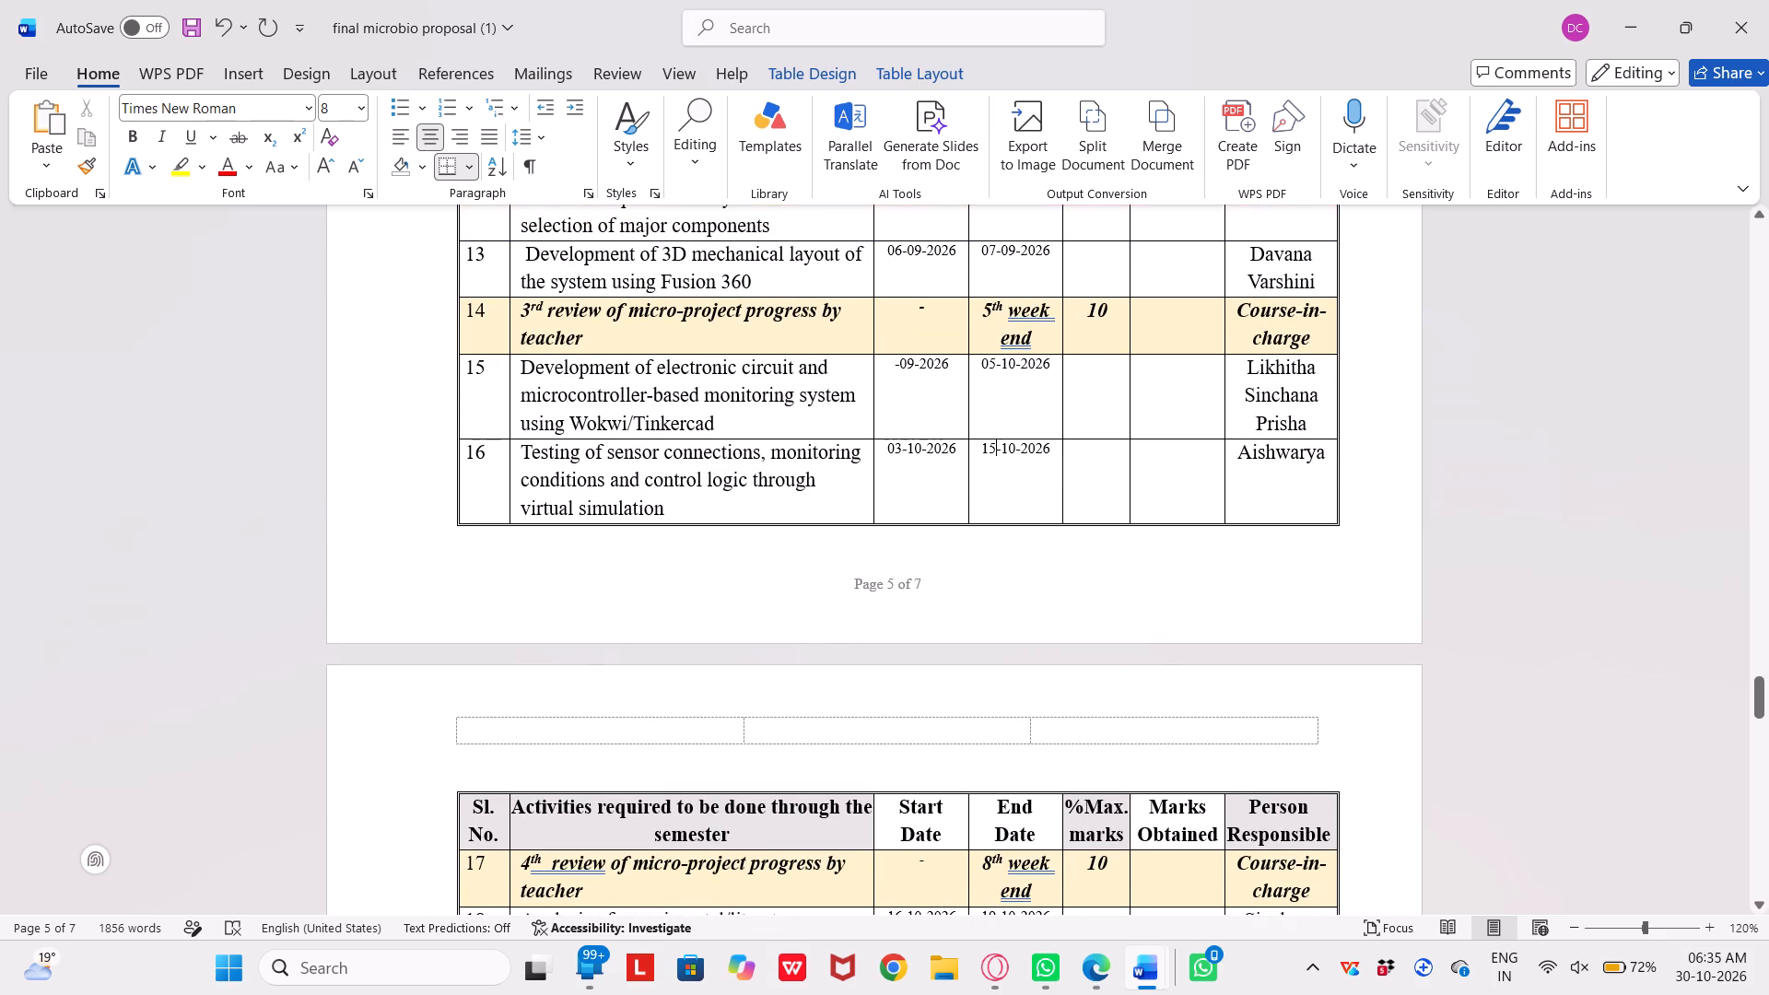
pyautogui.click(906, 448)
pyautogui.click(901, 448)
pyautogui.press('BackSpace')
pyautogui.scroll(3, 901, 448)
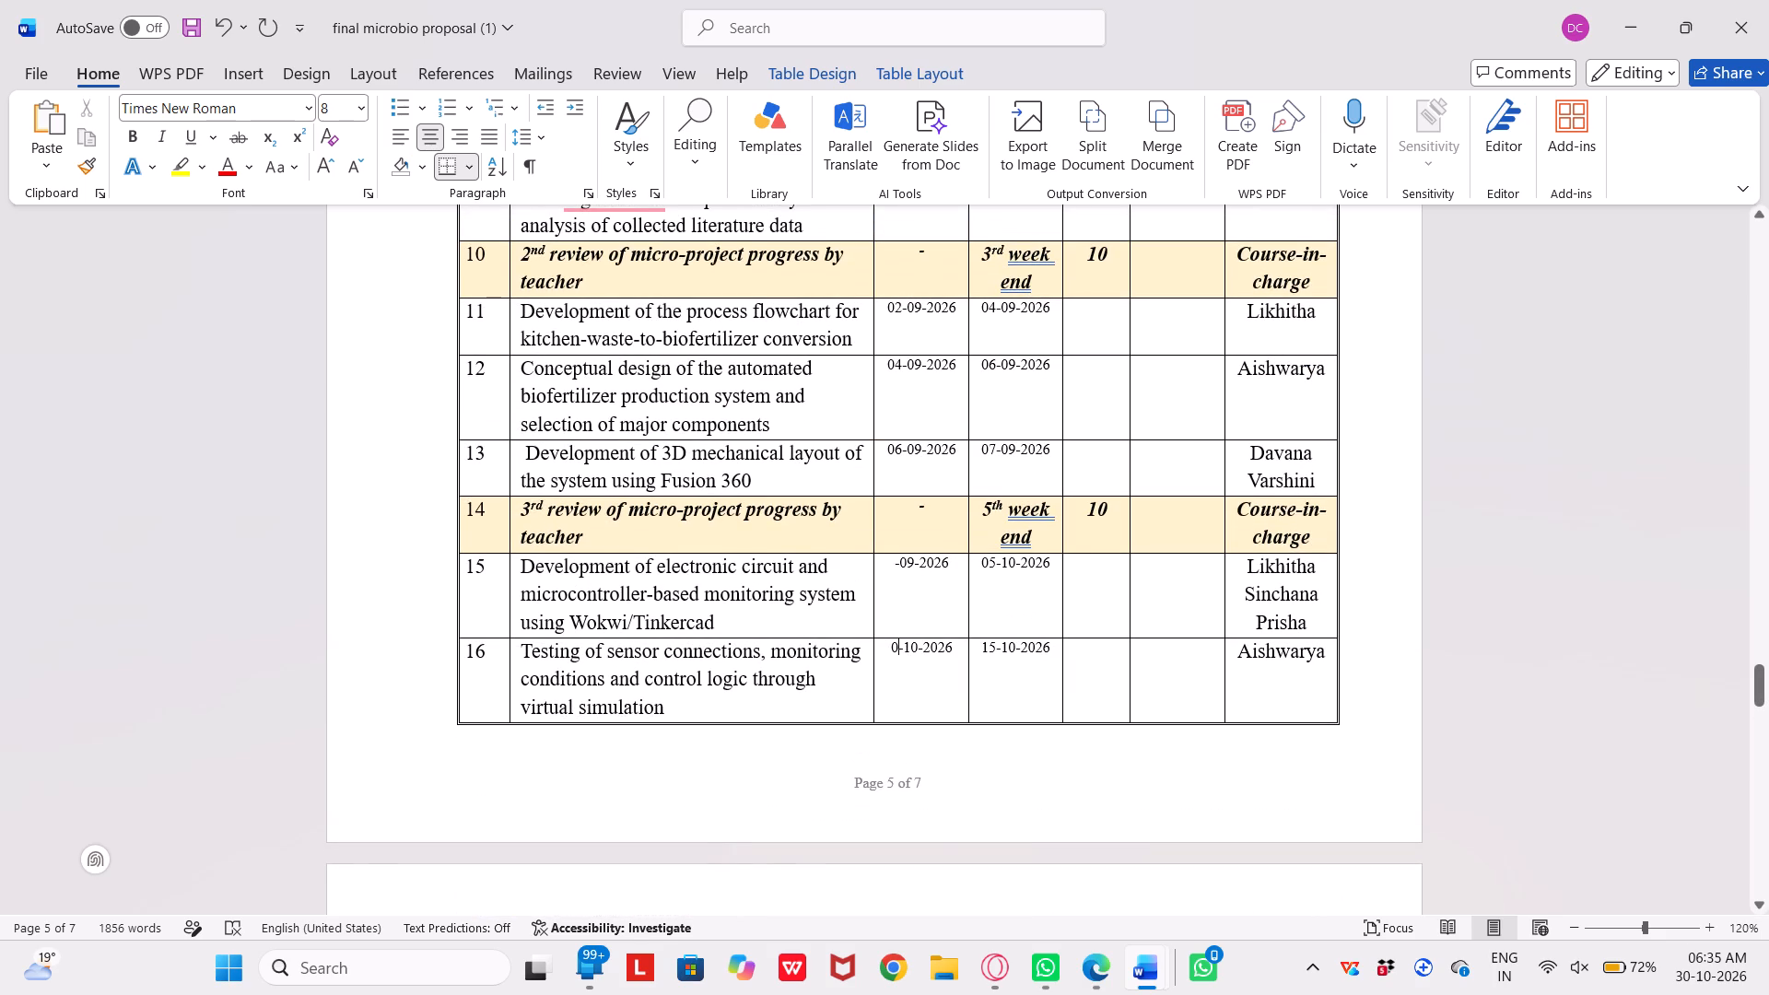
pyautogui.press('0')
pyautogui.press('BackSpace')
pyautogui.press('BackSpace')
pyautogui.write('10')
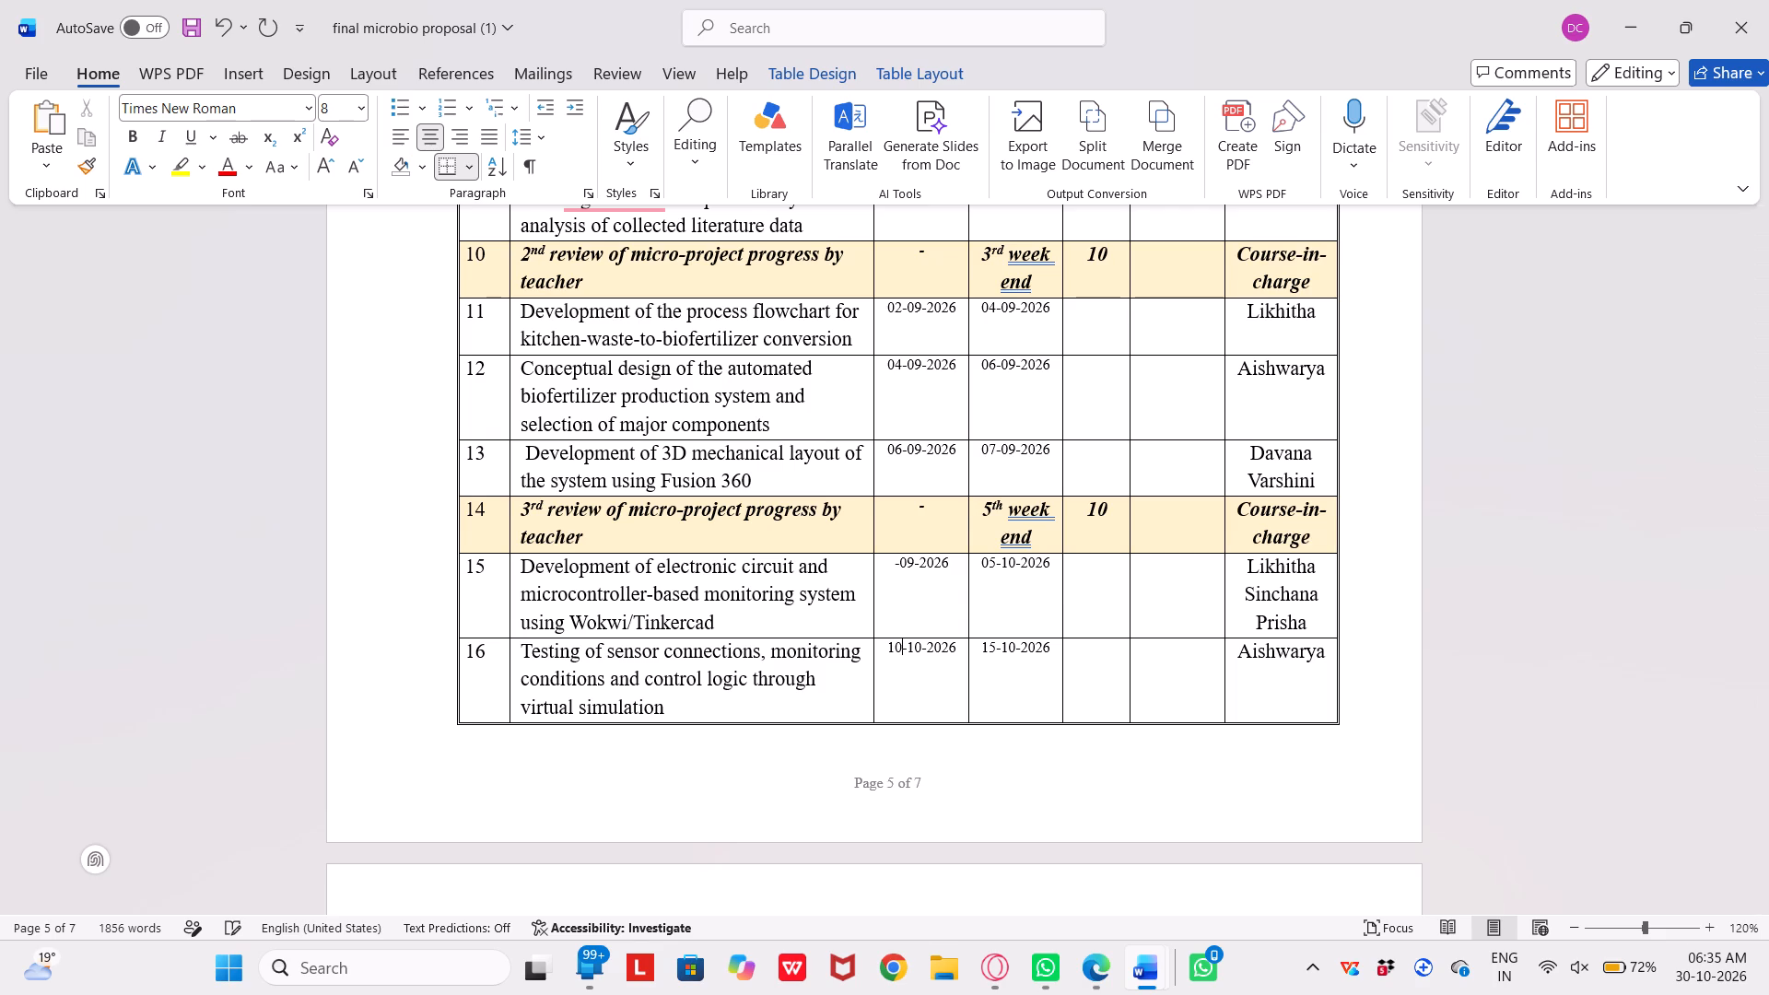
# Set row 15's end date to 09-10-2026.
pyautogui.scroll(2, 769, 520)
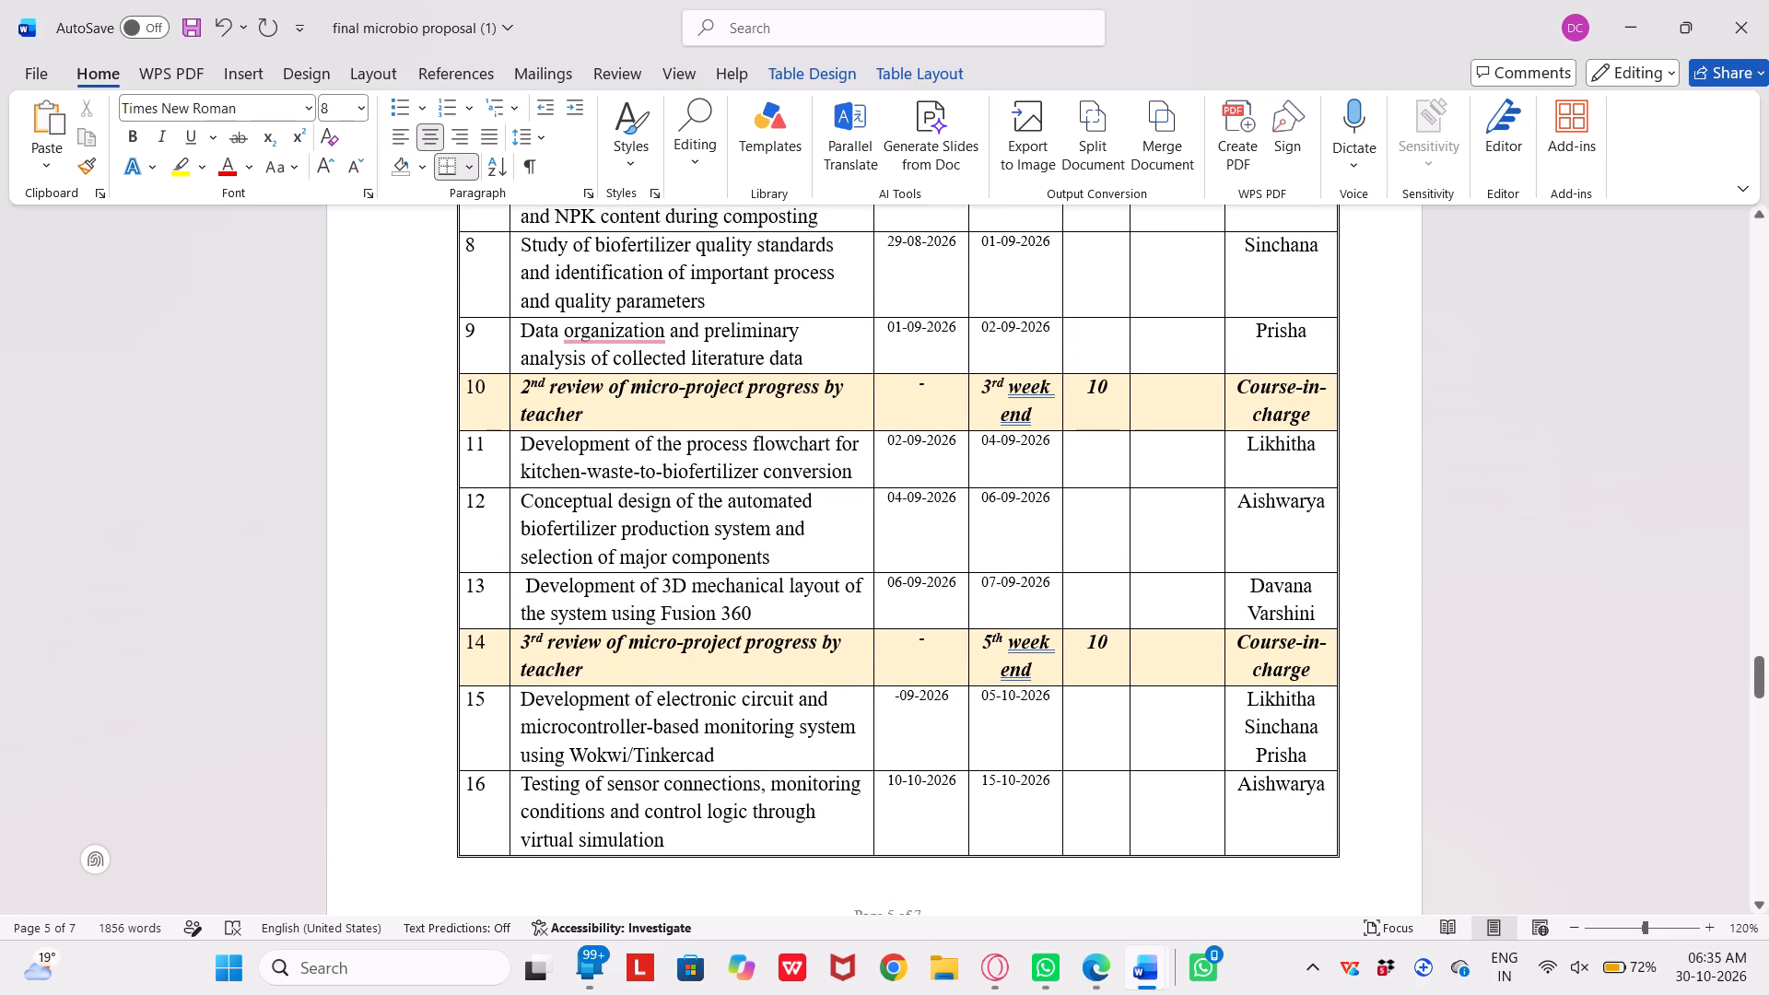
pyautogui.click(991, 696)
pyautogui.click(994, 691)
pyautogui.press('BackSpace')
pyautogui.press('9')
# Complete row 15's start date as 08-10-2026.
pyautogui.scroll(5, 917, 701)
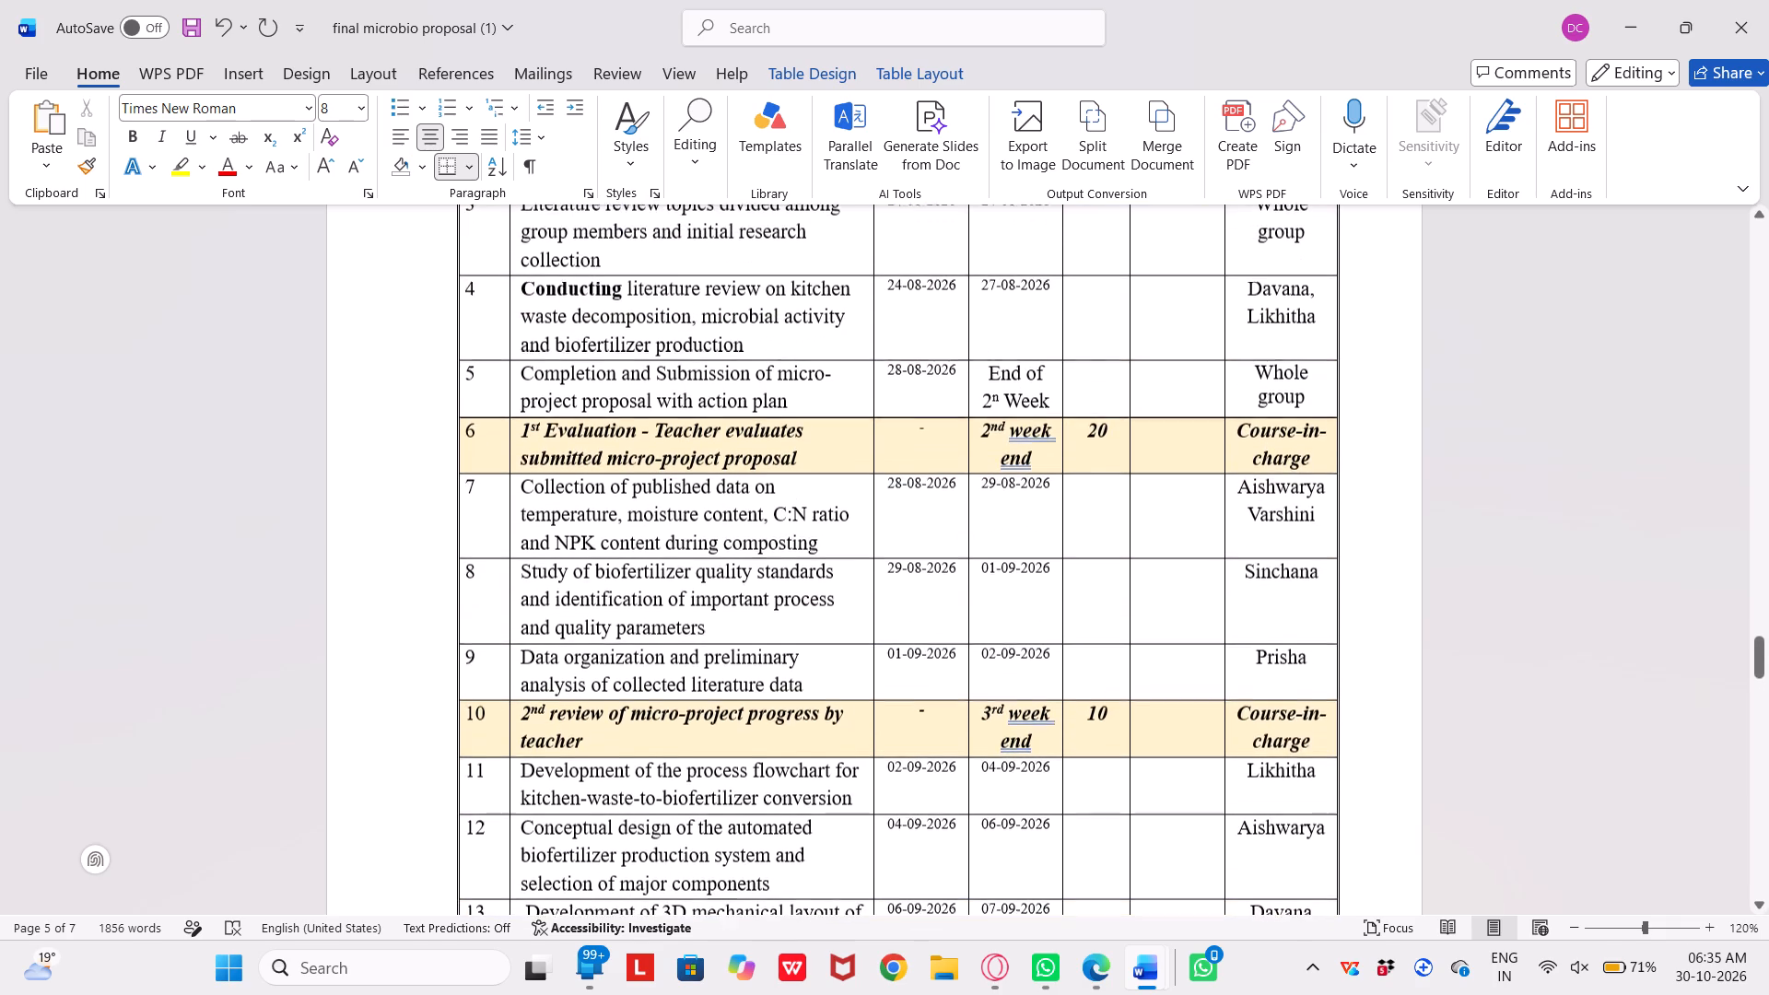
pyautogui.scroll(1, 917, 700)
pyautogui.scroll(-5, 917, 700)
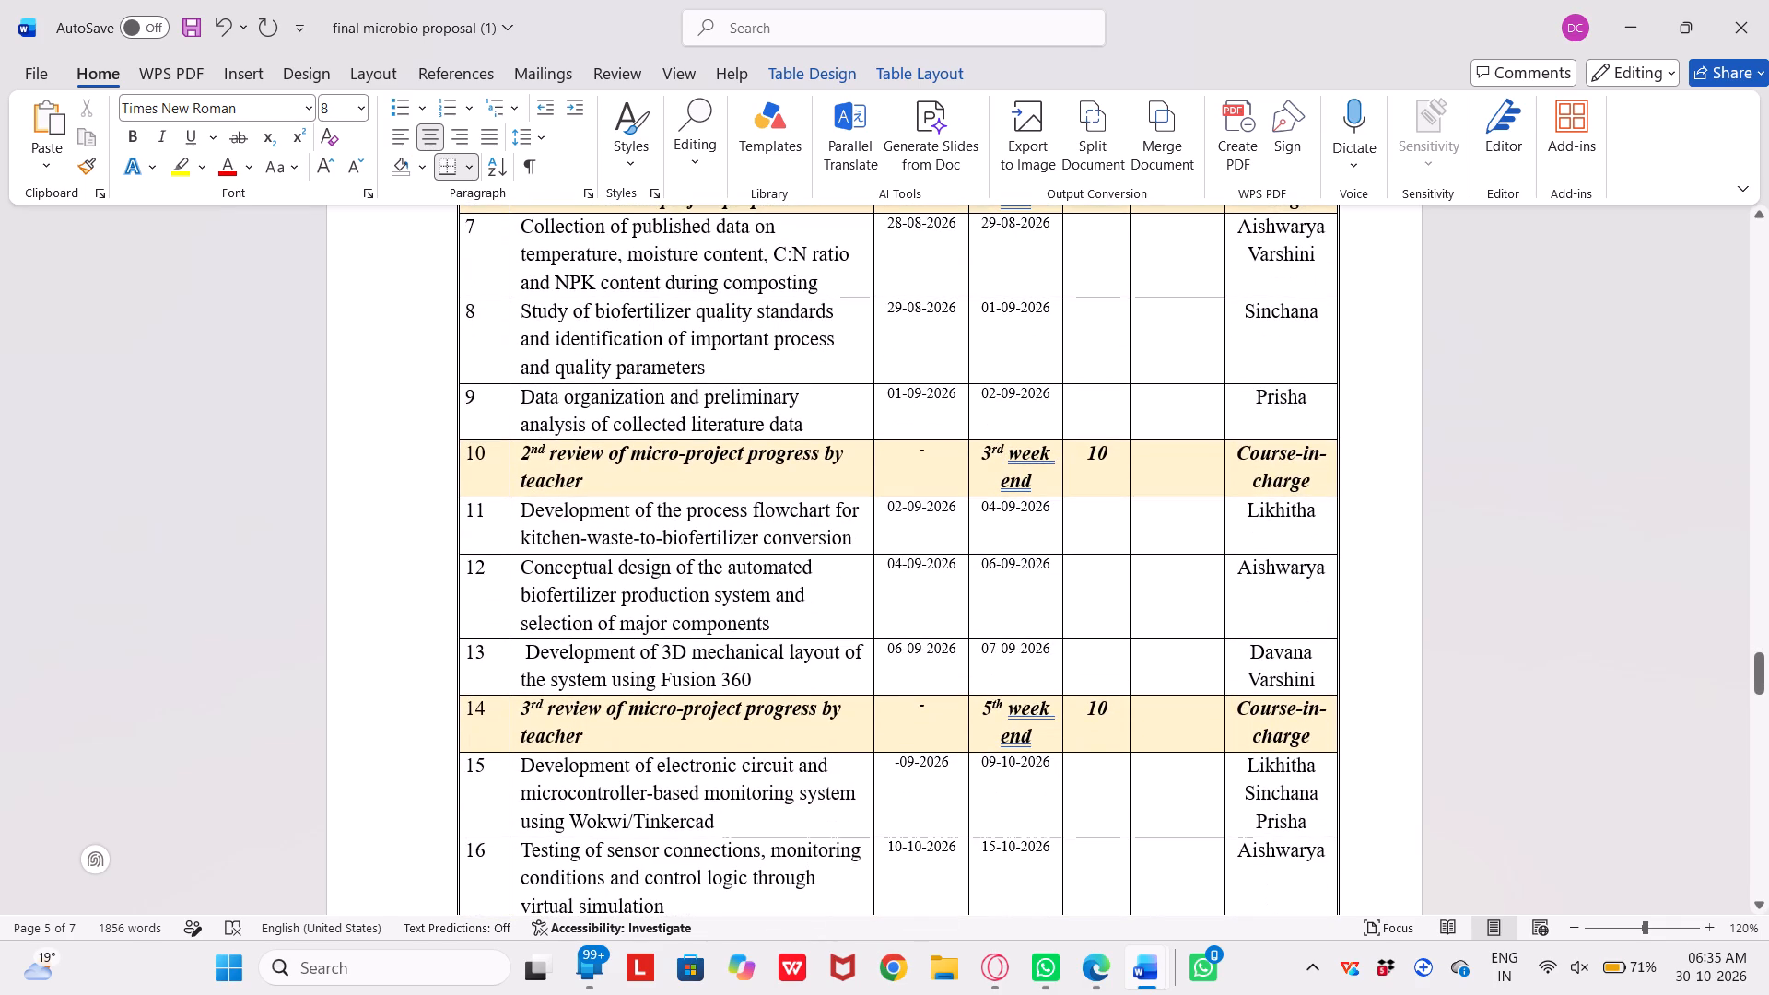
pyautogui.click(915, 767)
pyautogui.press('BackSpace')
pyautogui.press('BackSpace')
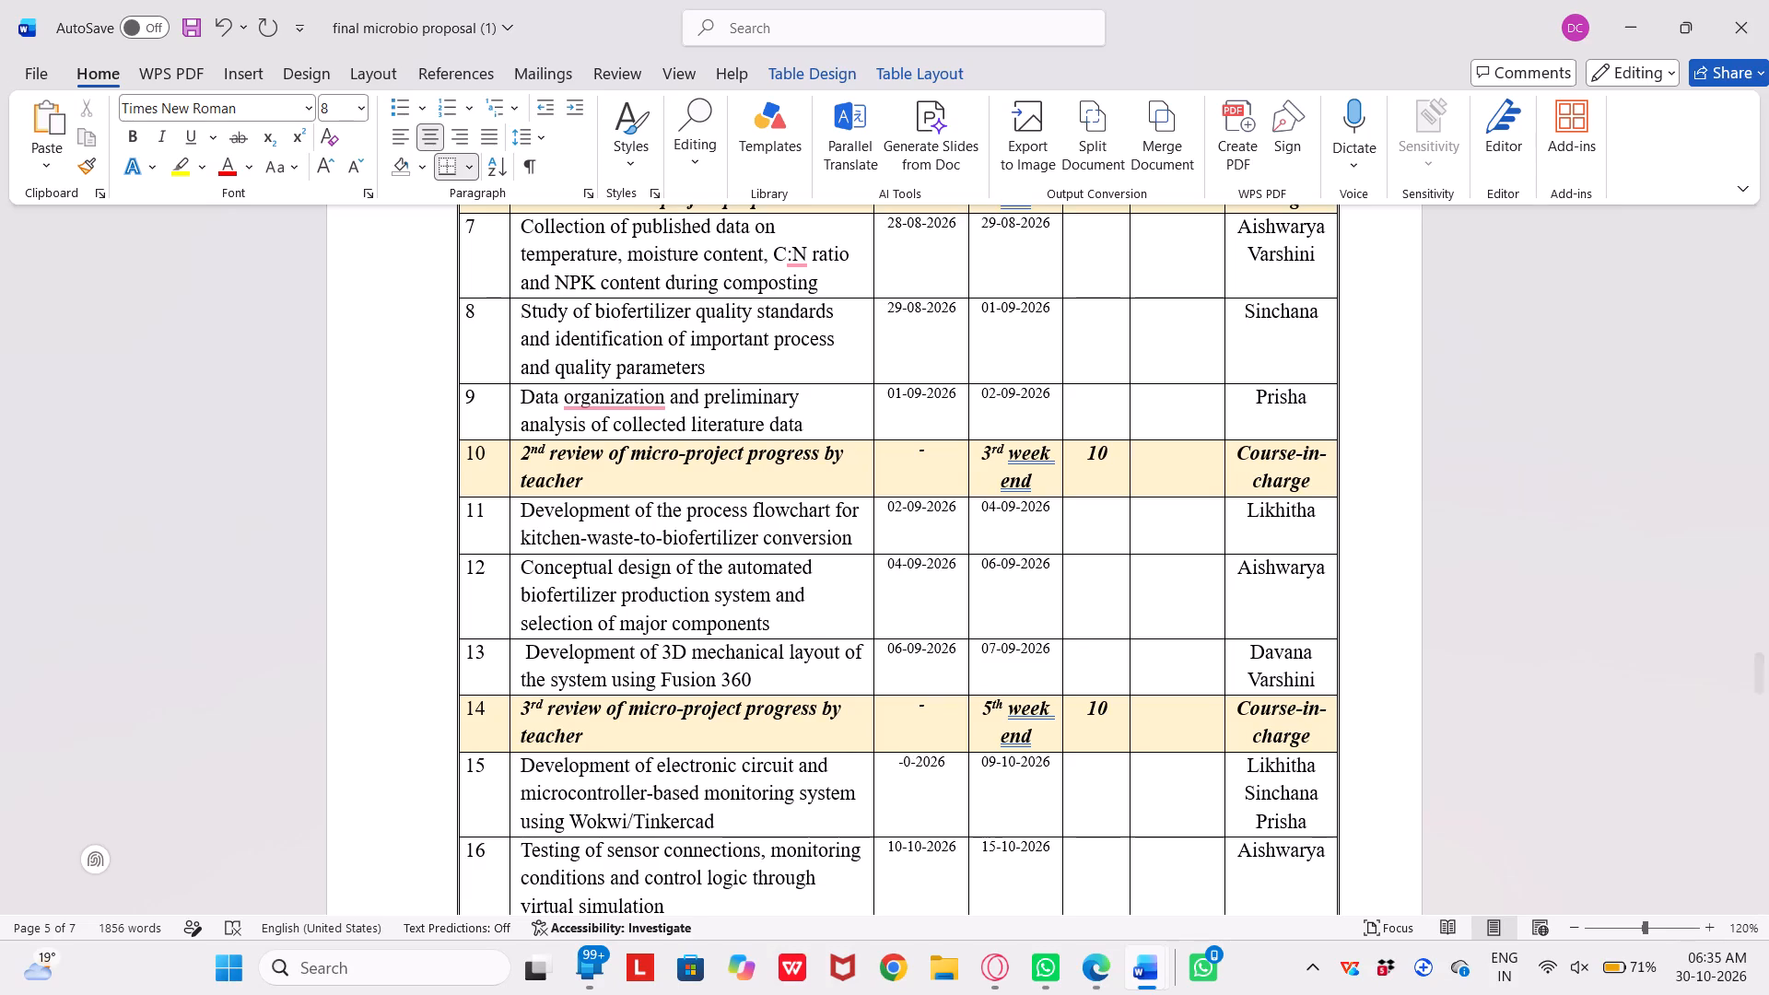
pyautogui.press('BackSpace')
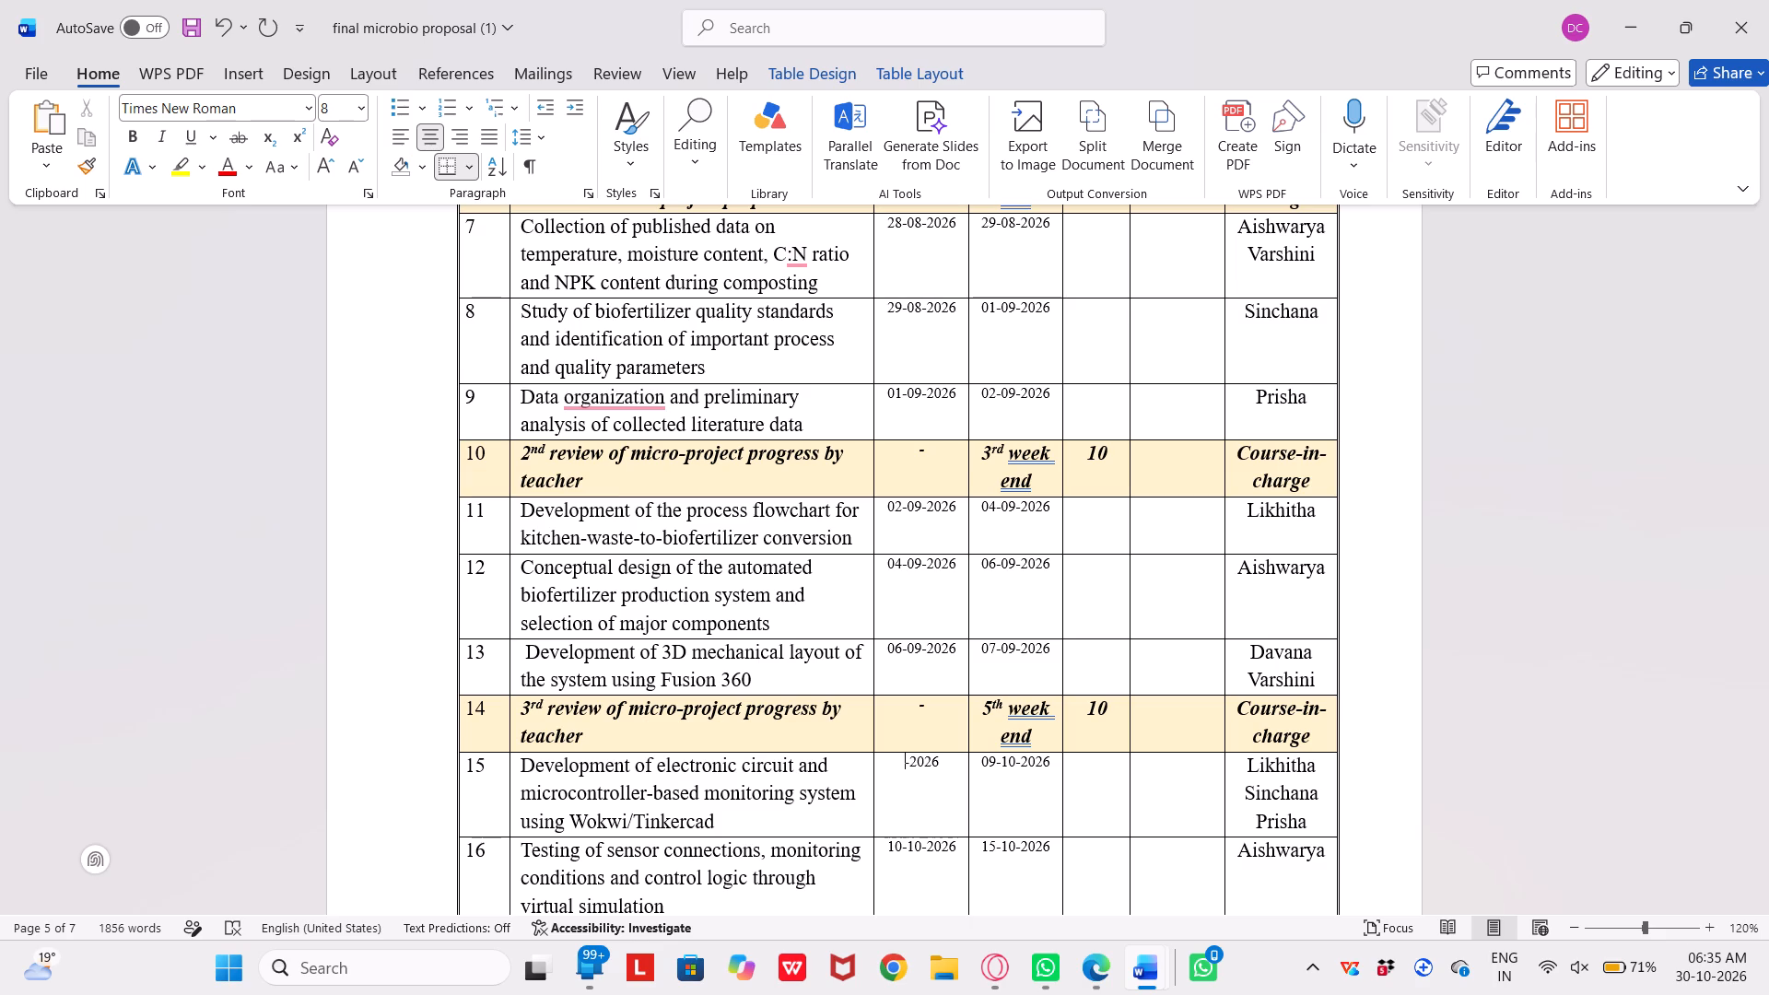
pyautogui.scroll(-3, 927, 763)
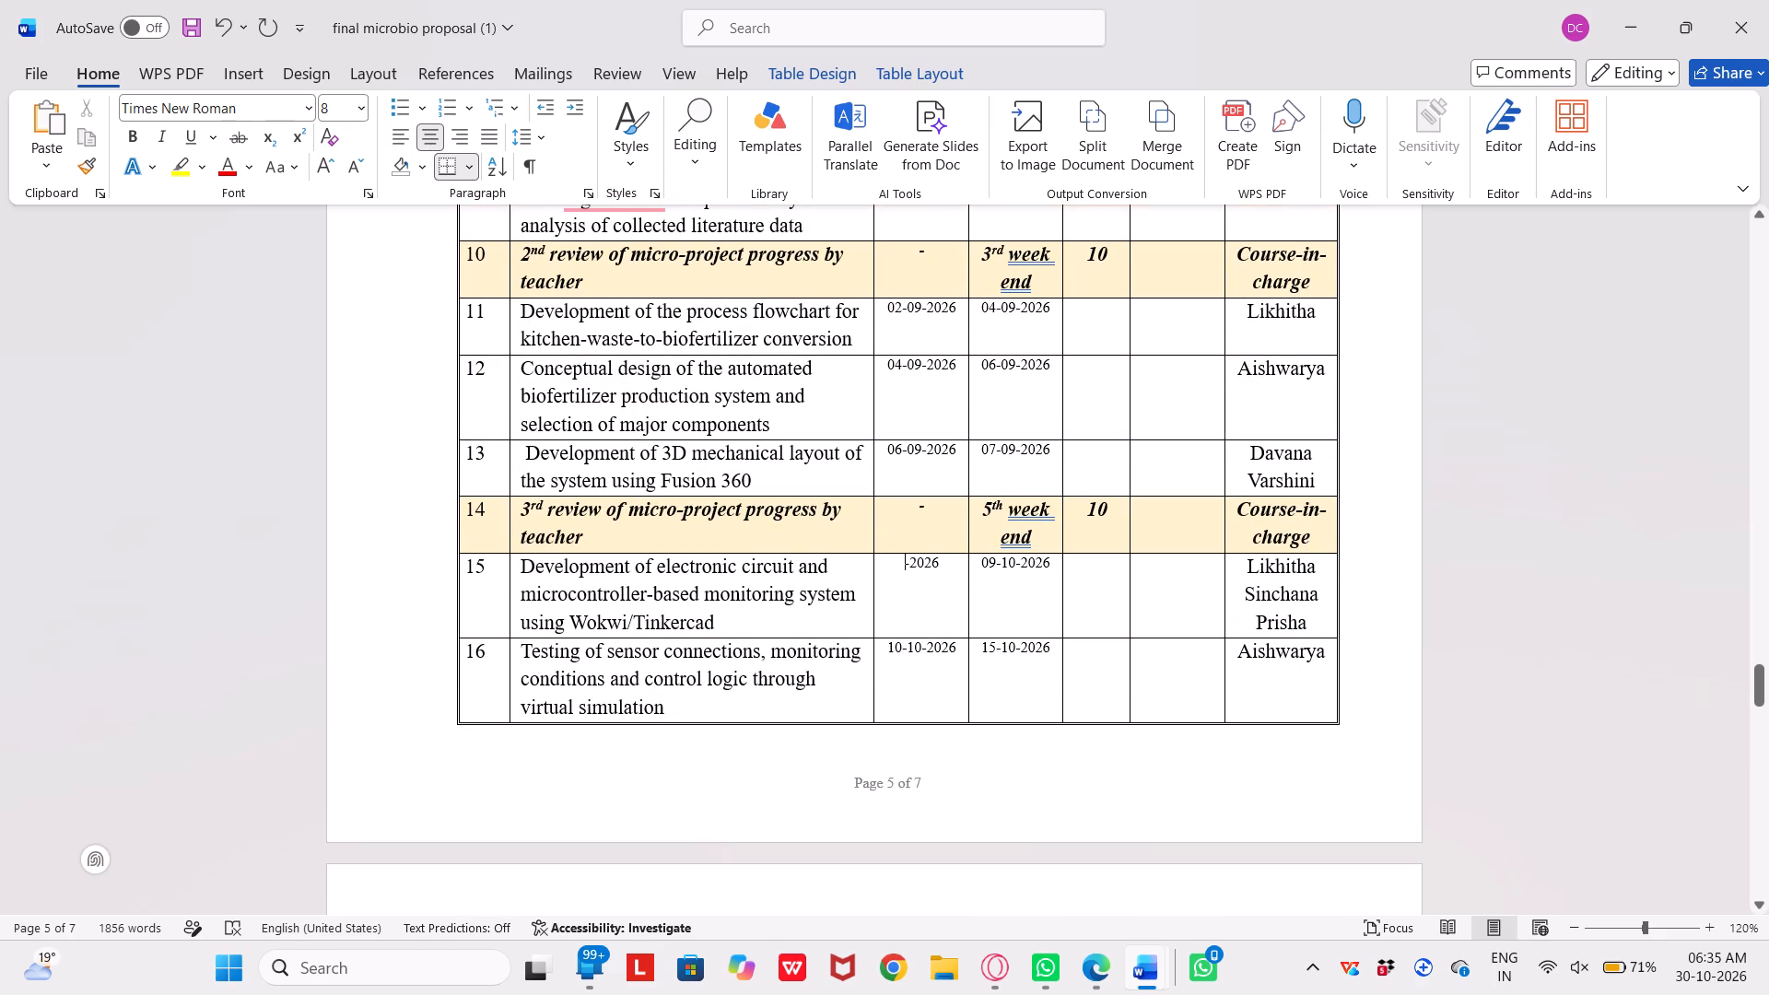
pyautogui.write('098')
pyautogui.press('BackSpace')
pyautogui.press('BackSpace')
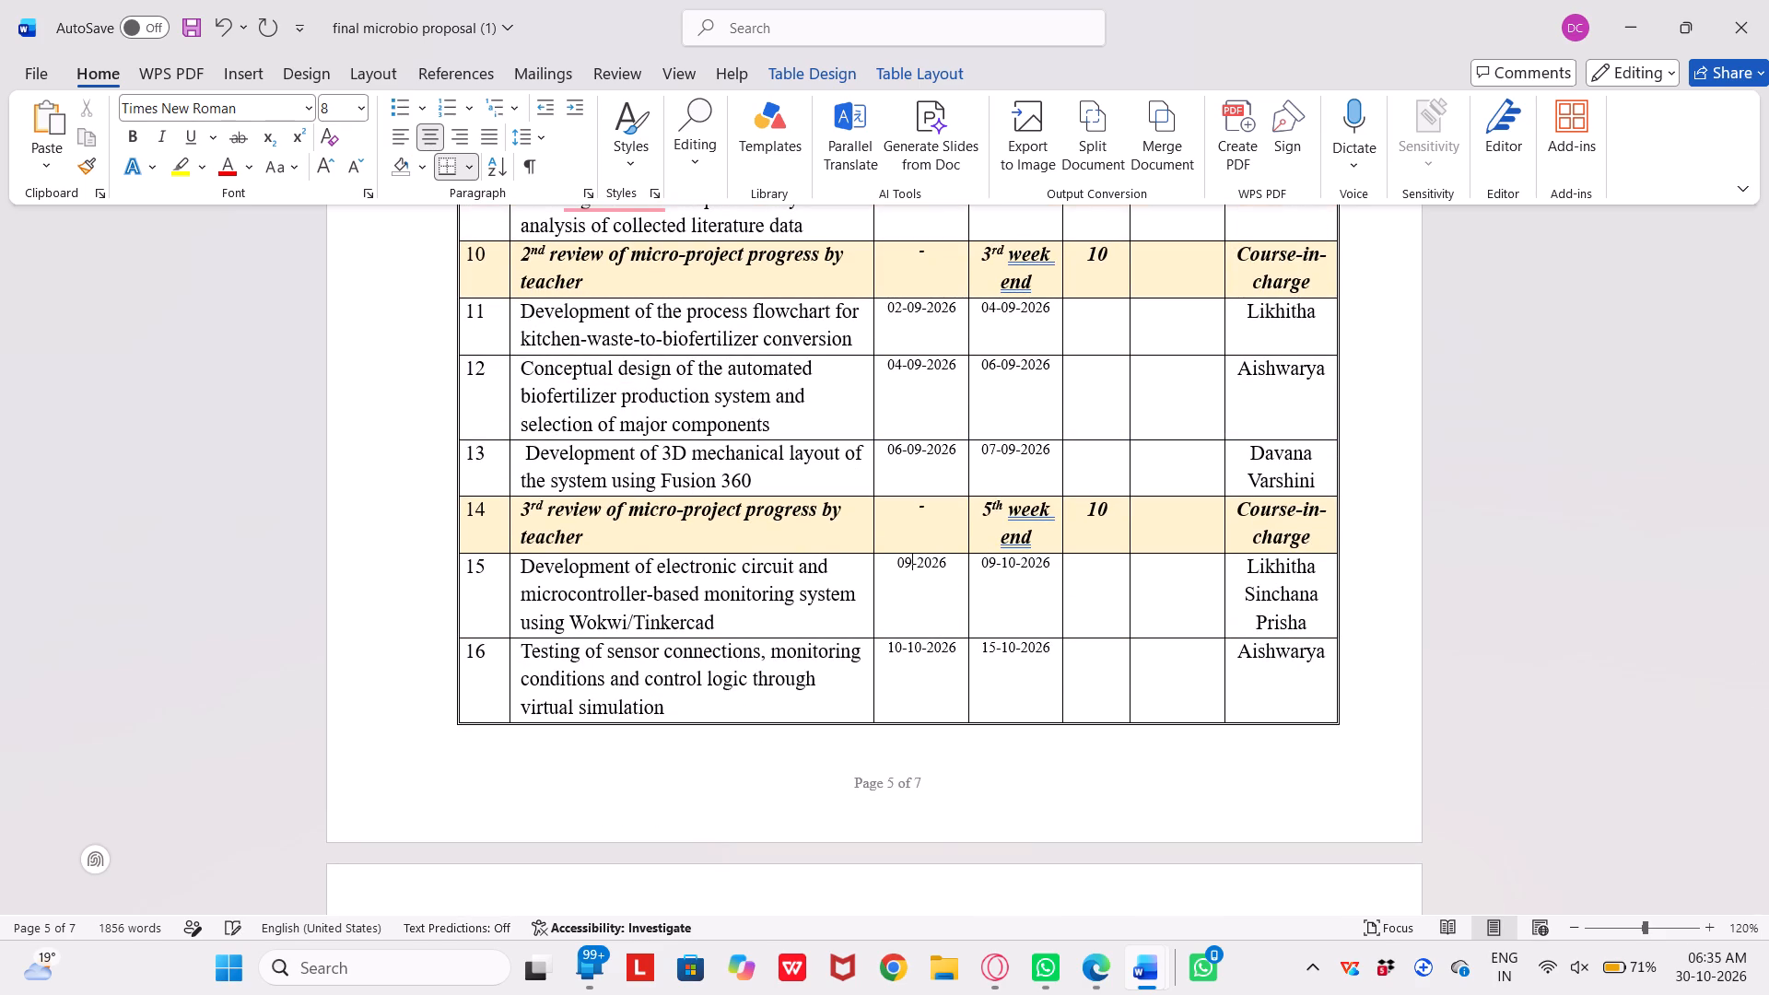
pyautogui.press('8')
pyautogui.write('-10')
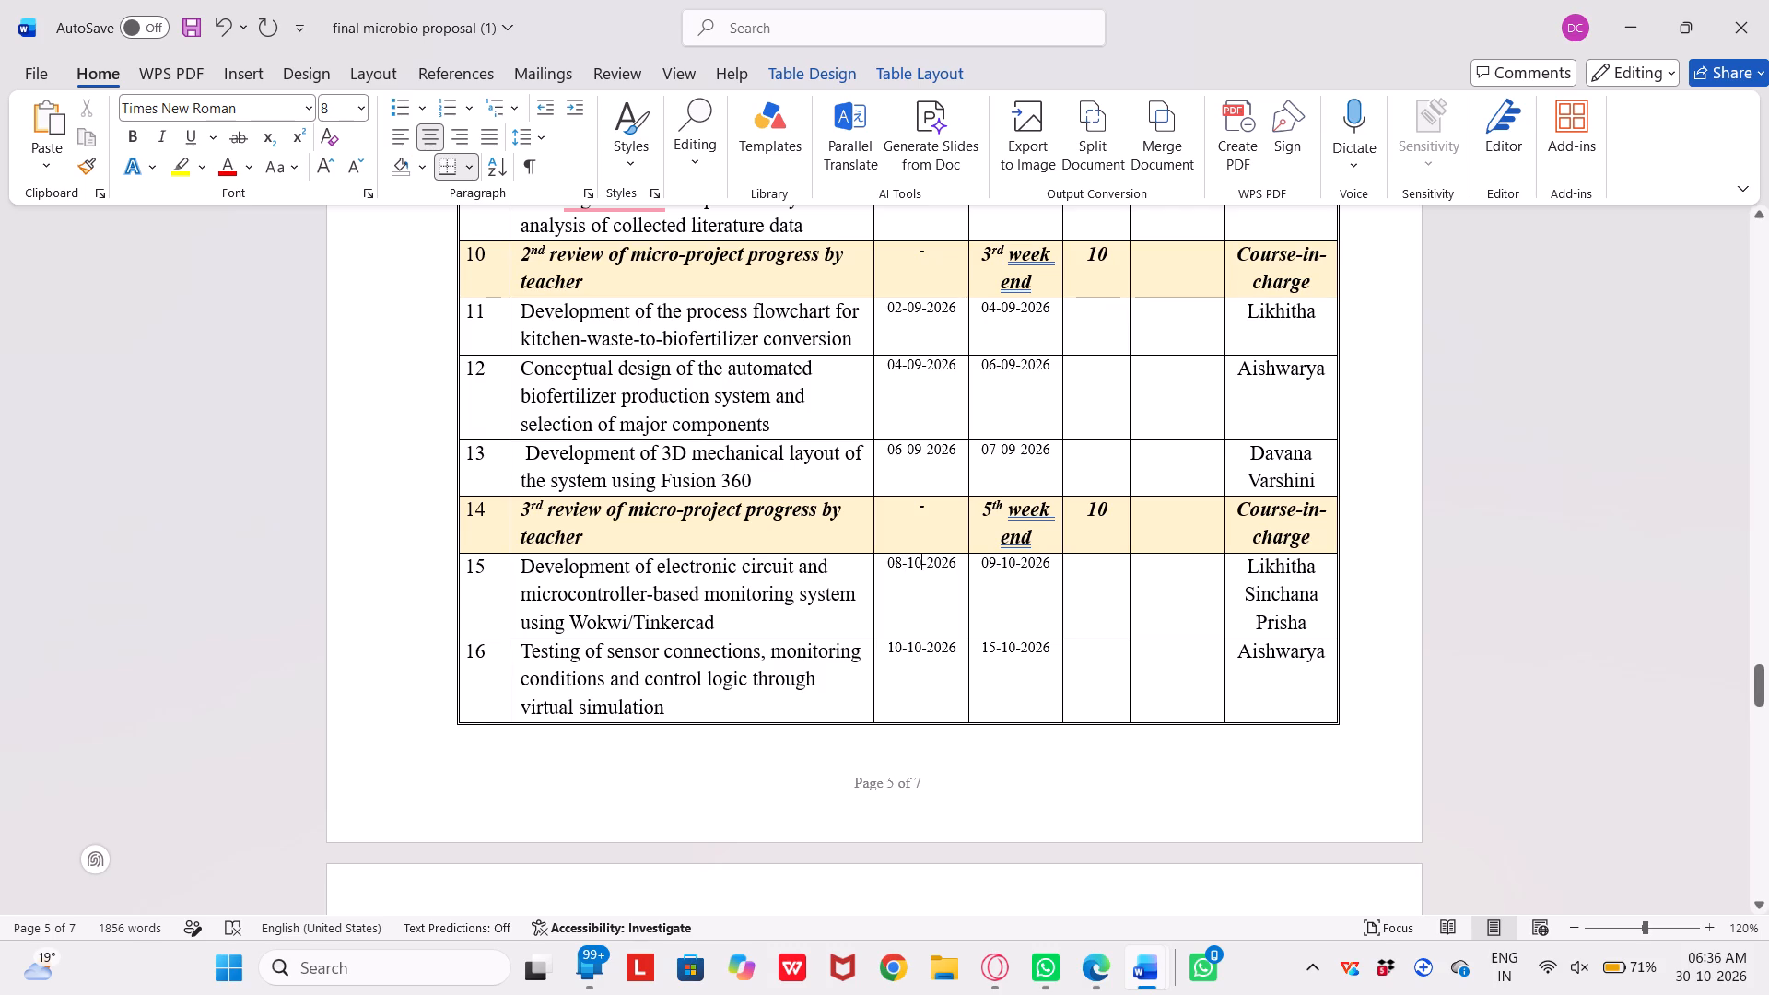
# Set row 15's end date to 12-10-2026.
pyautogui.click(990, 565)
pyautogui.press('Delete')
pyautogui.press('Delete')
pyautogui.write('12')
pyautogui.press('Delete')
pyautogui.press('Delete')
pyautogui.press('BackSpace')
pyautogui.press('BackSpace')
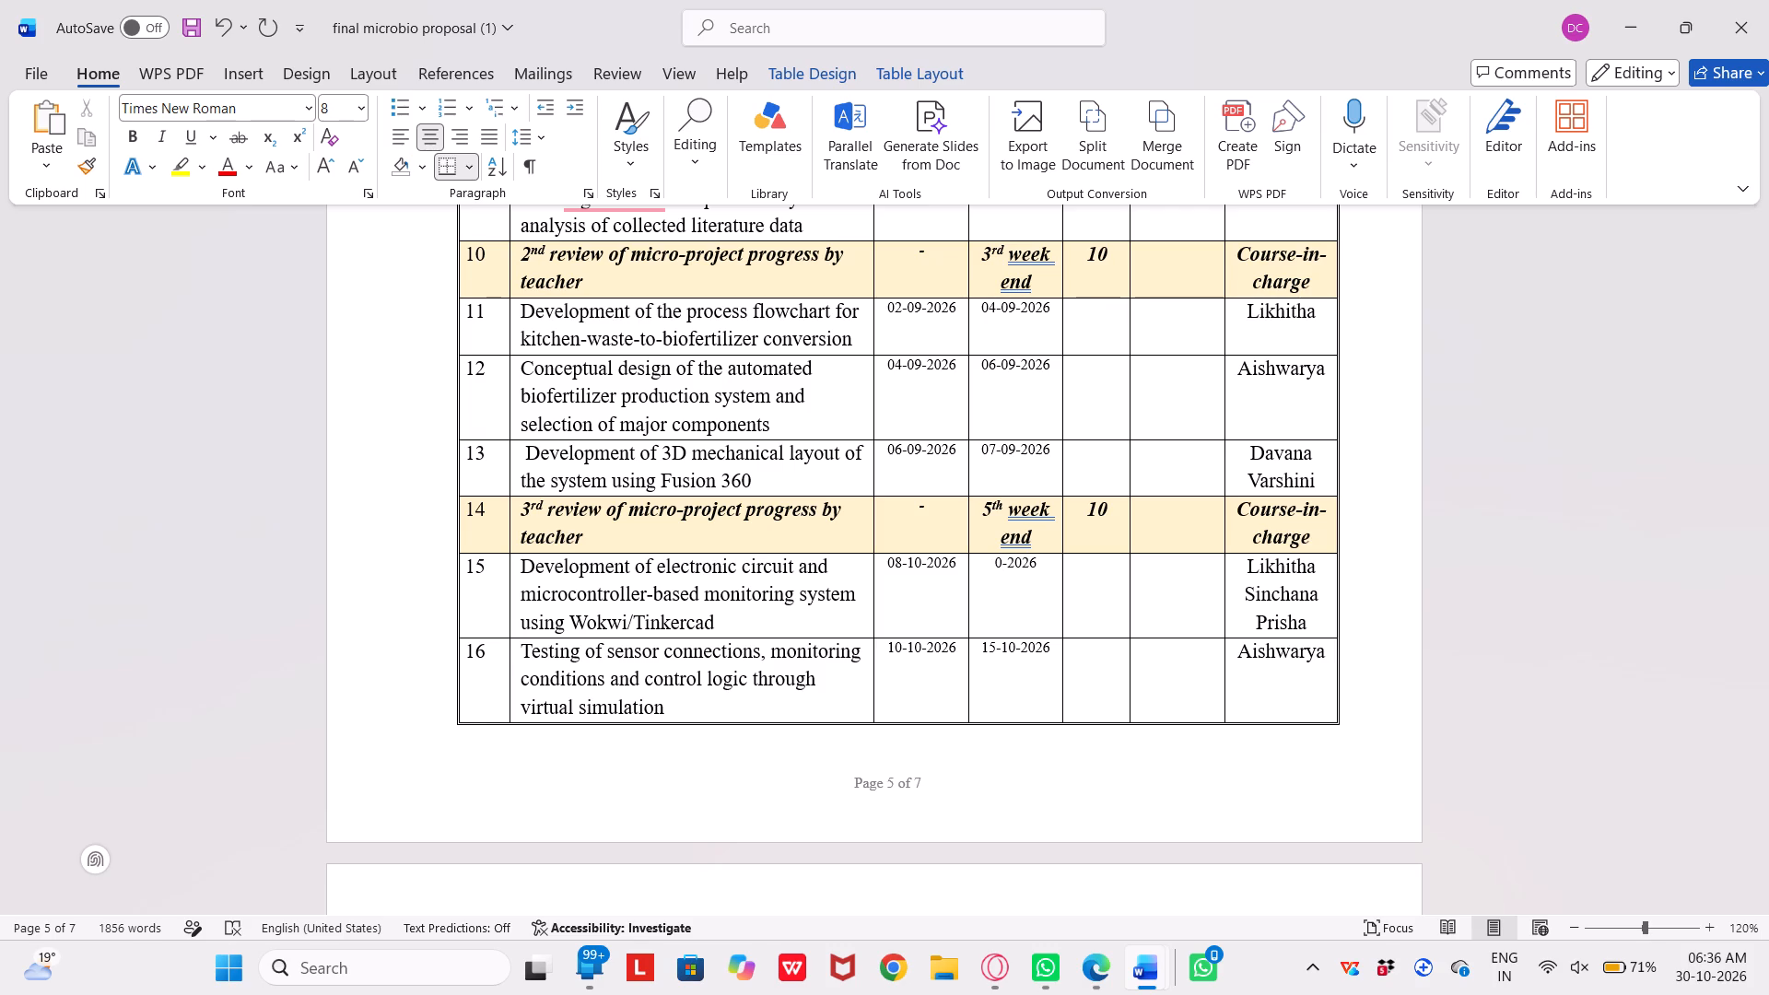
pyautogui.press('BackSpace')
pyautogui.write('12-10')
# Set row 16's start date to 13-10-2026.
pyautogui.click(899, 645)
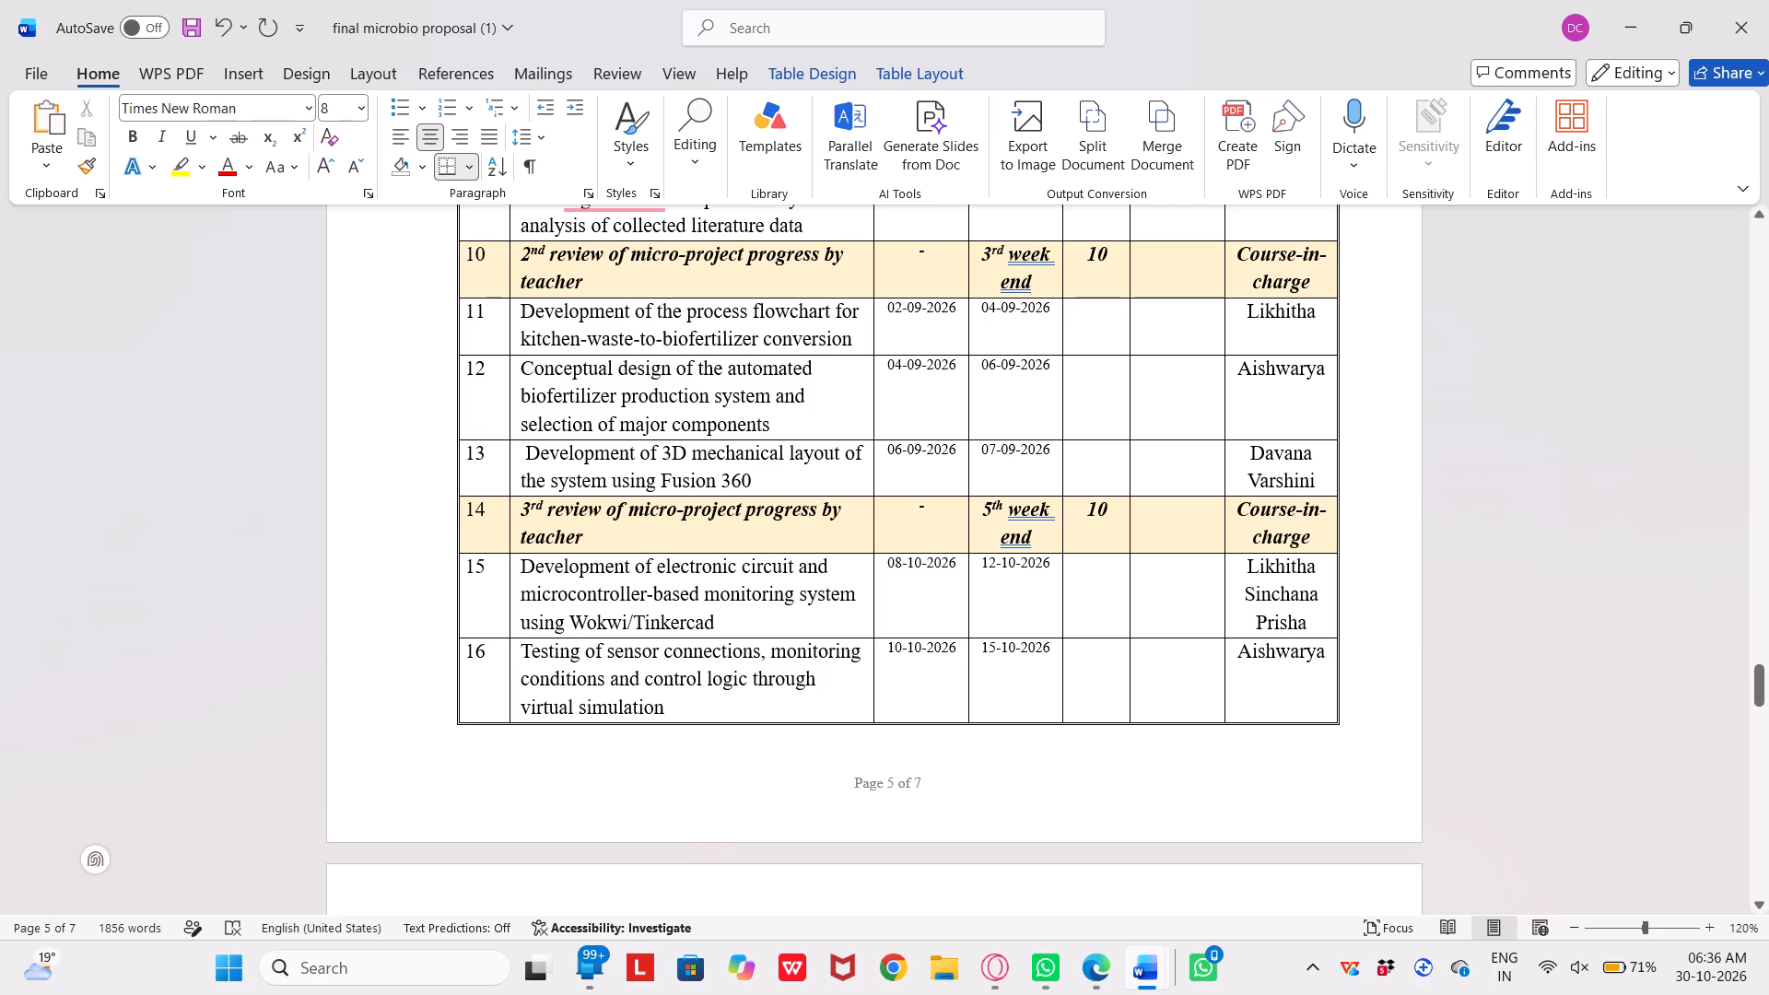
pyautogui.press('BackSpace')
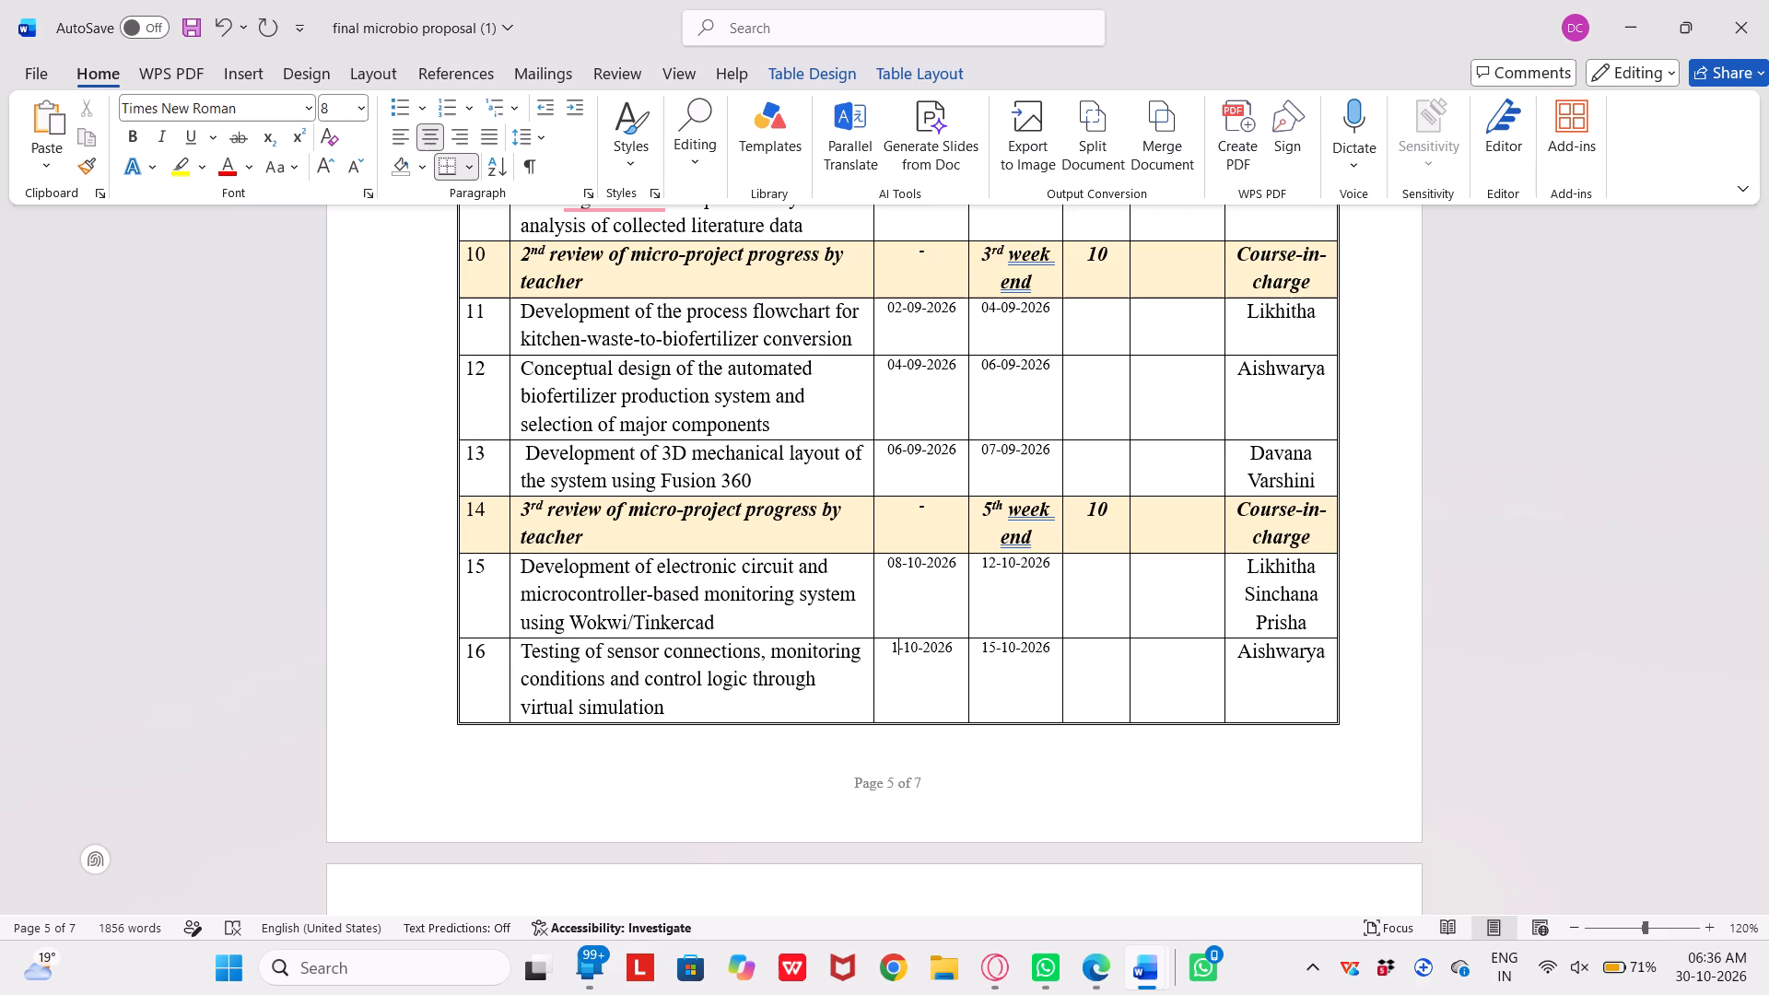
pyautogui.press('3')
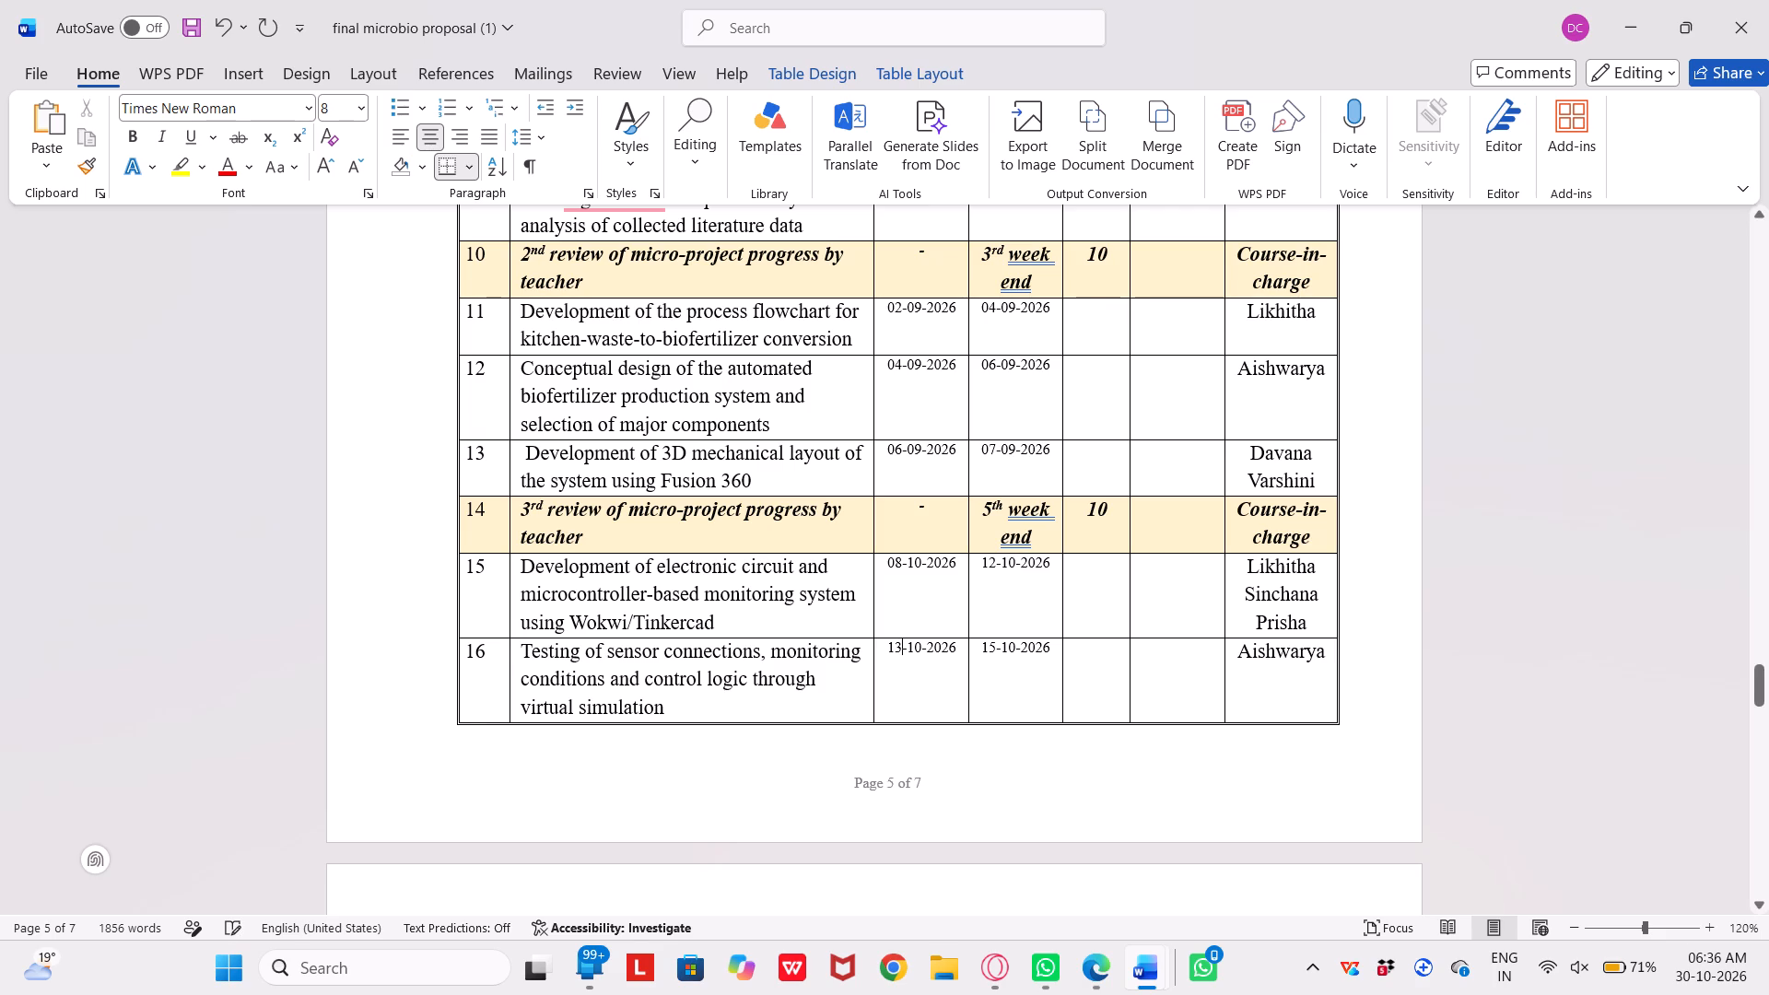
# Look through the remaining action-plan rows and the tentative resources table up to the end of the proposal.
pyautogui.scroll(-4, 1377, 726)
pyautogui.scroll(-17, 1273, 702)
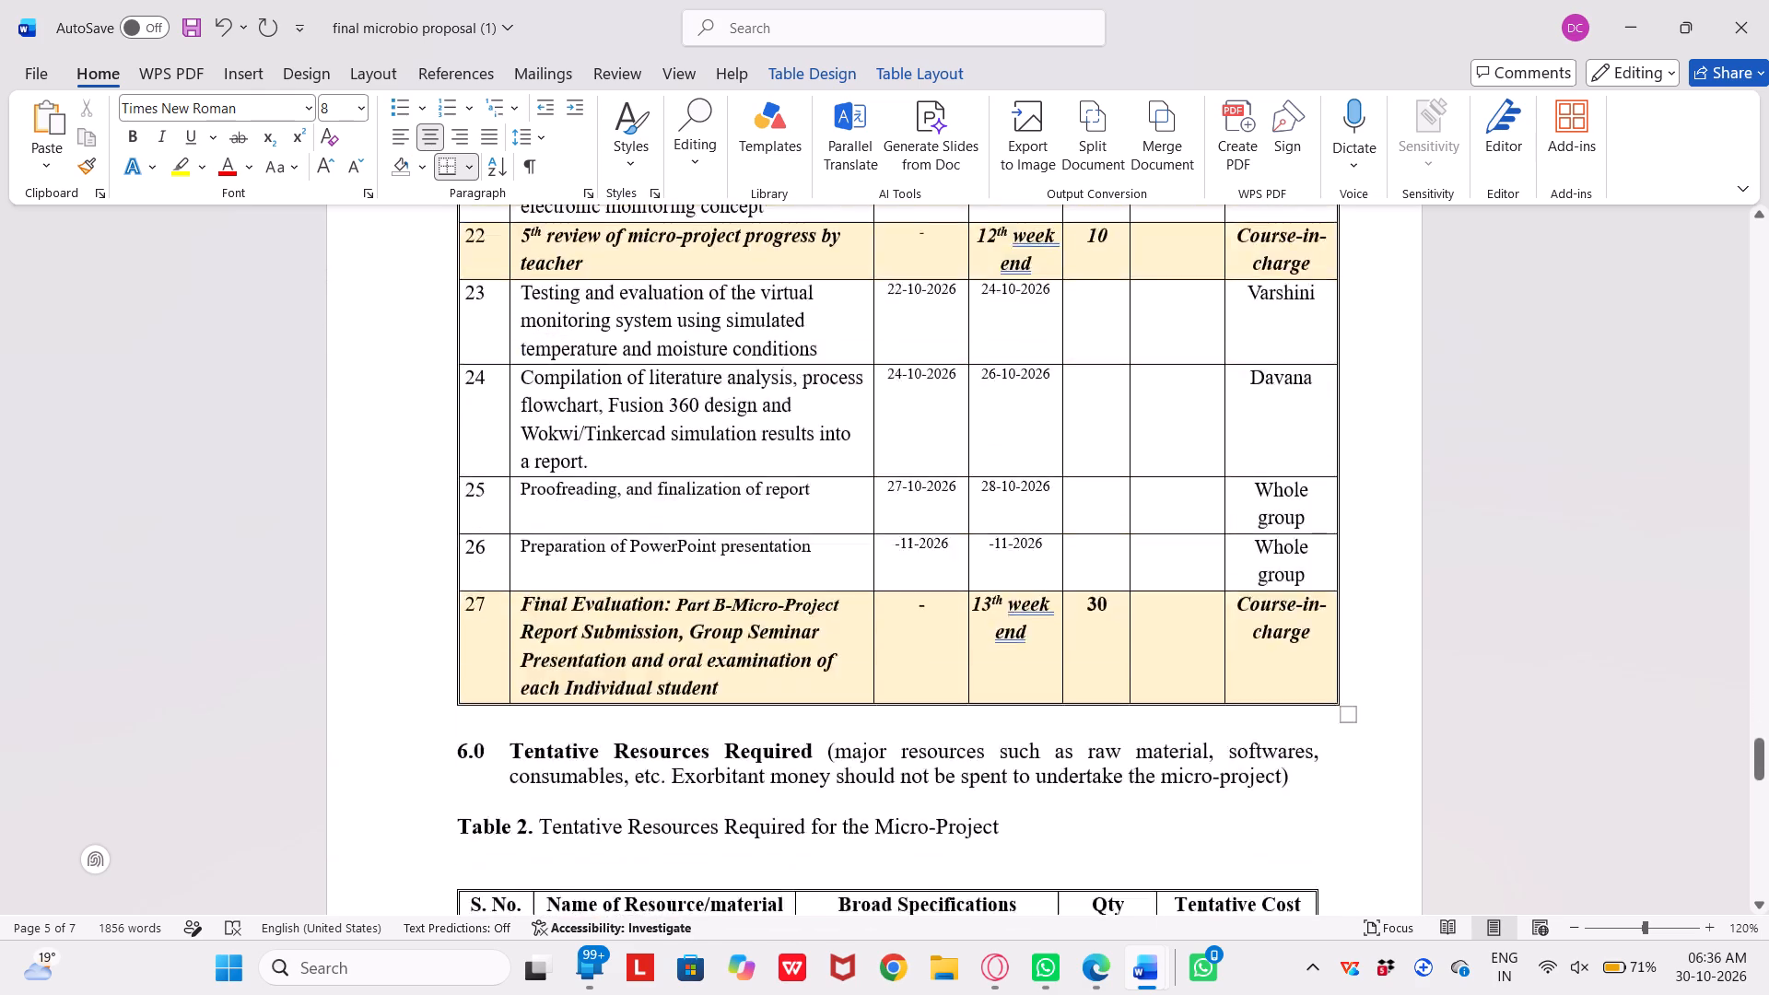
pyautogui.scroll(-7, 1180, 680)
pyautogui.scroll(1, 1180, 680)
pyautogui.scroll(-20, 1179, 675)
pyautogui.scroll(-5, 1179, 675)
pyautogui.scroll(6, 1160, 668)
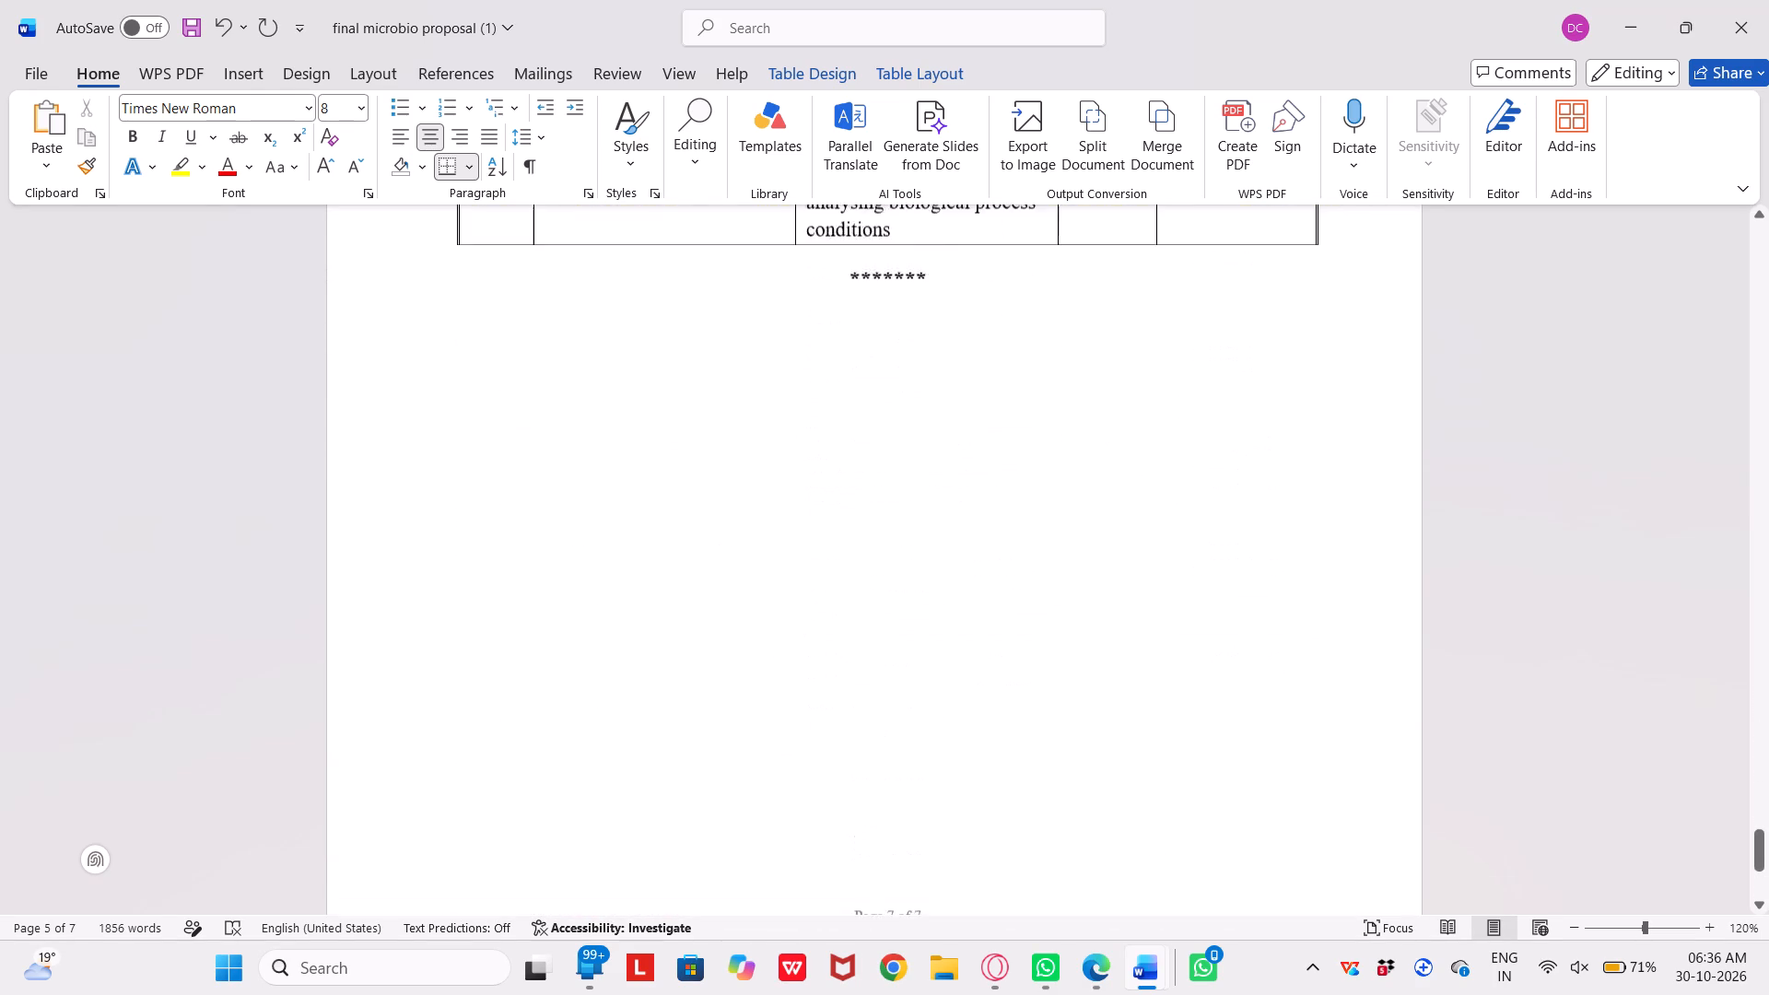
pyautogui.scroll(3, 1160, 668)
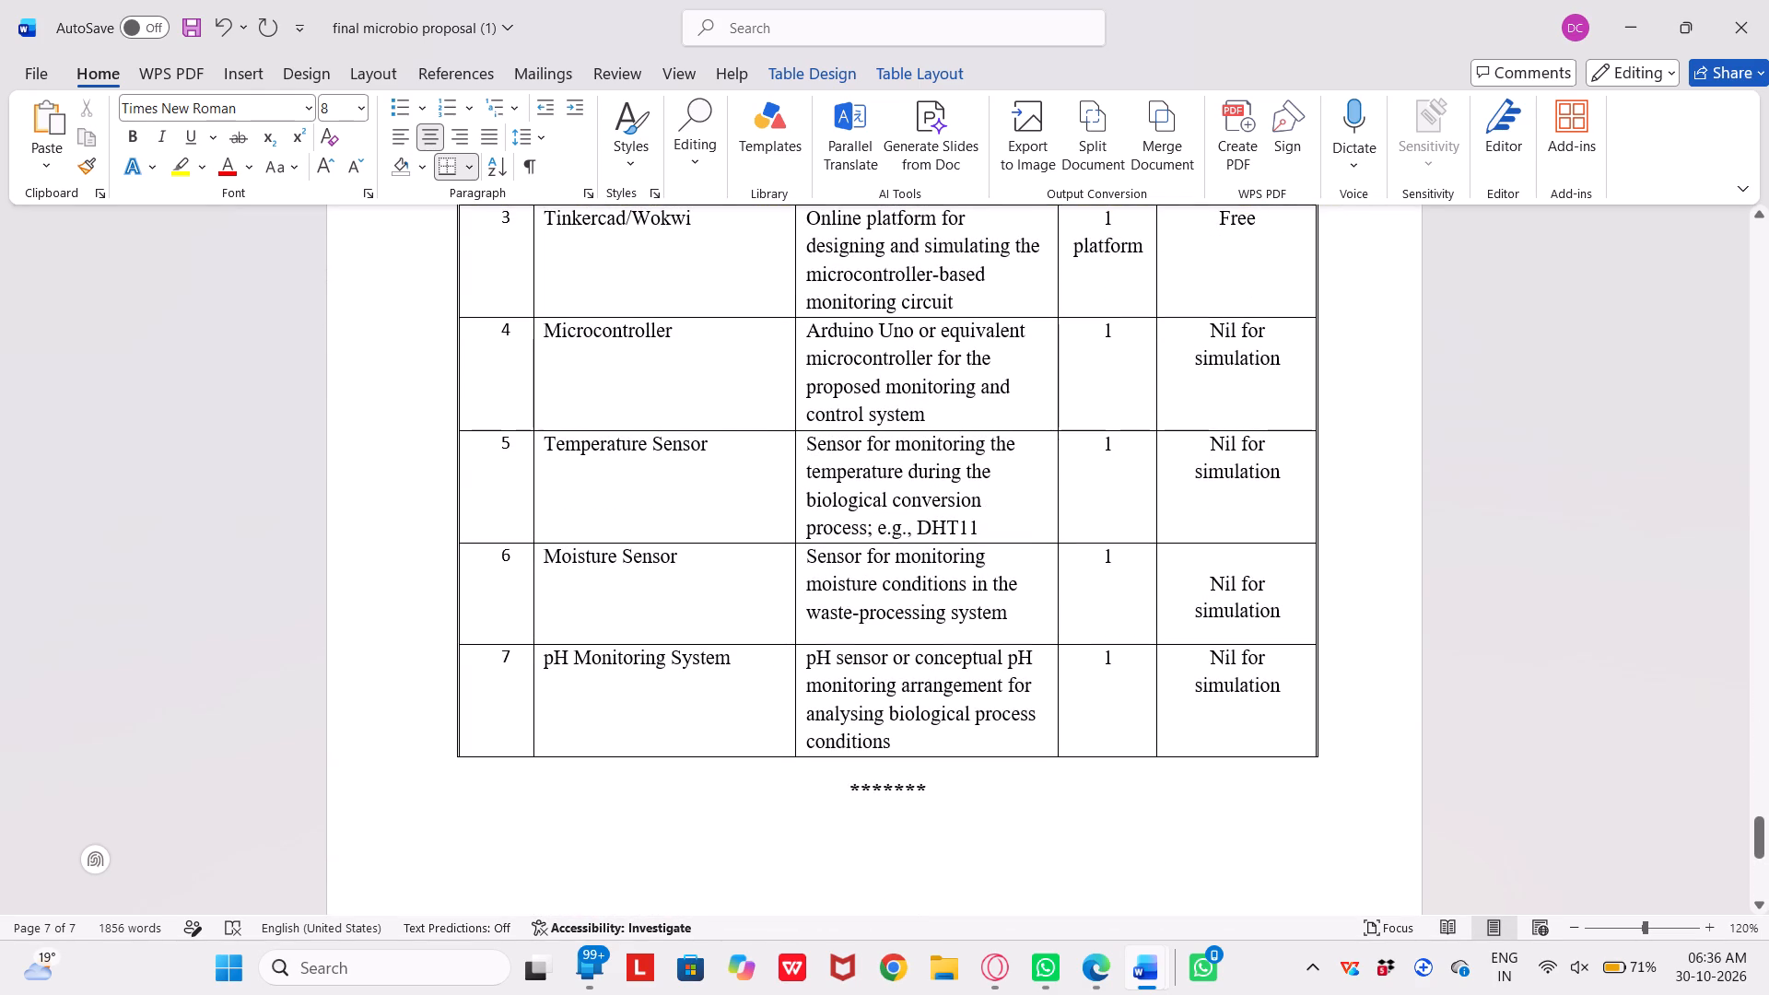
pyautogui.scroll(3, 1242, 574)
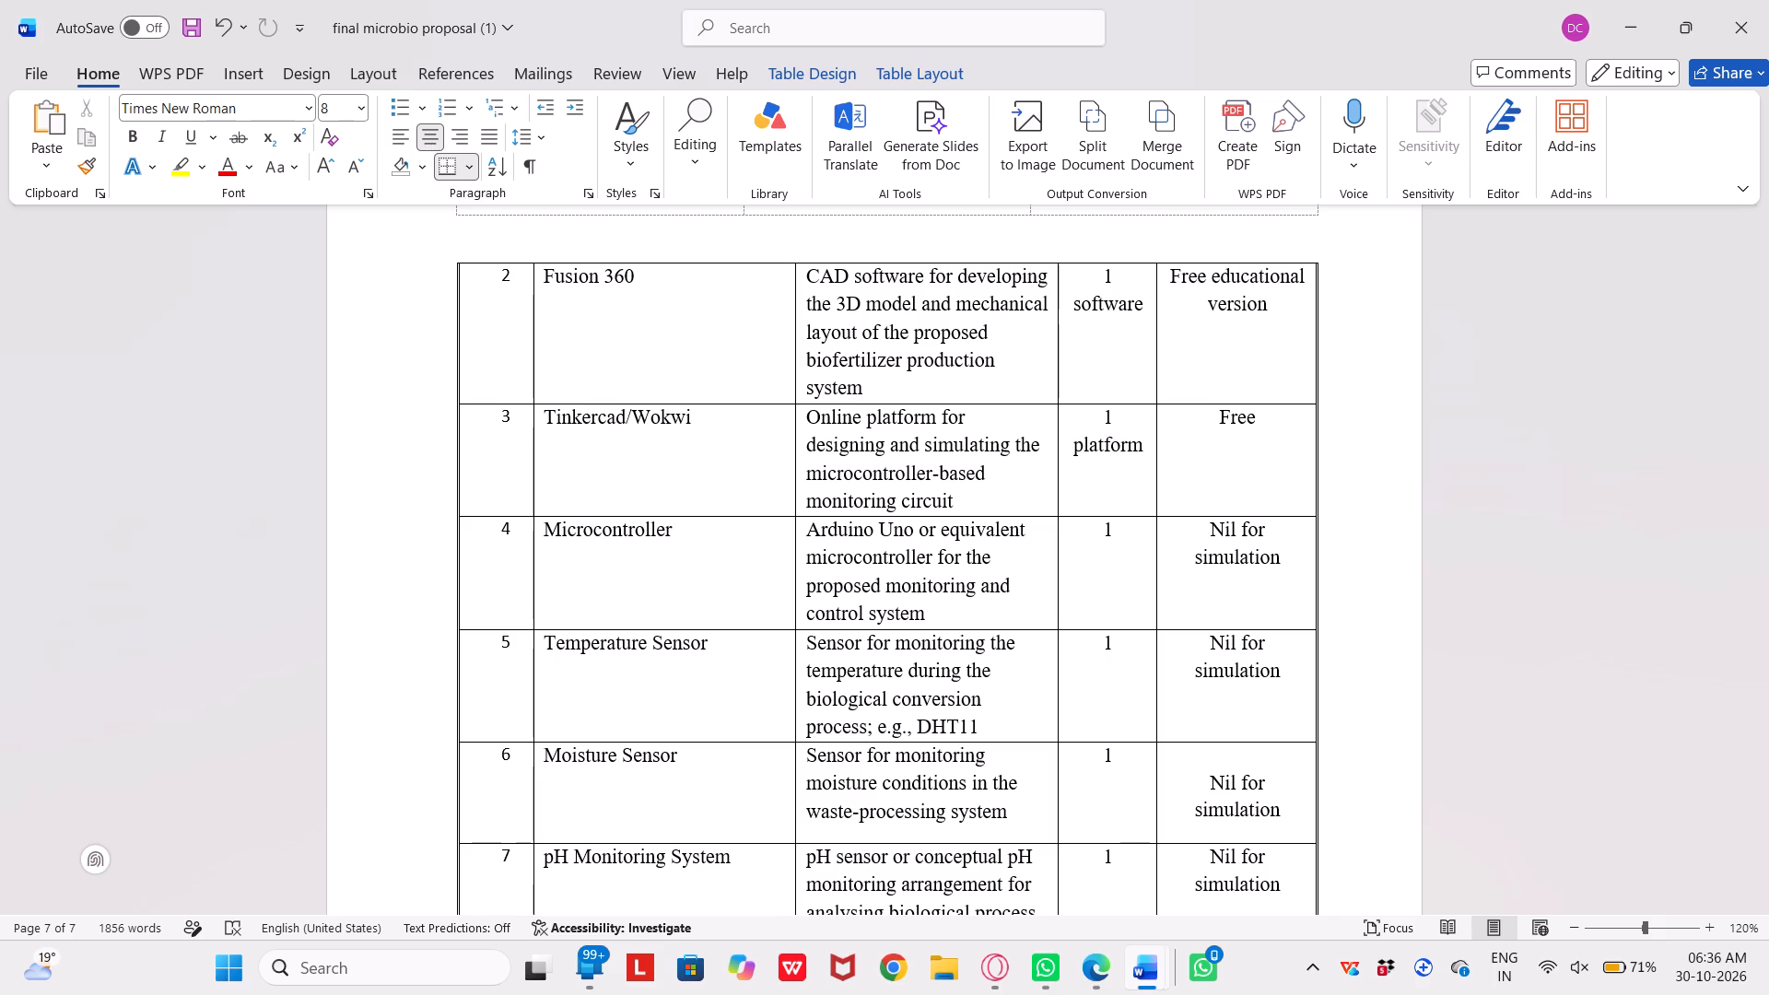
pyautogui.scroll(2, 1205, 504)
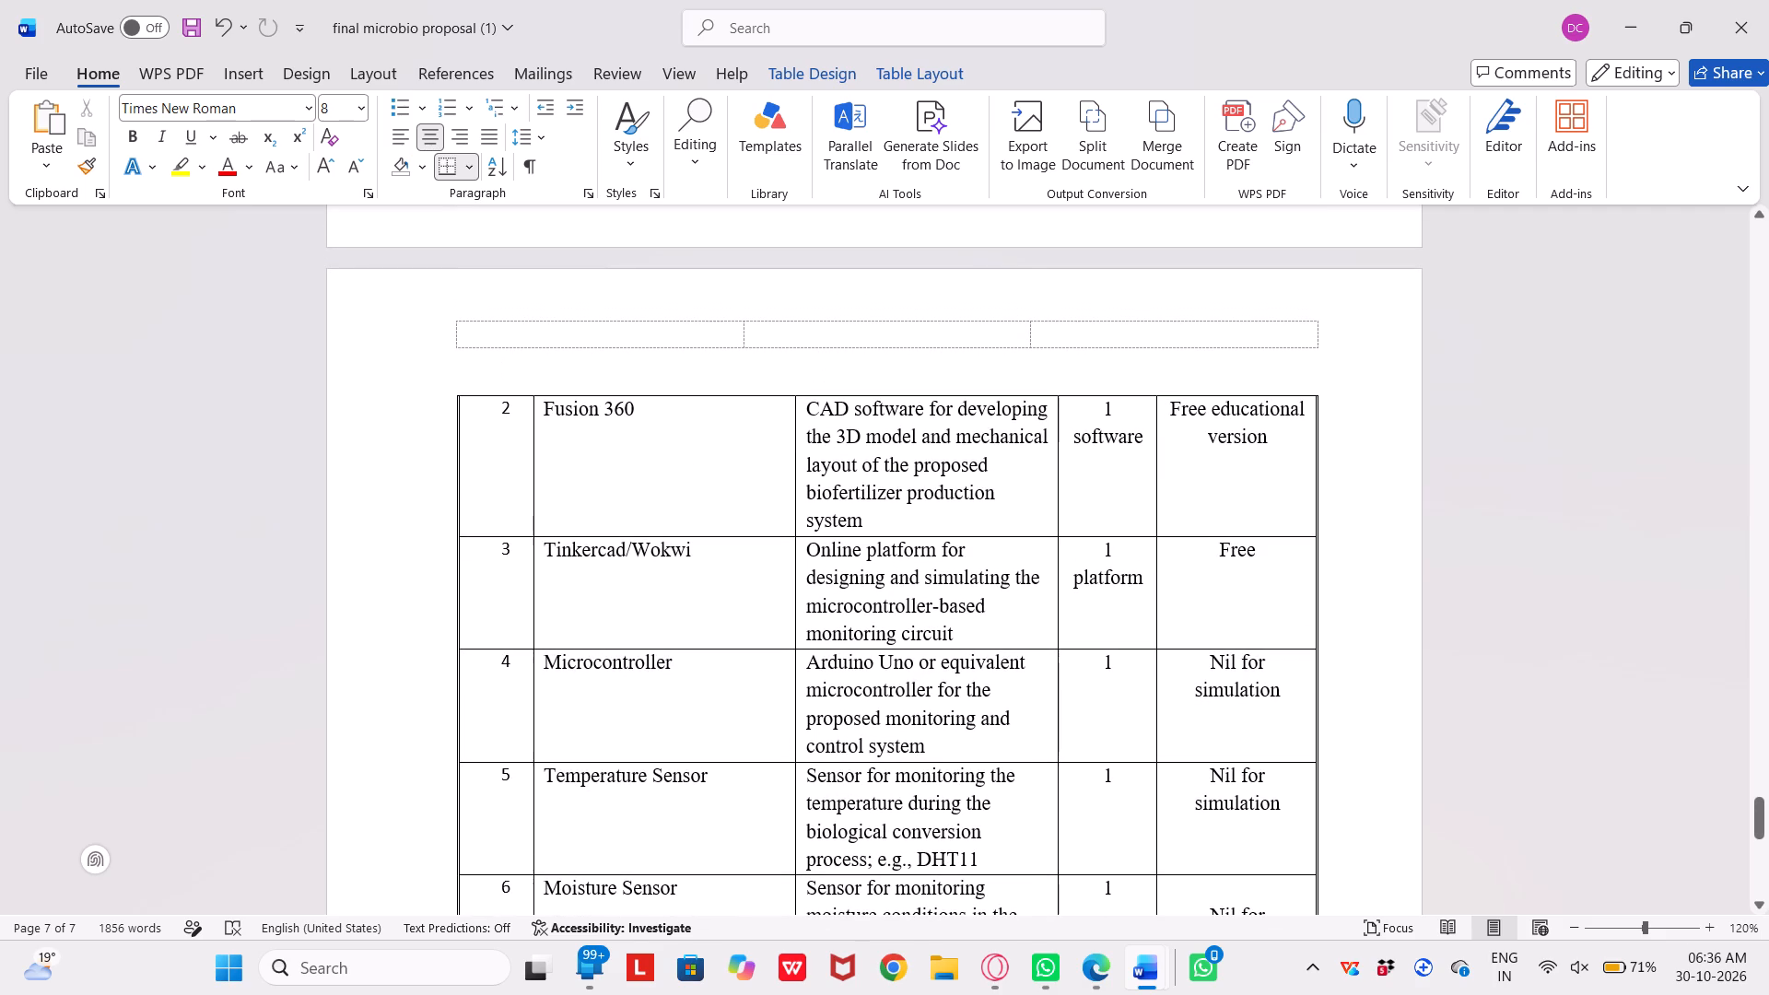
# Review the whole proposal from its title page through the methodology flowchart, action plan and resources table.
pyautogui.moveTo(1764, 817); pyautogui.dragTo(1768, 115)
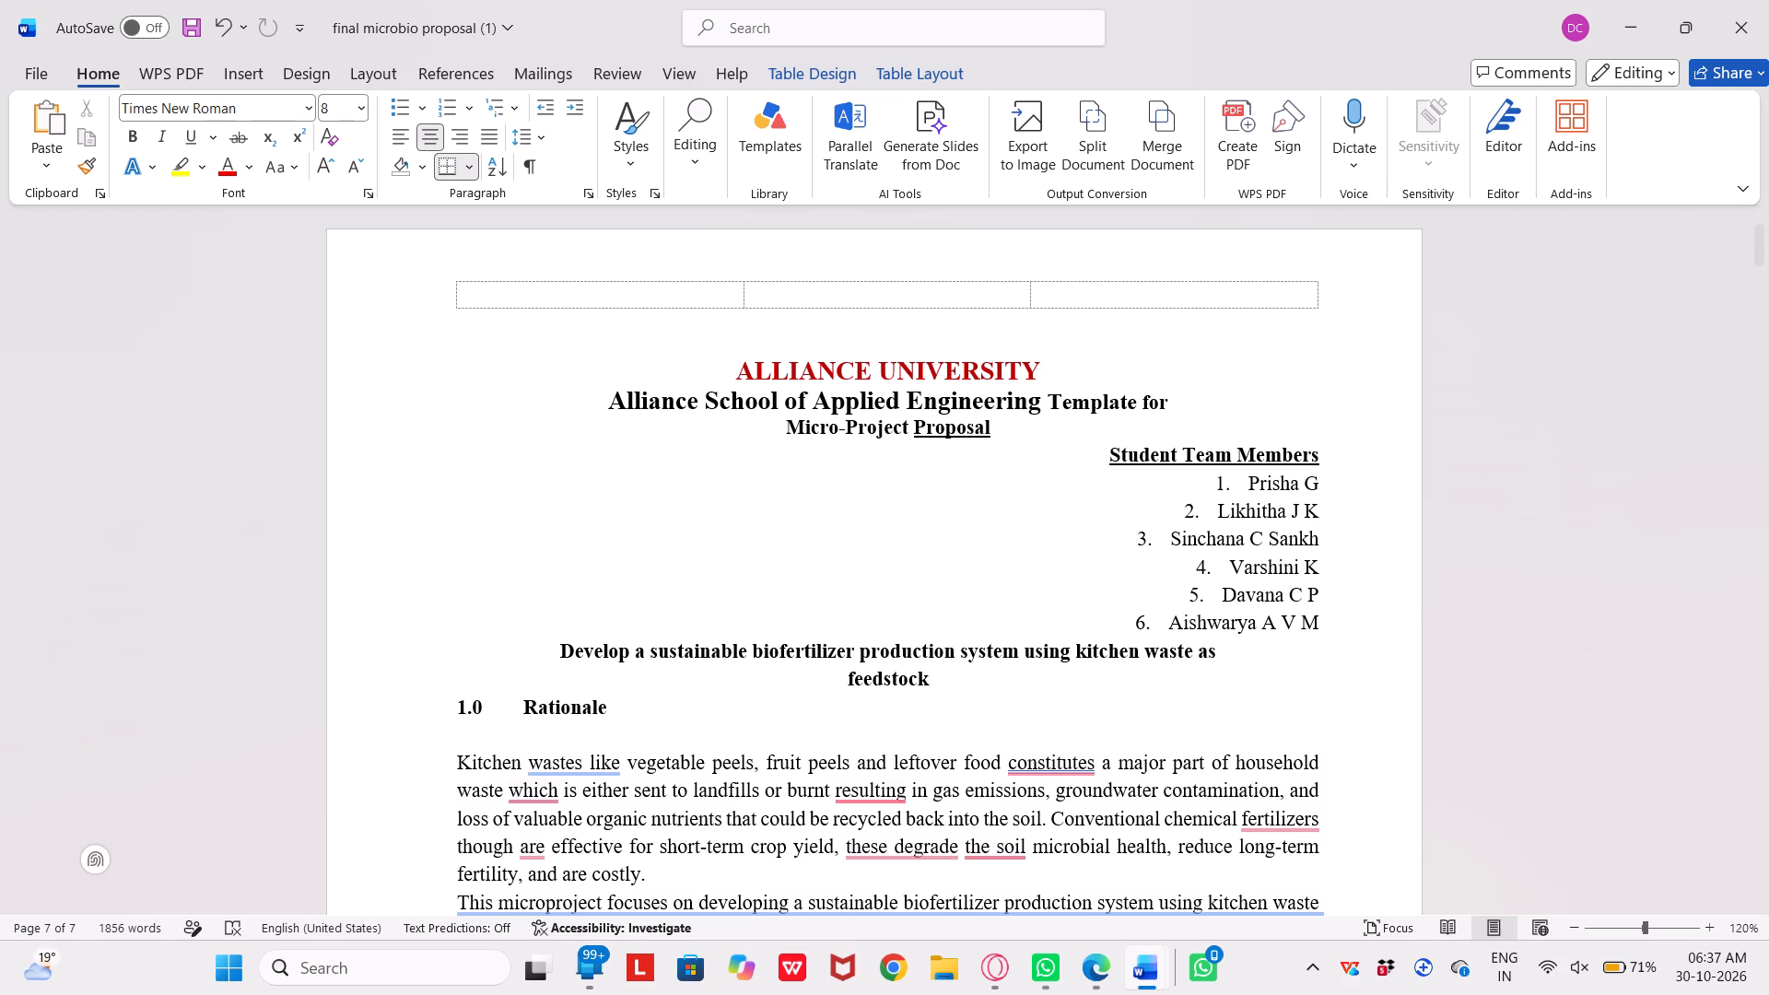
pyautogui.scroll(-11, 990, 550)
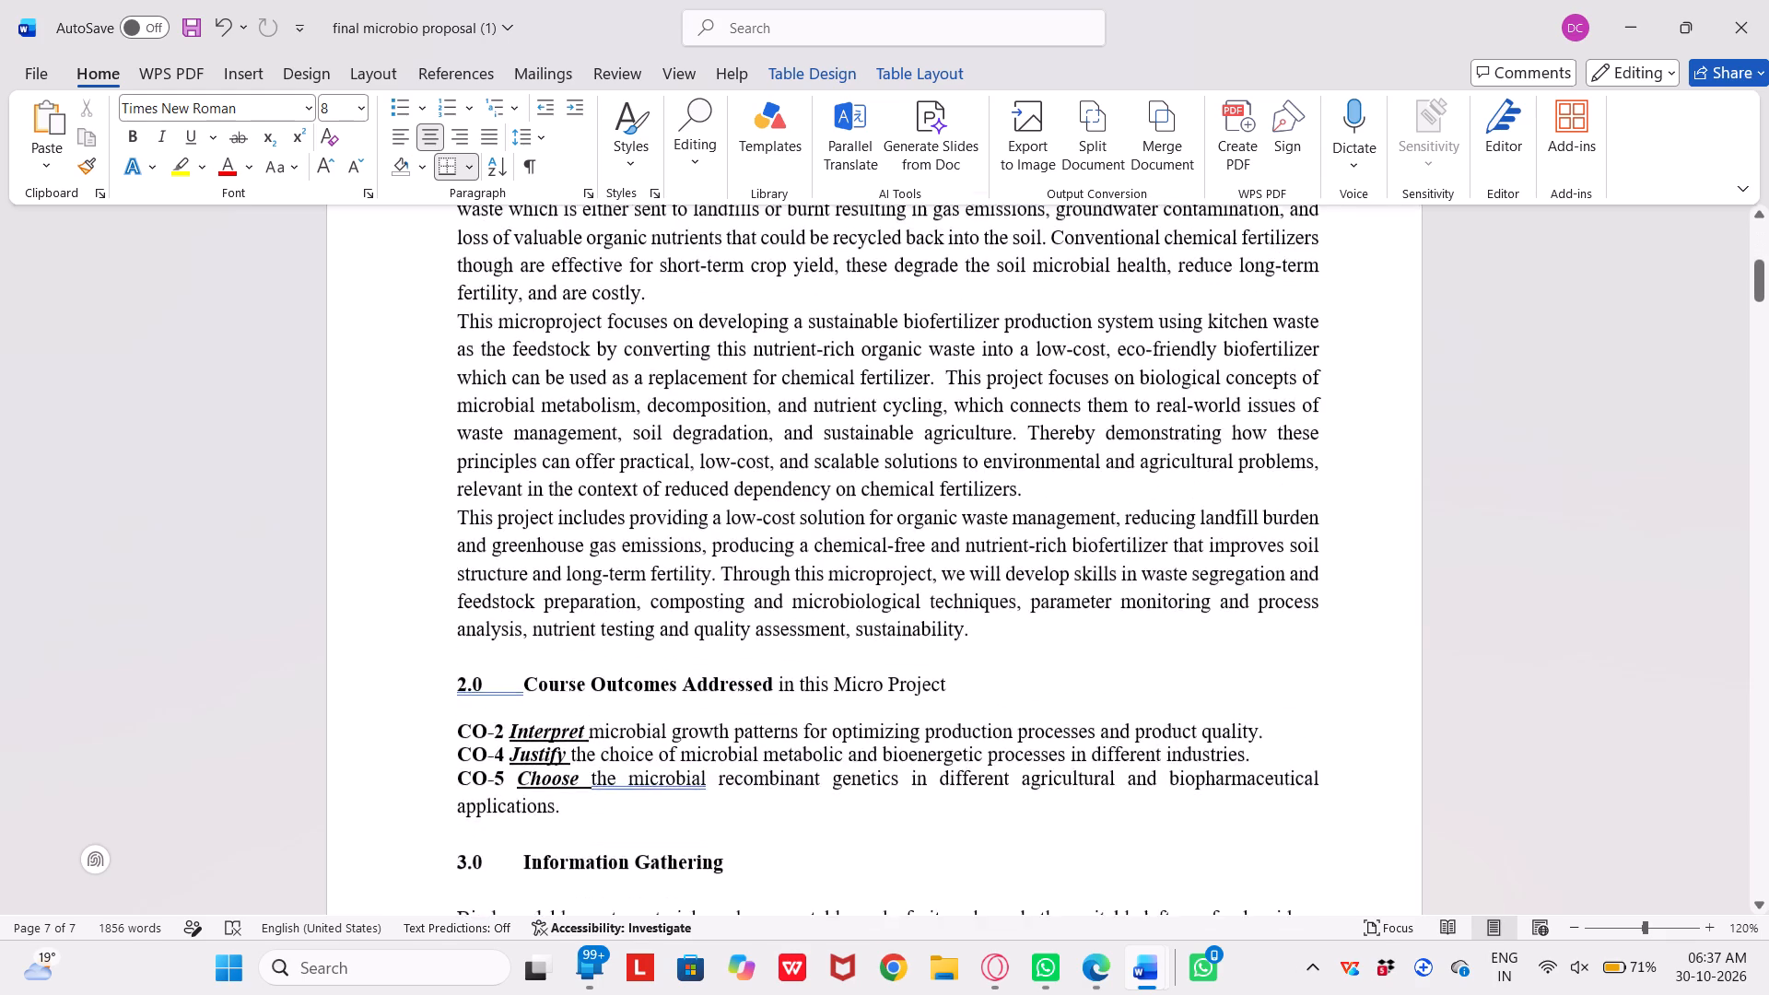
pyautogui.scroll(-15, 1004, 559)
pyautogui.scroll(-9, 1004, 560)
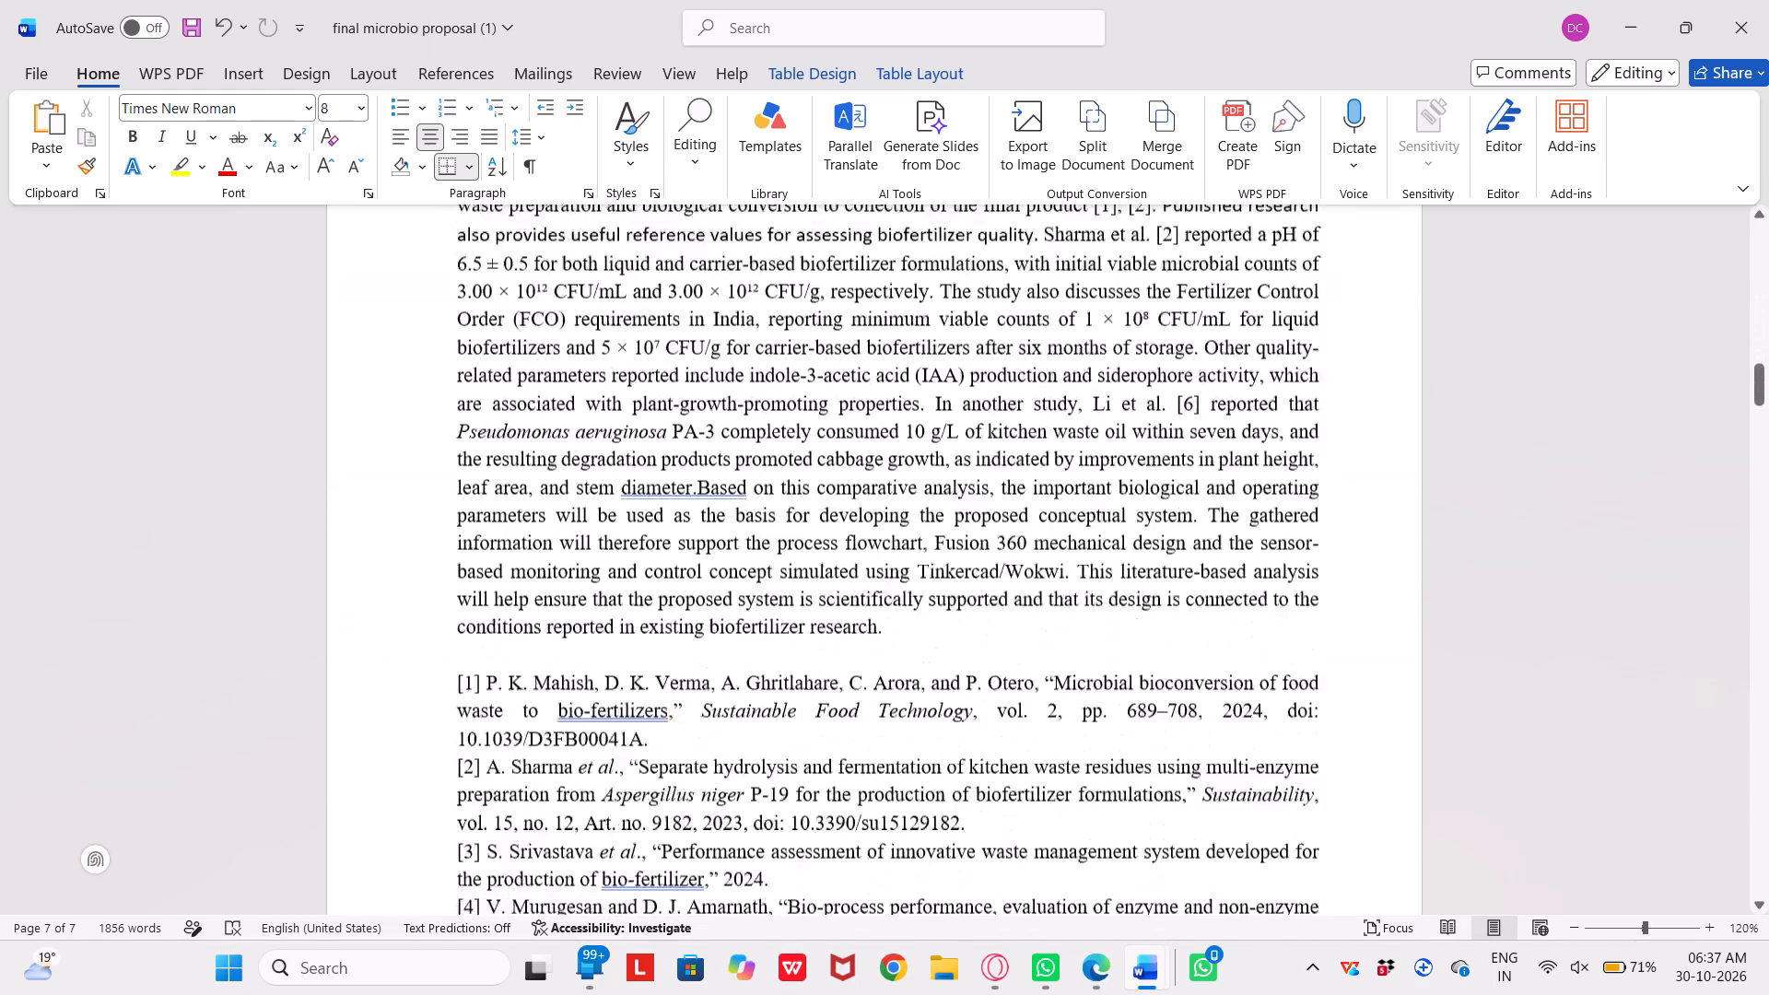
pyautogui.scroll(-20, 1004, 560)
pyautogui.scroll(-12, 1004, 560)
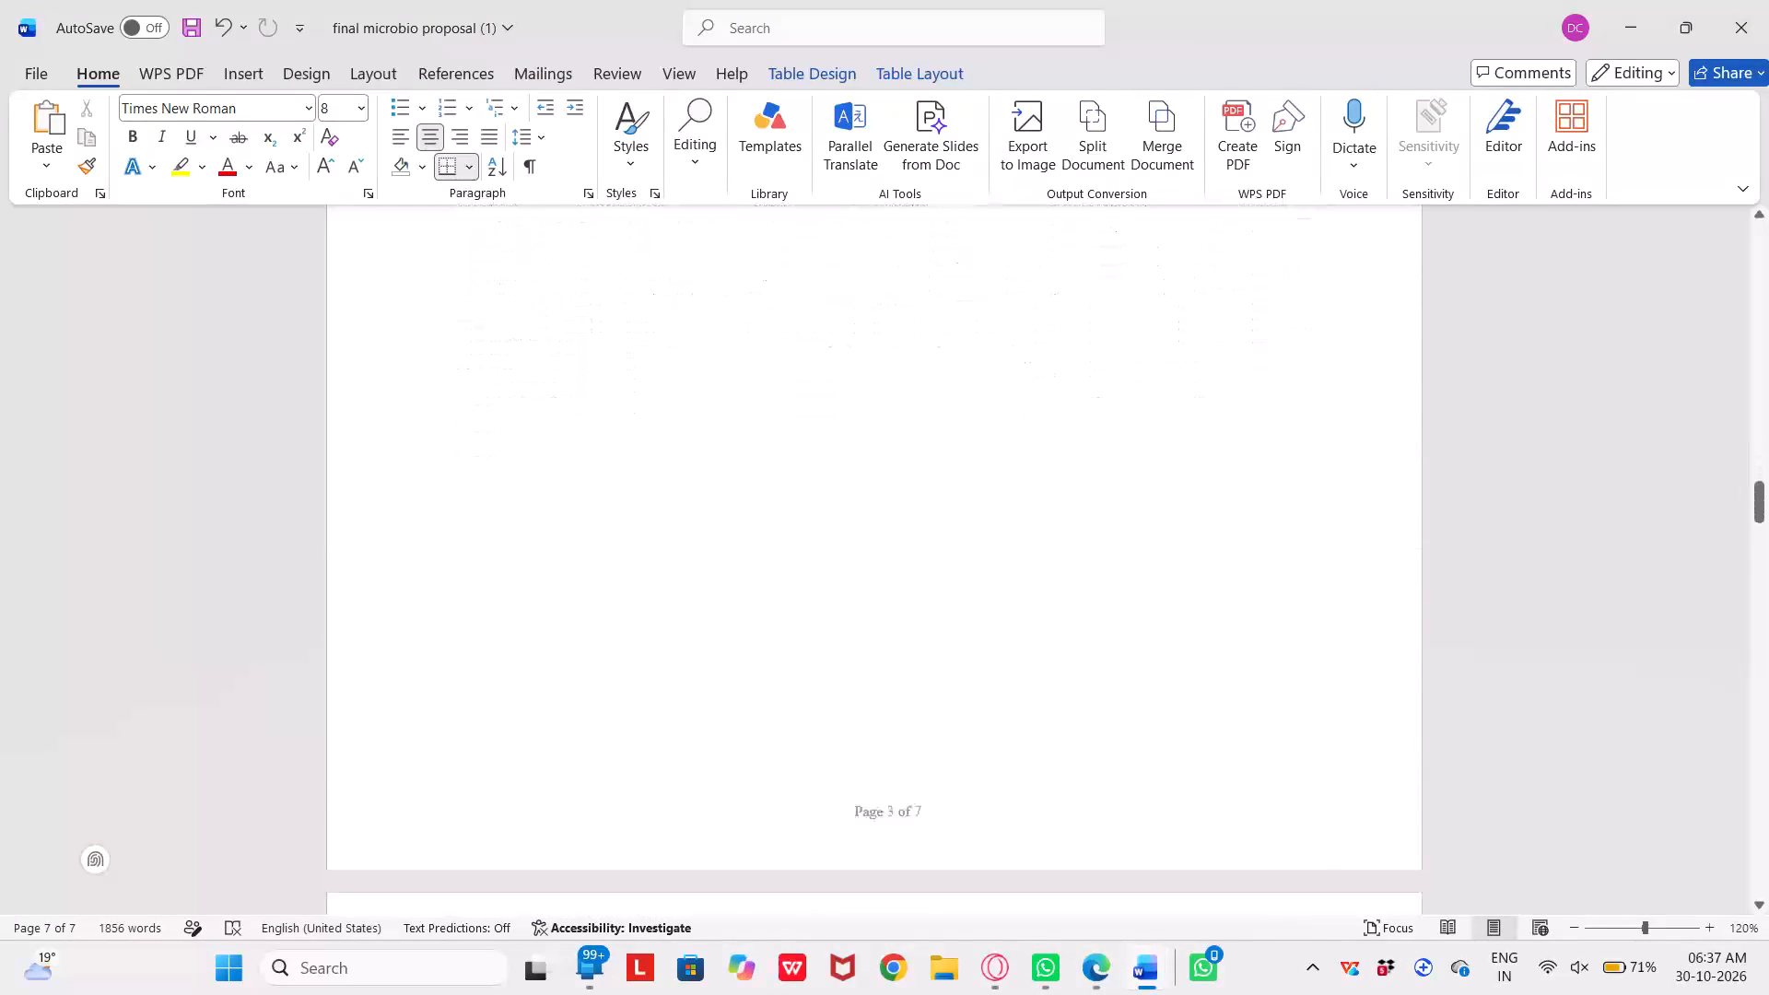
pyautogui.scroll(-20, 1004, 560)
pyautogui.scroll(-12, 1004, 560)
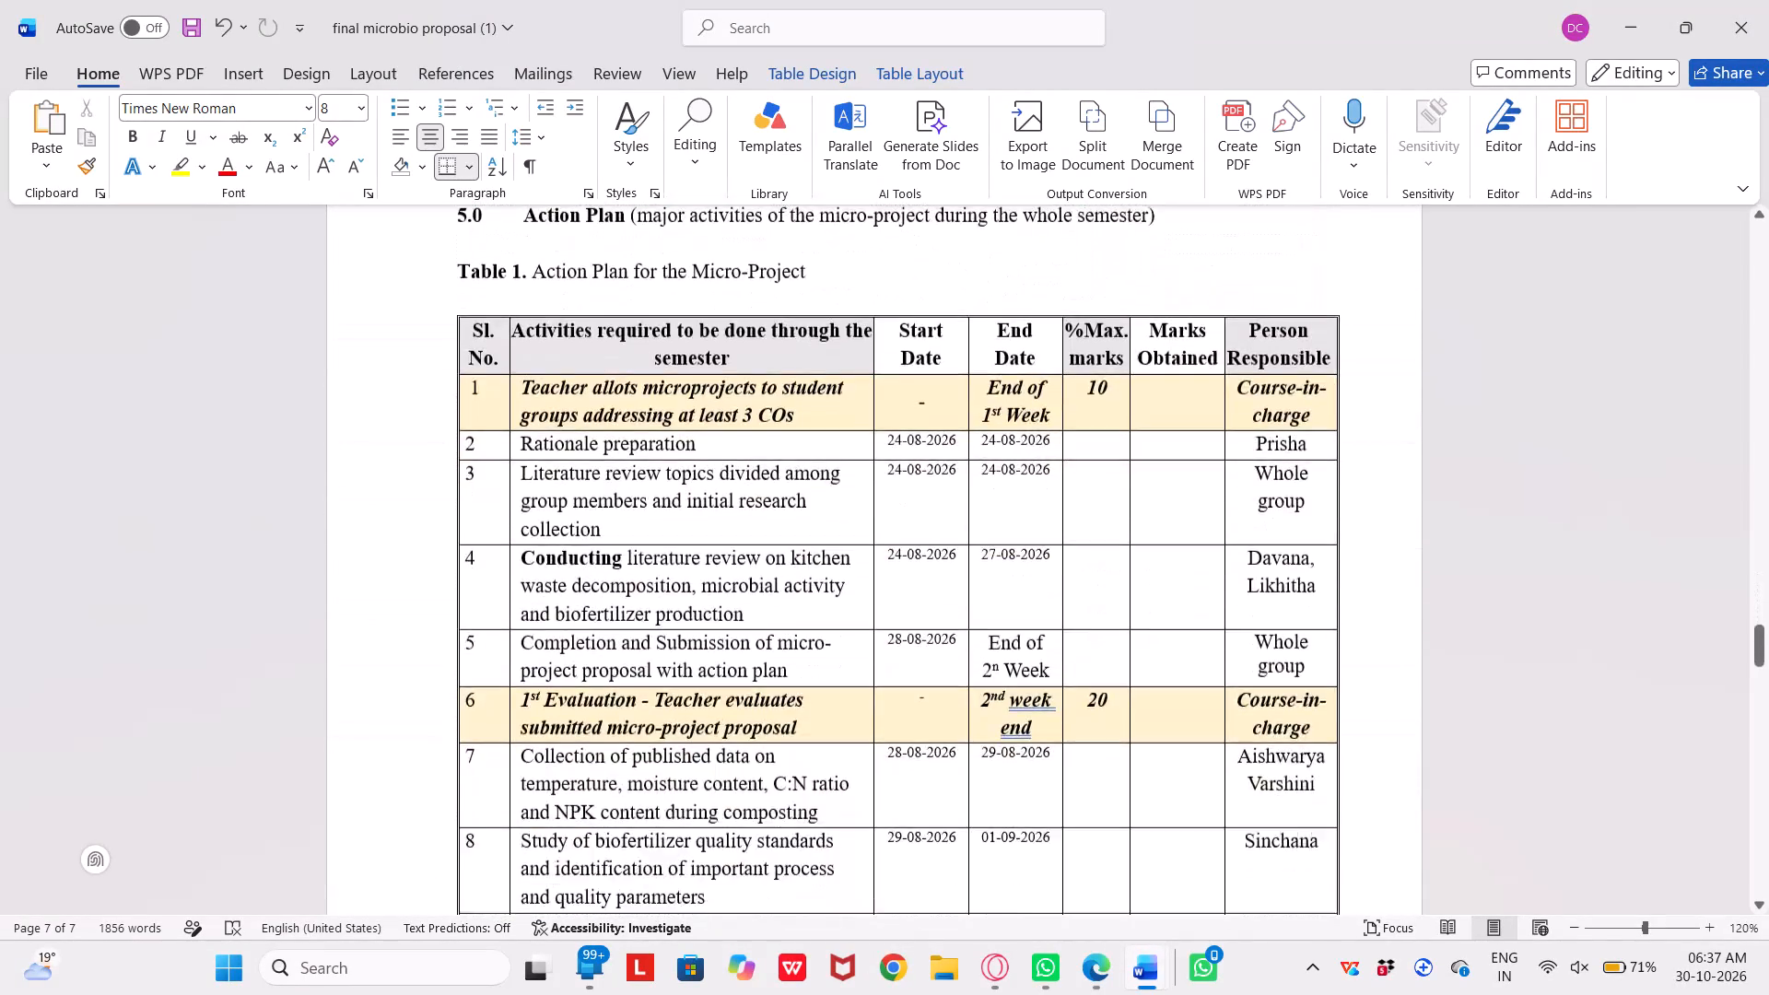
pyautogui.scroll(-20, 1004, 560)
pyautogui.scroll(-11, 1004, 560)
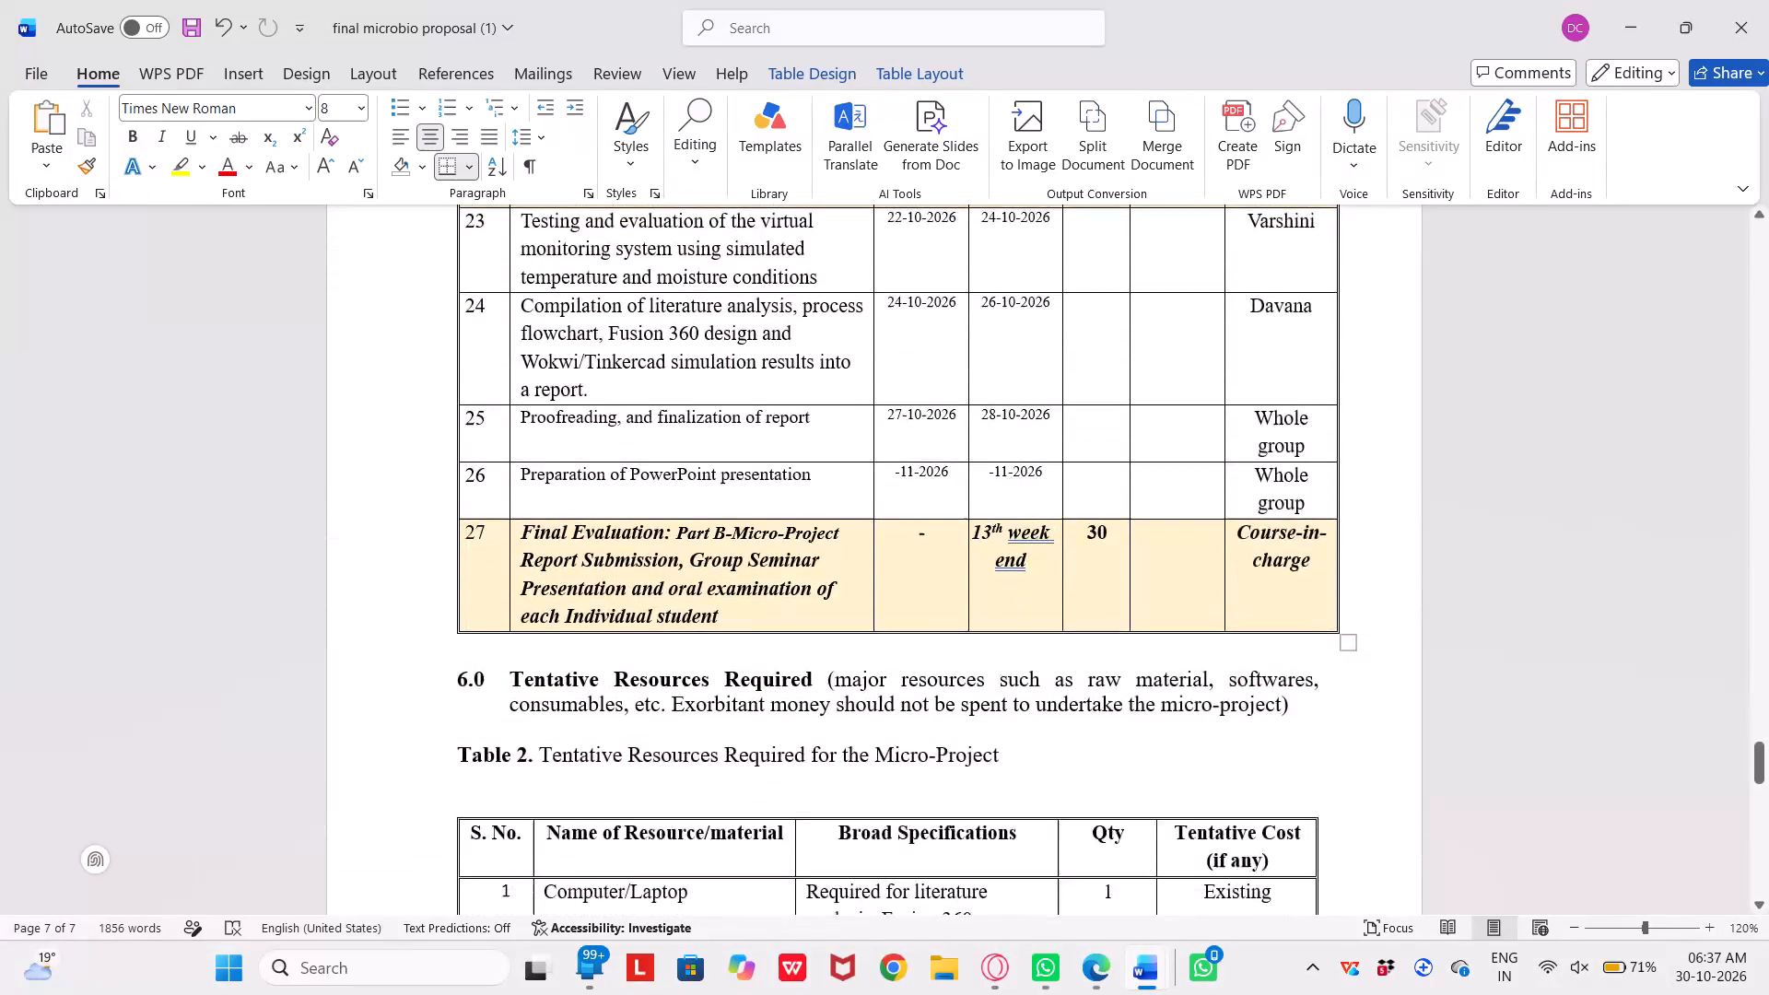
pyautogui.scroll(-20, 1004, 560)
pyautogui.scroll(-7, 1004, 560)
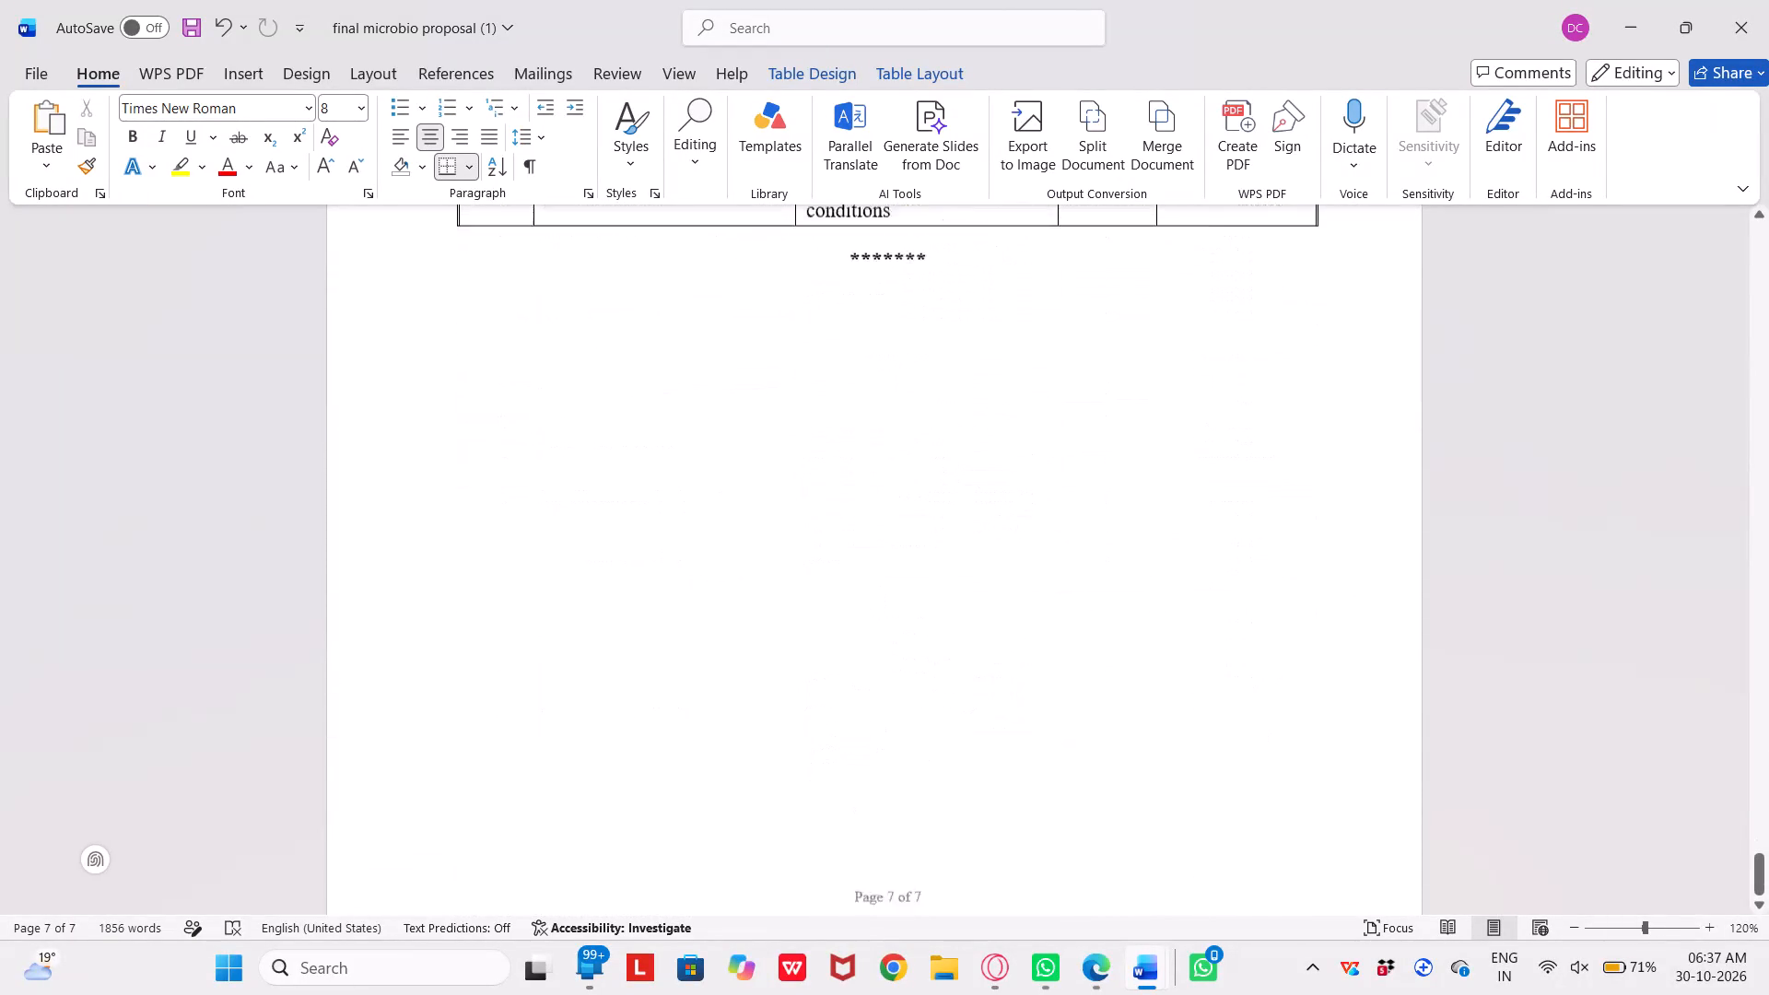
pyautogui.scroll(-3, 1004, 560)
pyautogui.scroll(1, 1004, 560)
pyautogui.scroll(-6, 1004, 560)
pyautogui.scroll(20, 1004, 560)
pyautogui.scroll(13, 1004, 560)
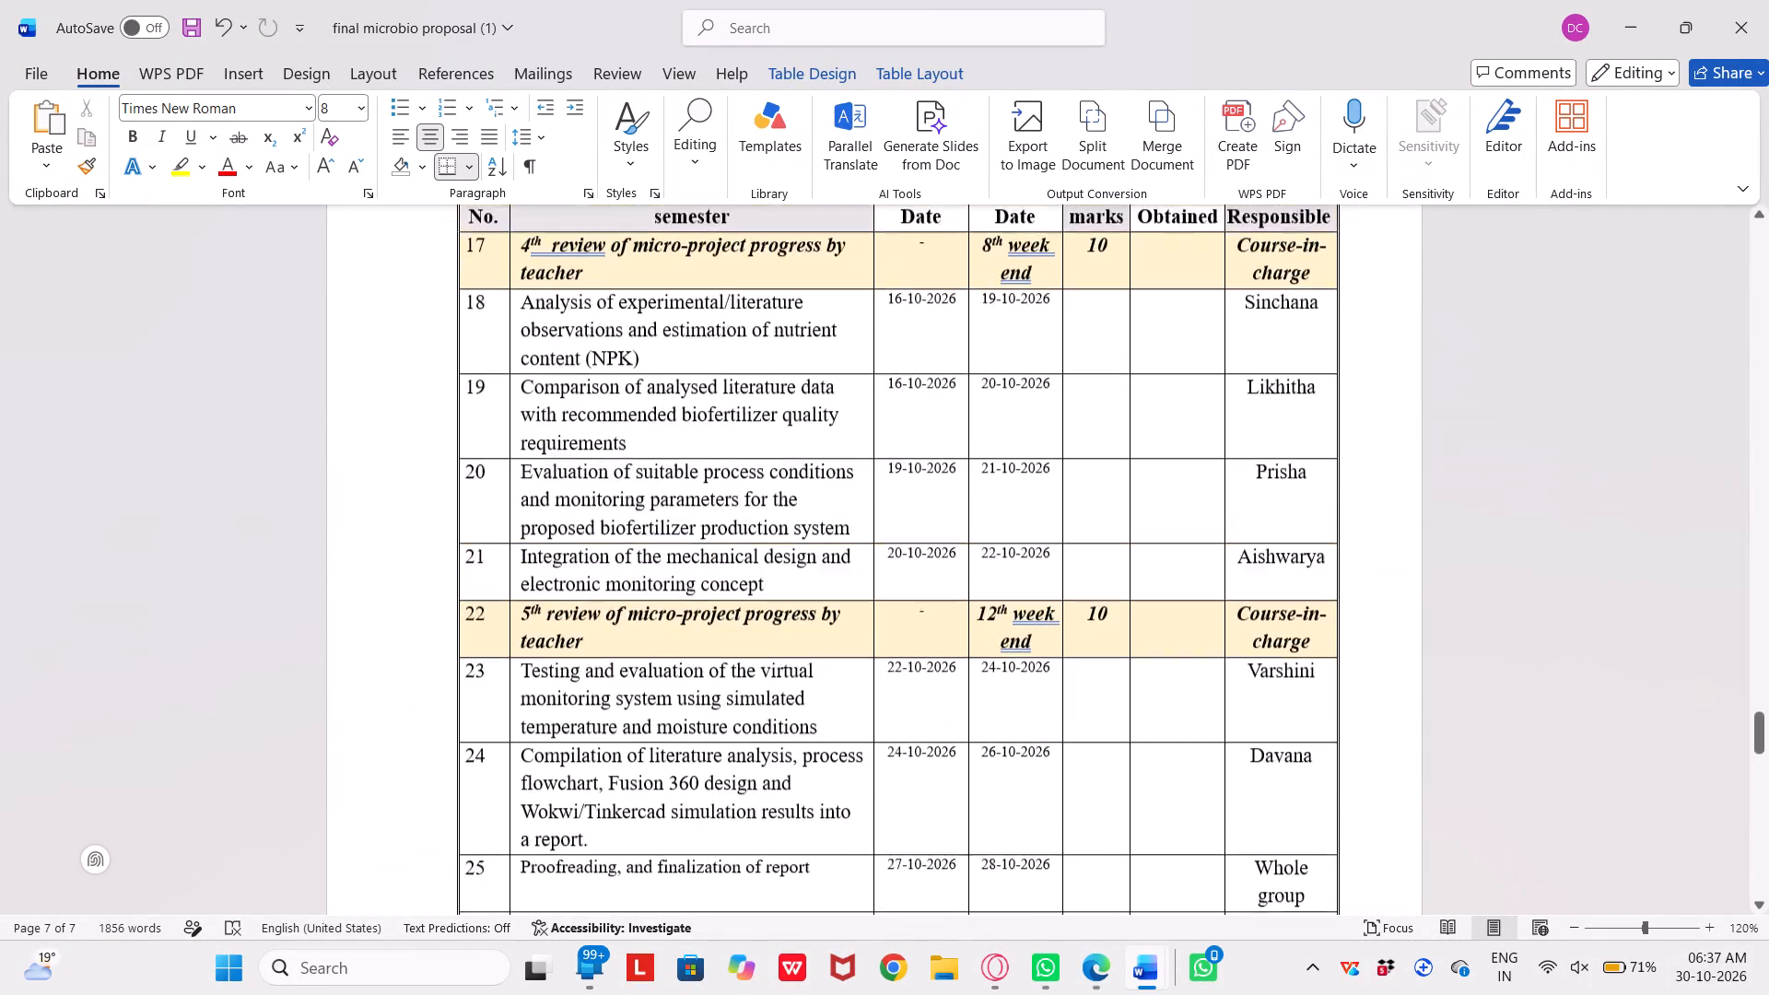
pyautogui.scroll(20, 1004, 560)
pyautogui.scroll(20, 1004, 560)
pyautogui.scroll(3, 1004, 560)
pyautogui.scroll(-15, 1004, 560)
pyautogui.scroll(12, 1004, 560)
pyautogui.scroll(-5, 1004, 560)
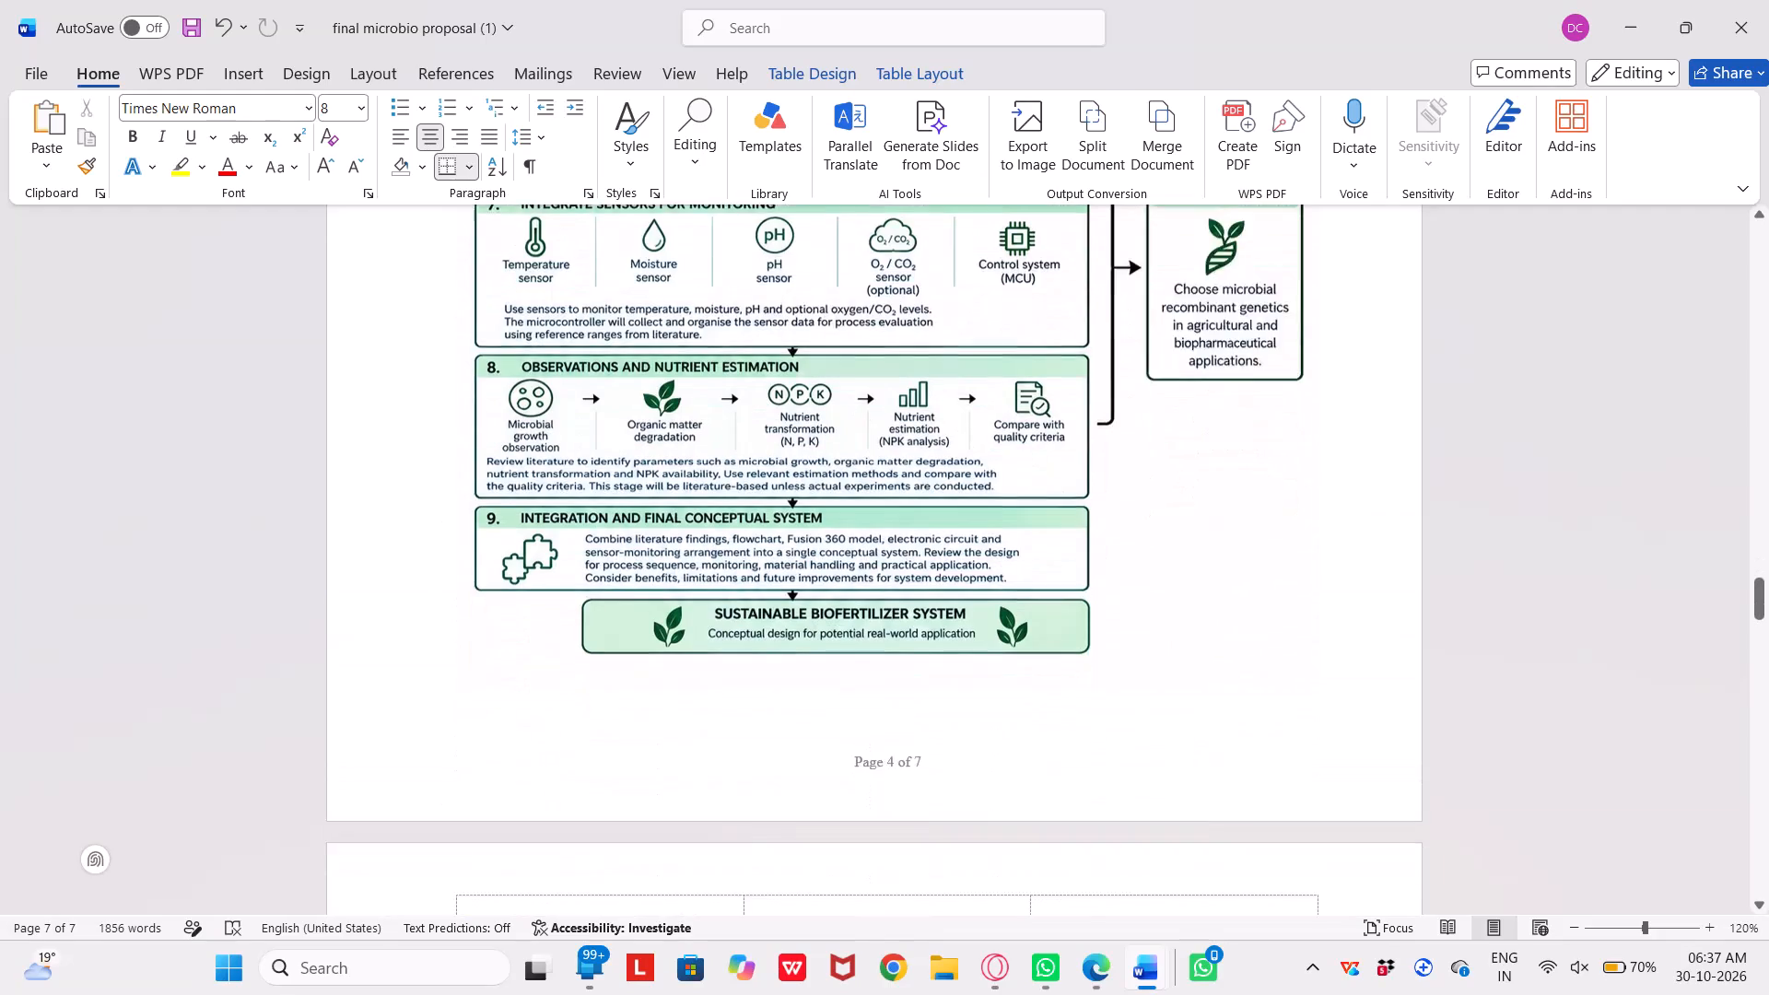
# Shrink the methodology flowchart picture on page 4 slightly, from its lower corner.
pyautogui.click(729, 579)
pyautogui.scroll(3, 728, 575)
pyautogui.scroll(-5, 728, 575)
pyautogui.click(728, 575)
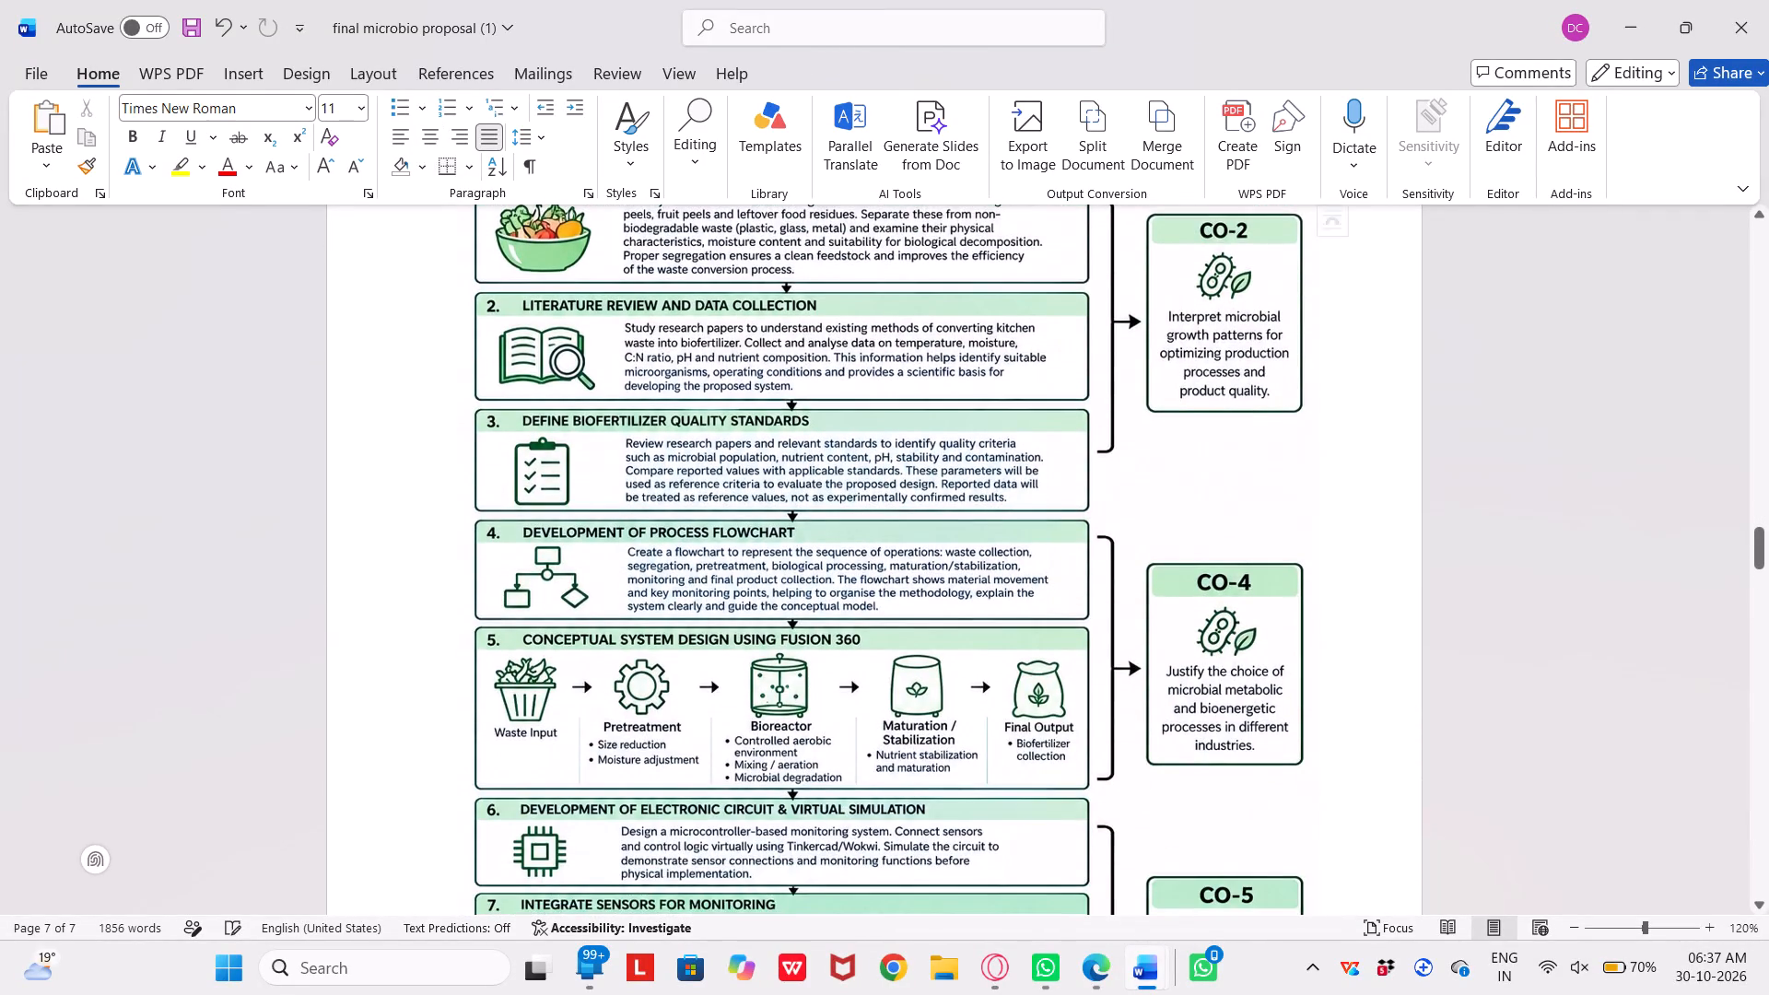
pyautogui.scroll(-11, 729, 574)
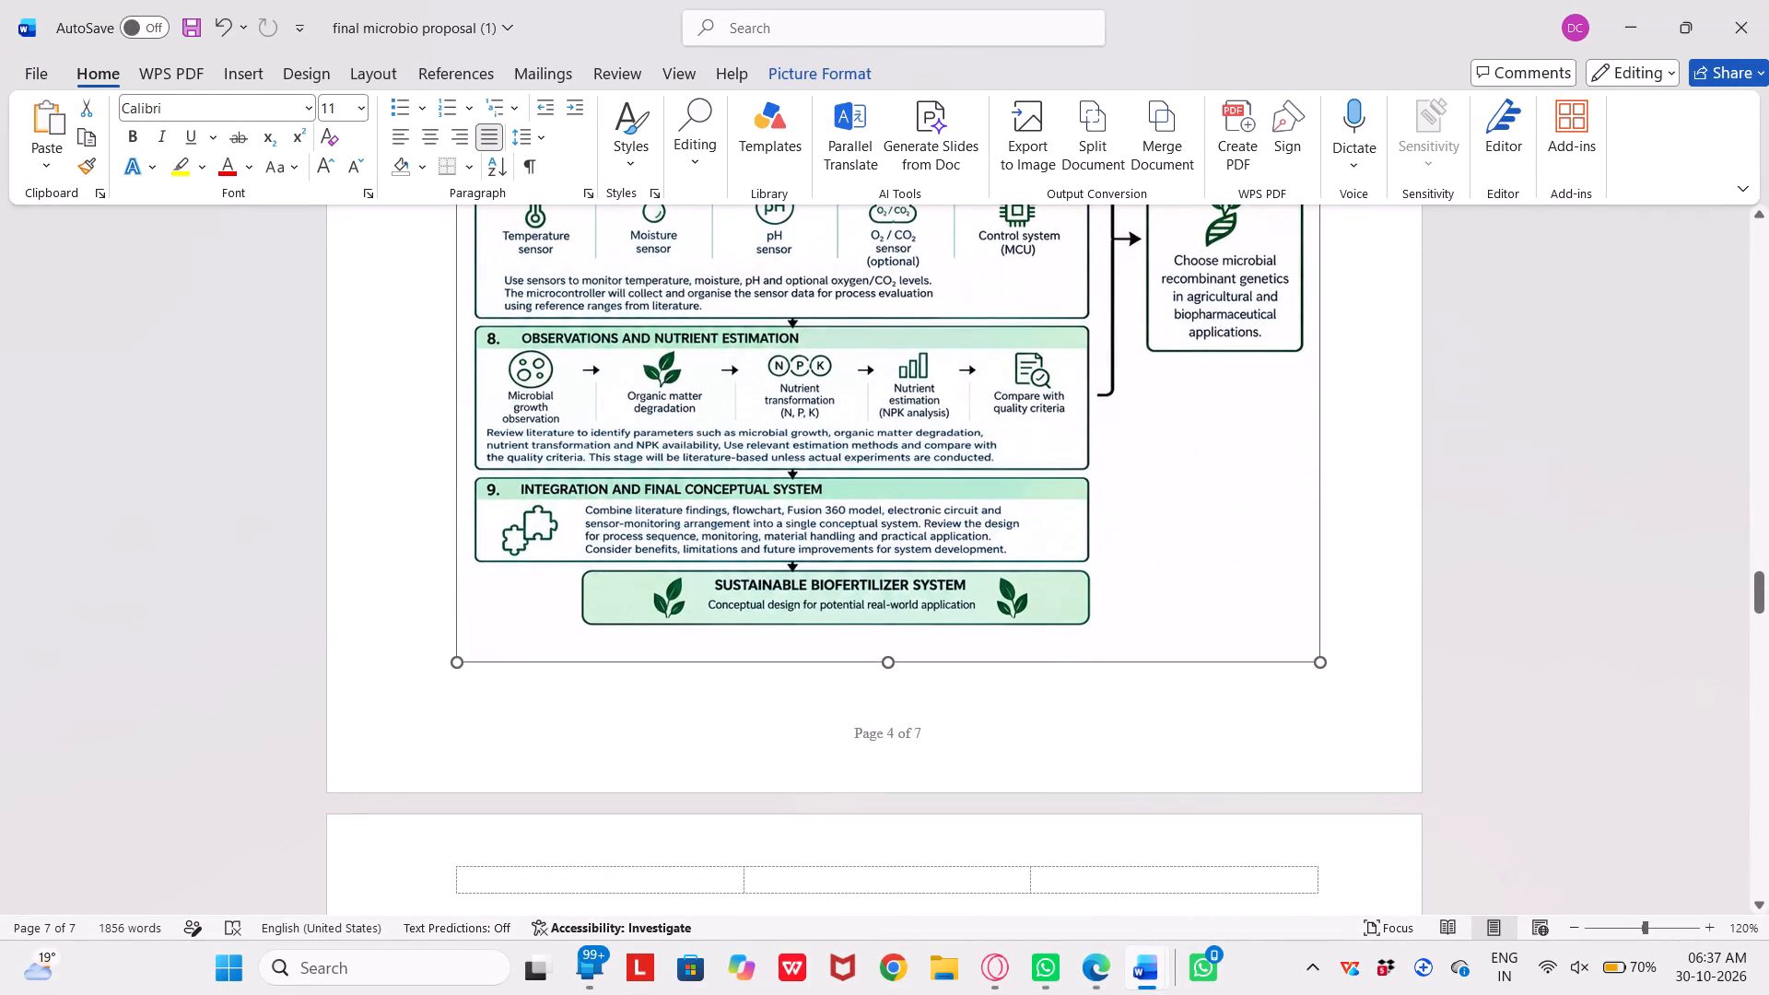
pyautogui.moveTo(1322, 666); pyautogui.dragTo(1309, 635)
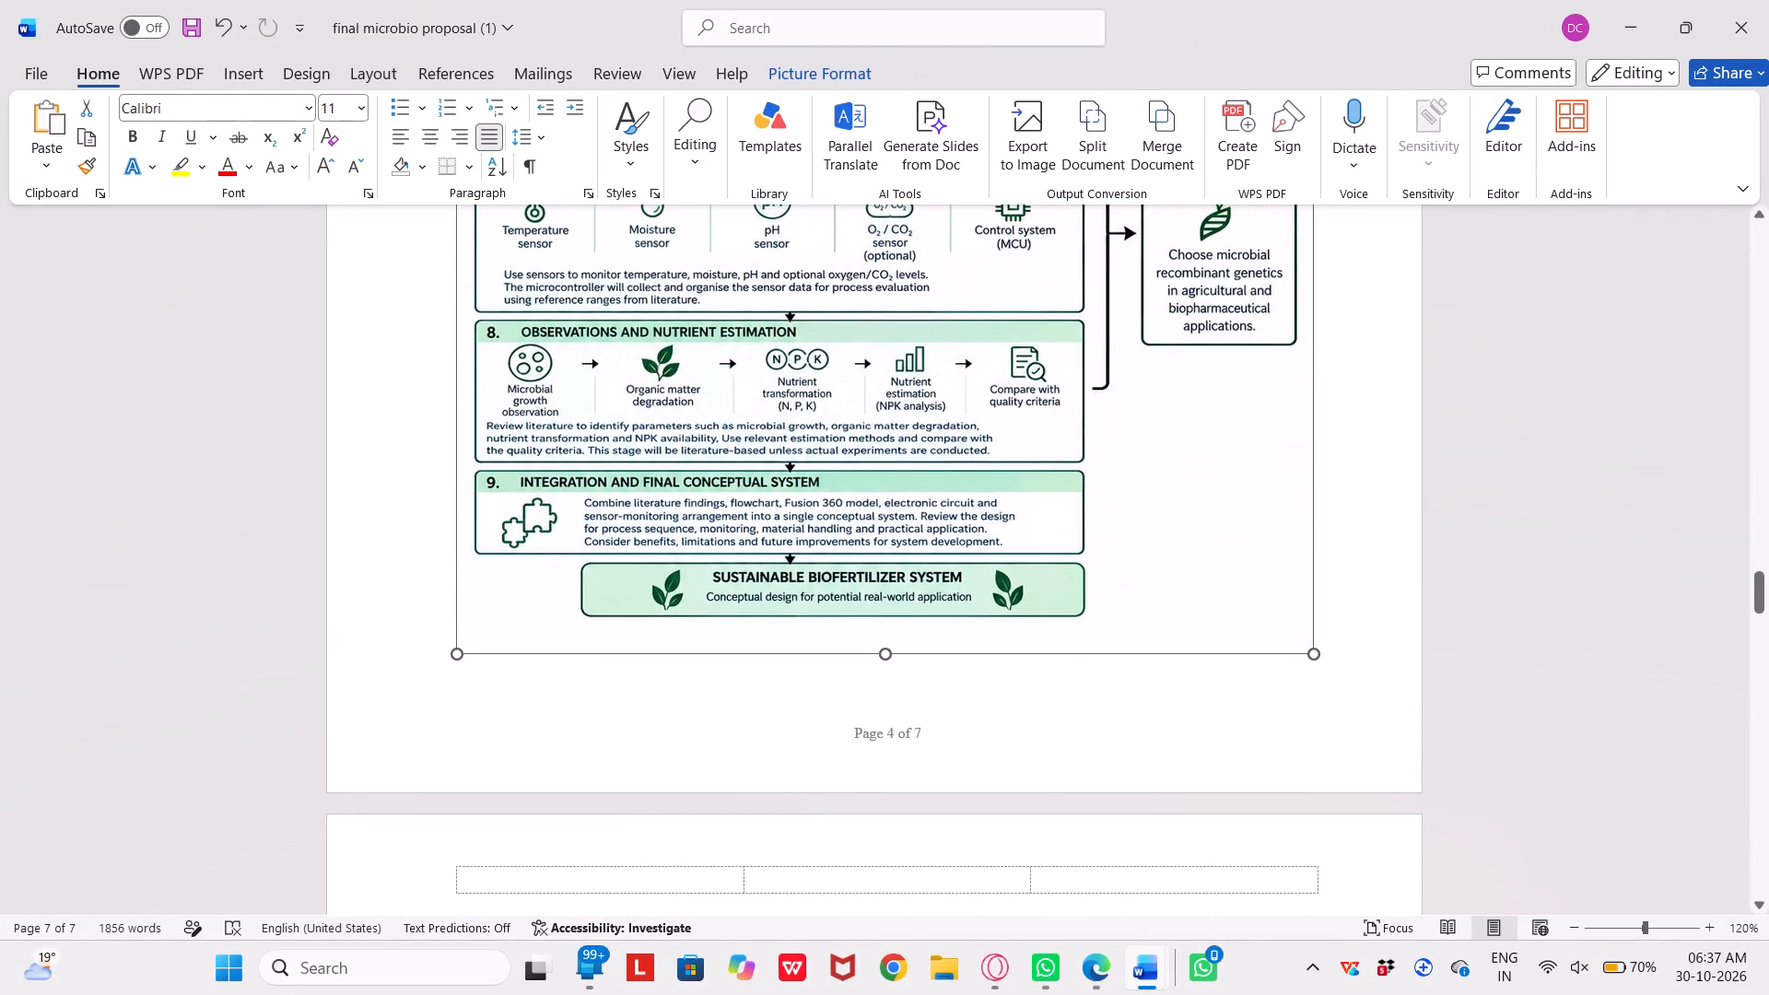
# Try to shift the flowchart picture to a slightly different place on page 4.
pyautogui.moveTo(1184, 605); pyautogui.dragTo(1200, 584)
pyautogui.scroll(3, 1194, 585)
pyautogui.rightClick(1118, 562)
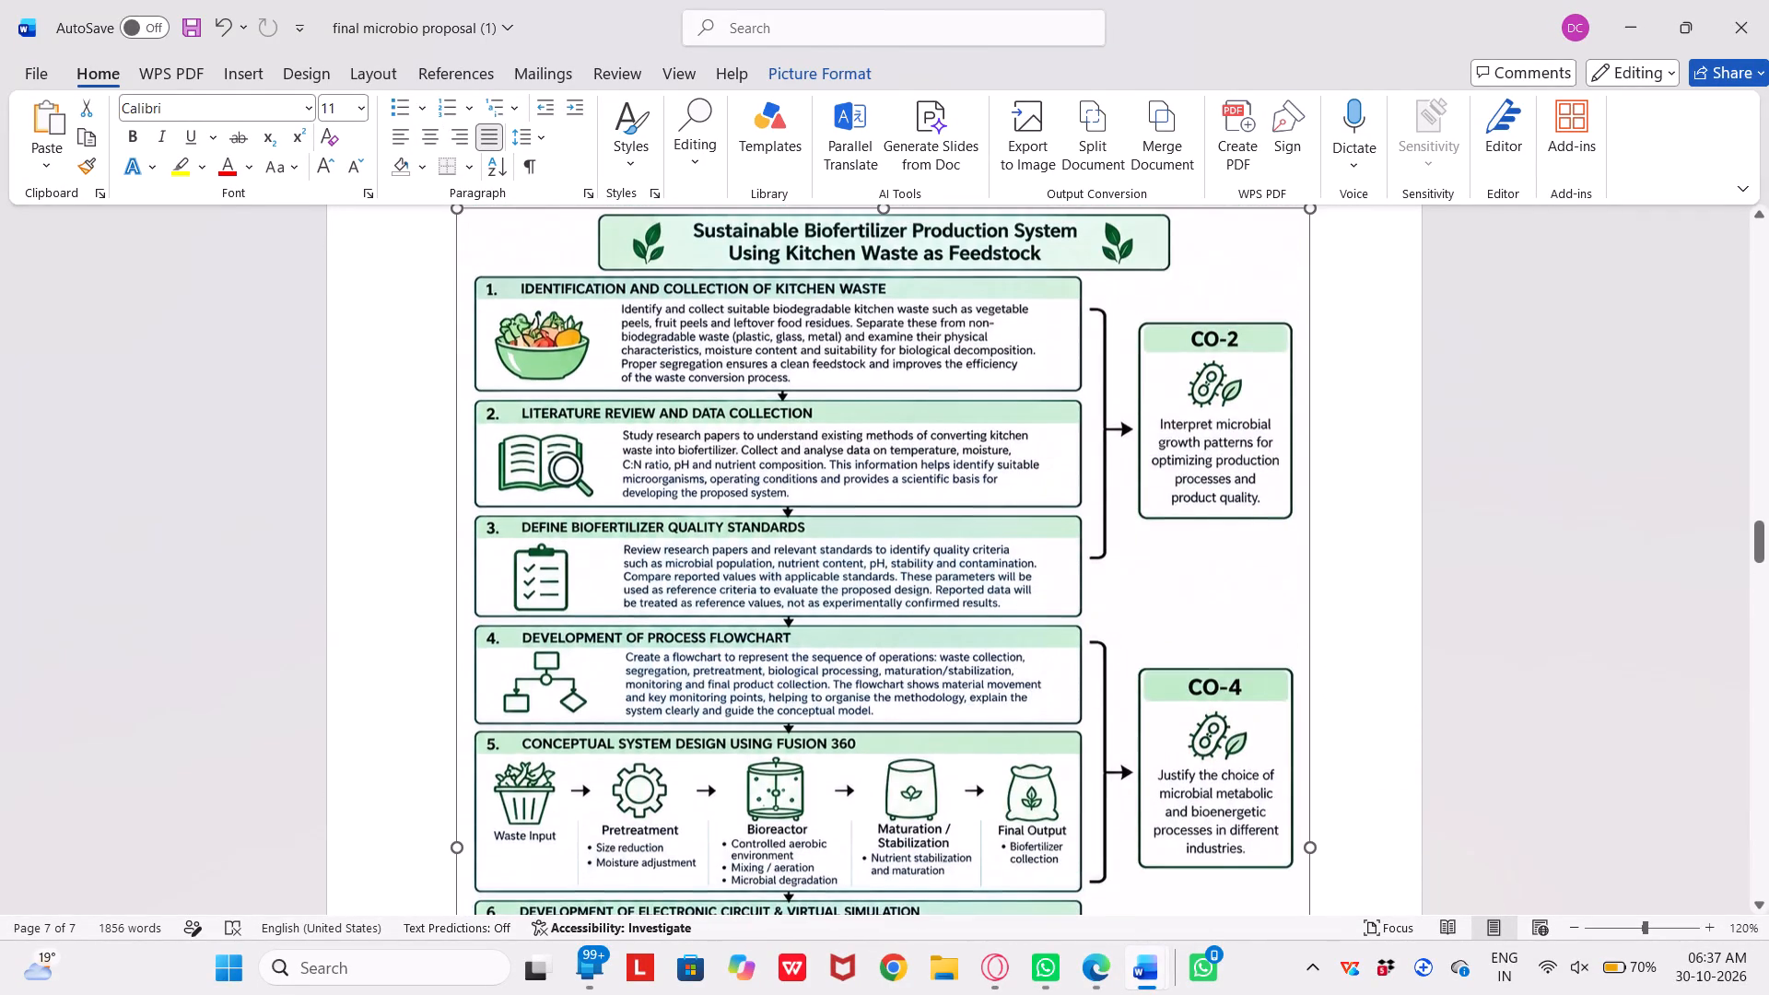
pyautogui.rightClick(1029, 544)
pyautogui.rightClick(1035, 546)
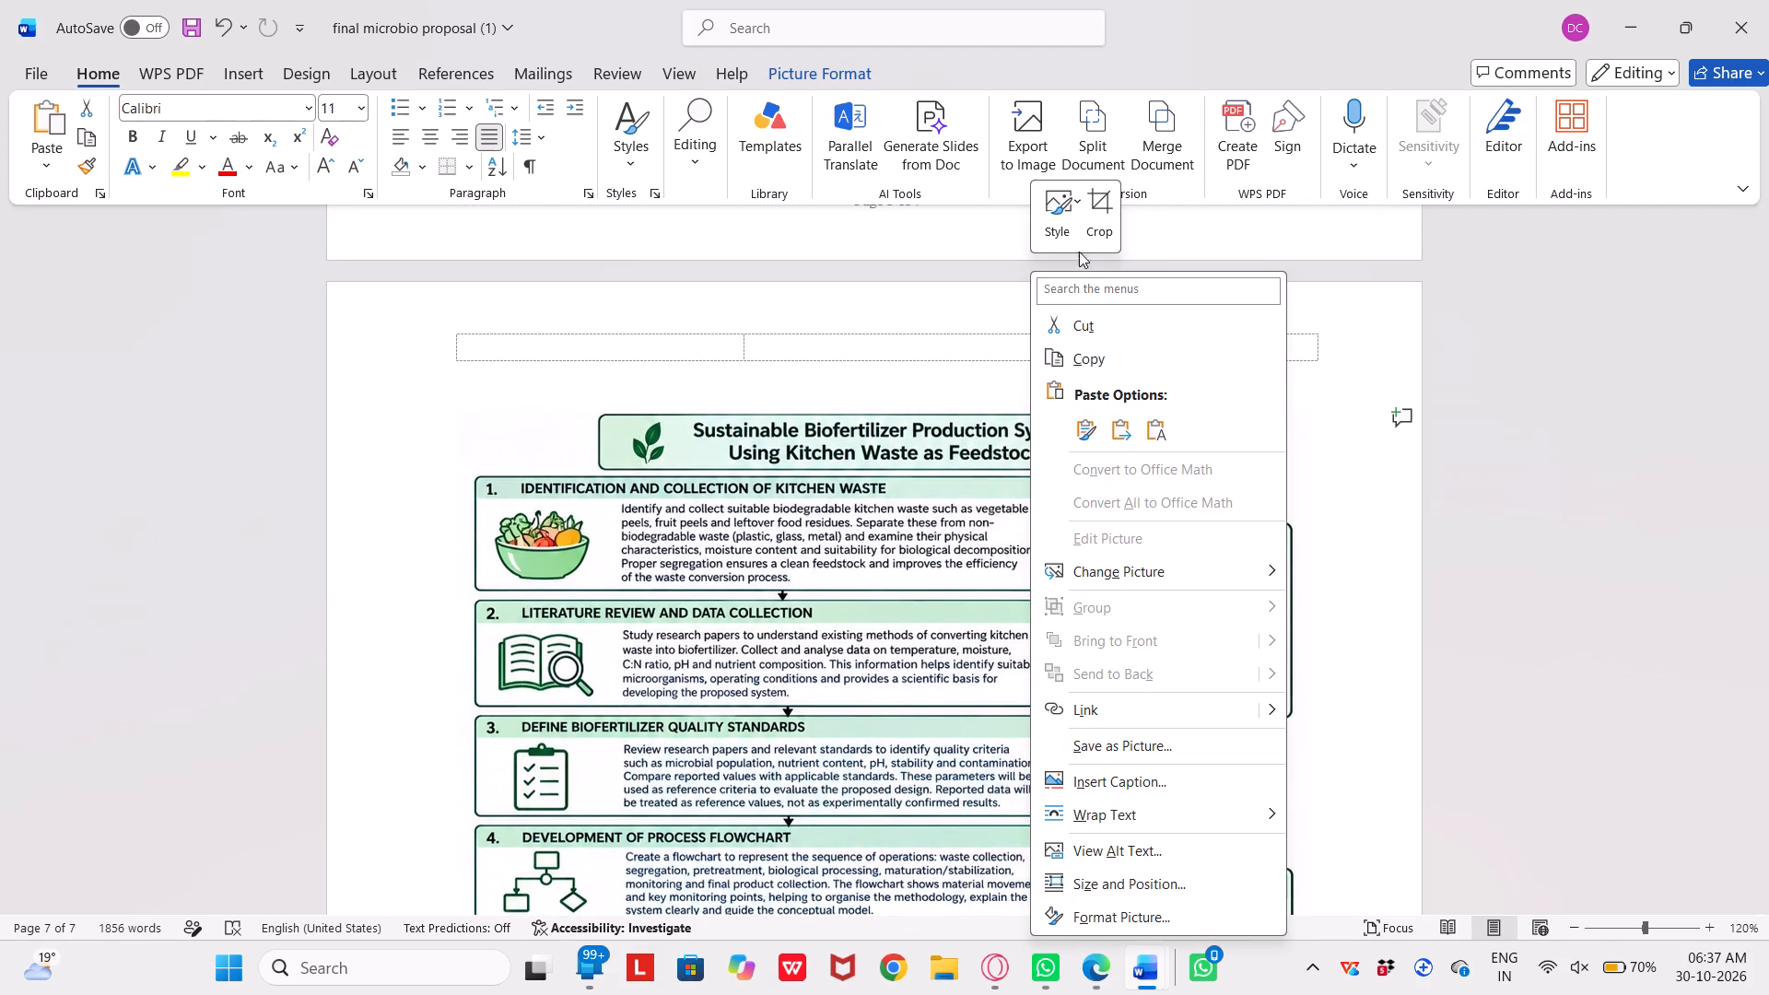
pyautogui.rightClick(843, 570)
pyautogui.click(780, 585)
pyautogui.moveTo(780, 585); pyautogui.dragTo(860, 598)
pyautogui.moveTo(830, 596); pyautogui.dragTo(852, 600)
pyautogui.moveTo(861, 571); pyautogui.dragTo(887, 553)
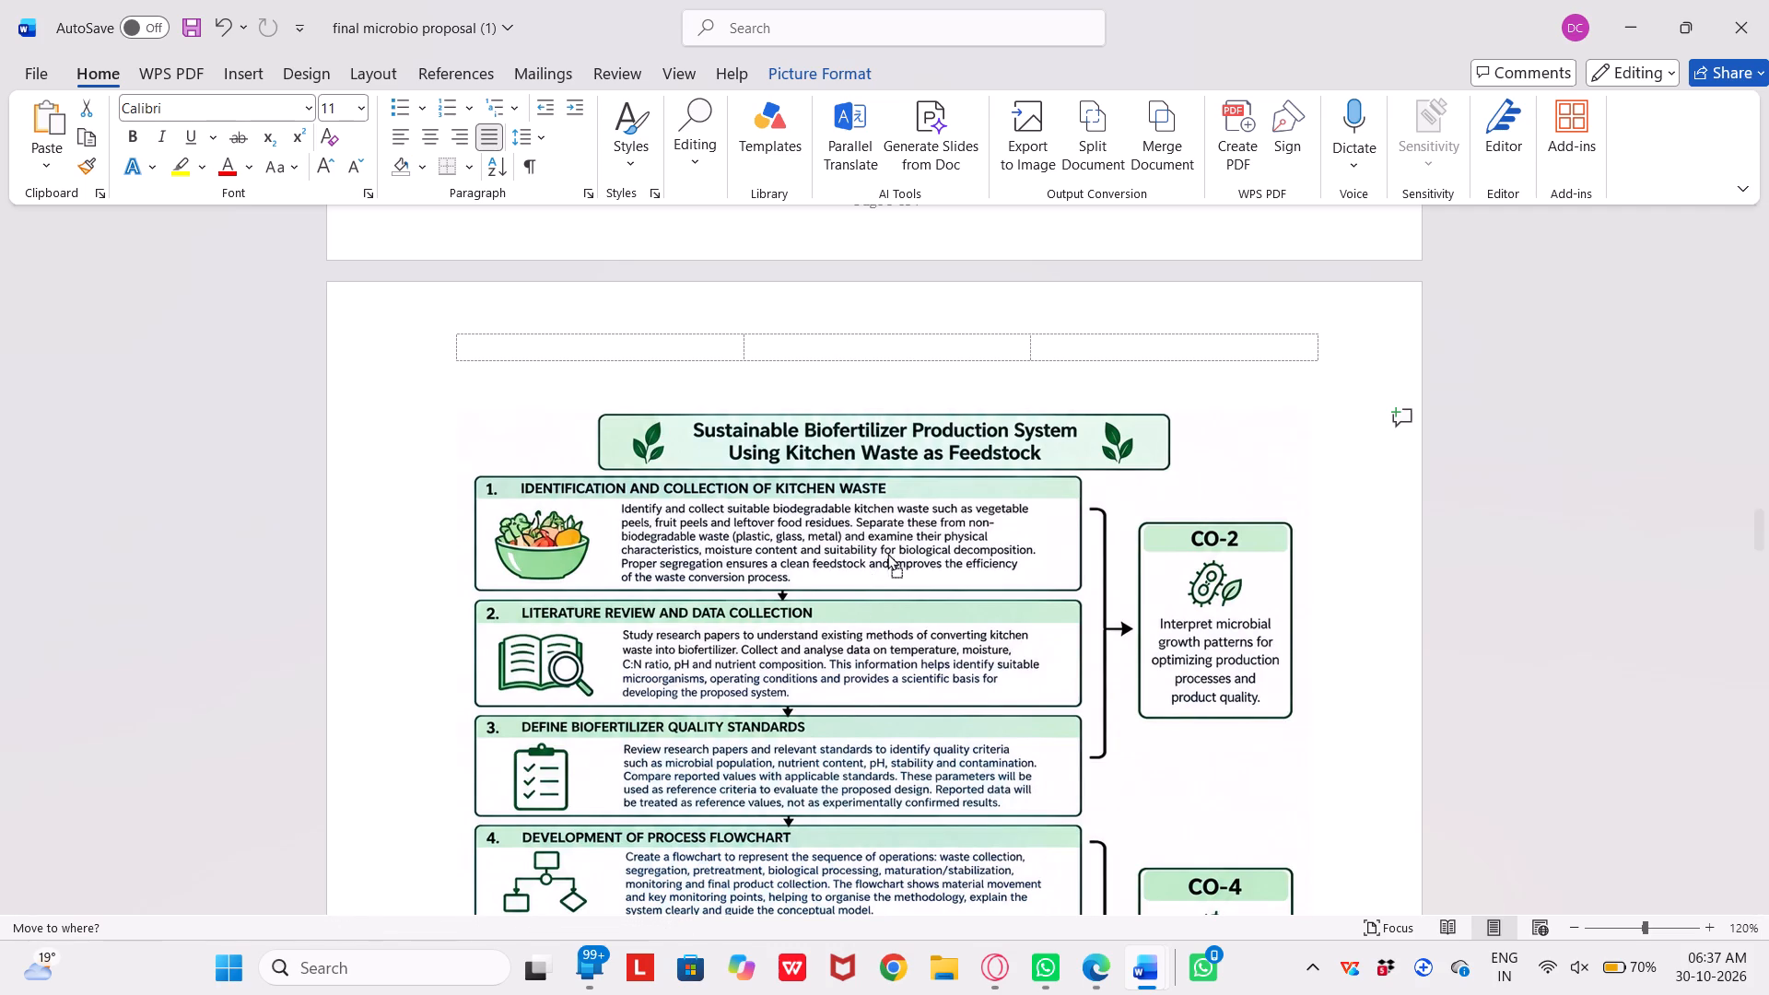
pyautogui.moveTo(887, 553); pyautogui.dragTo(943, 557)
# Pull the Fig. 1 caption up from page 5 so it starts directly beneath the flowchart on page 4.
pyautogui.scroll(-20, 955, 570)
pyautogui.scroll(-6, 955, 570)
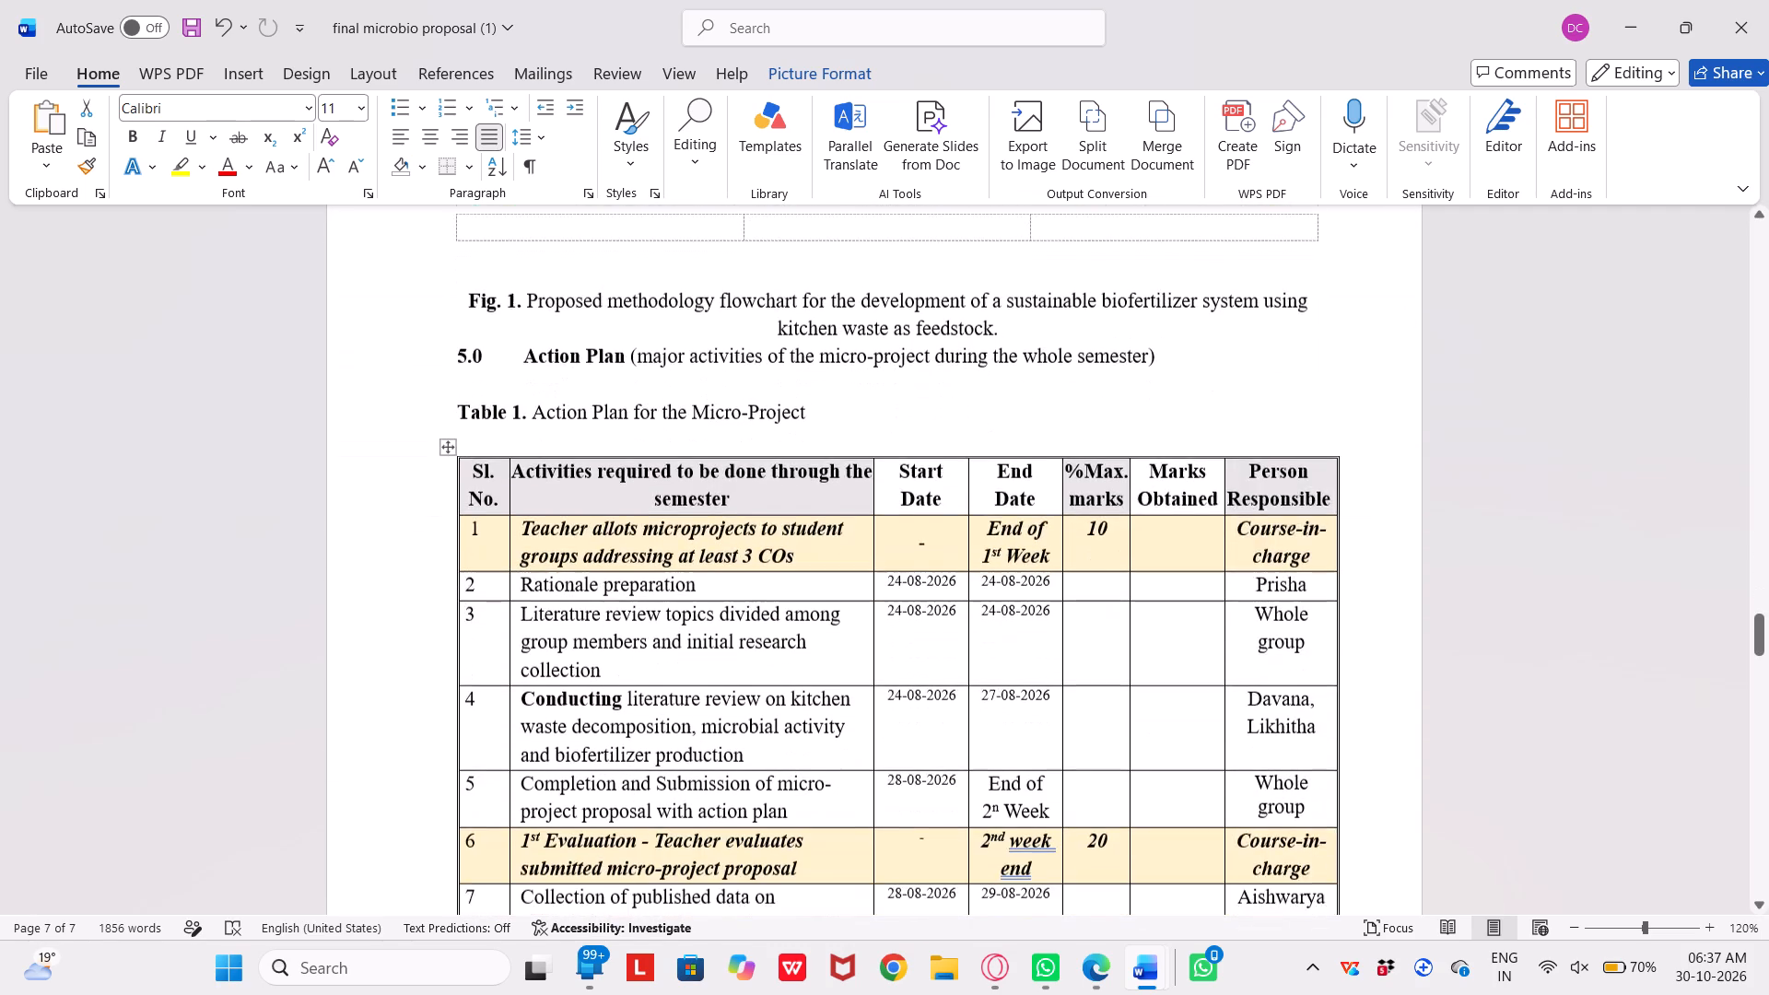
pyautogui.scroll(12, 957, 594)
pyautogui.scroll(-5, 791, 631)
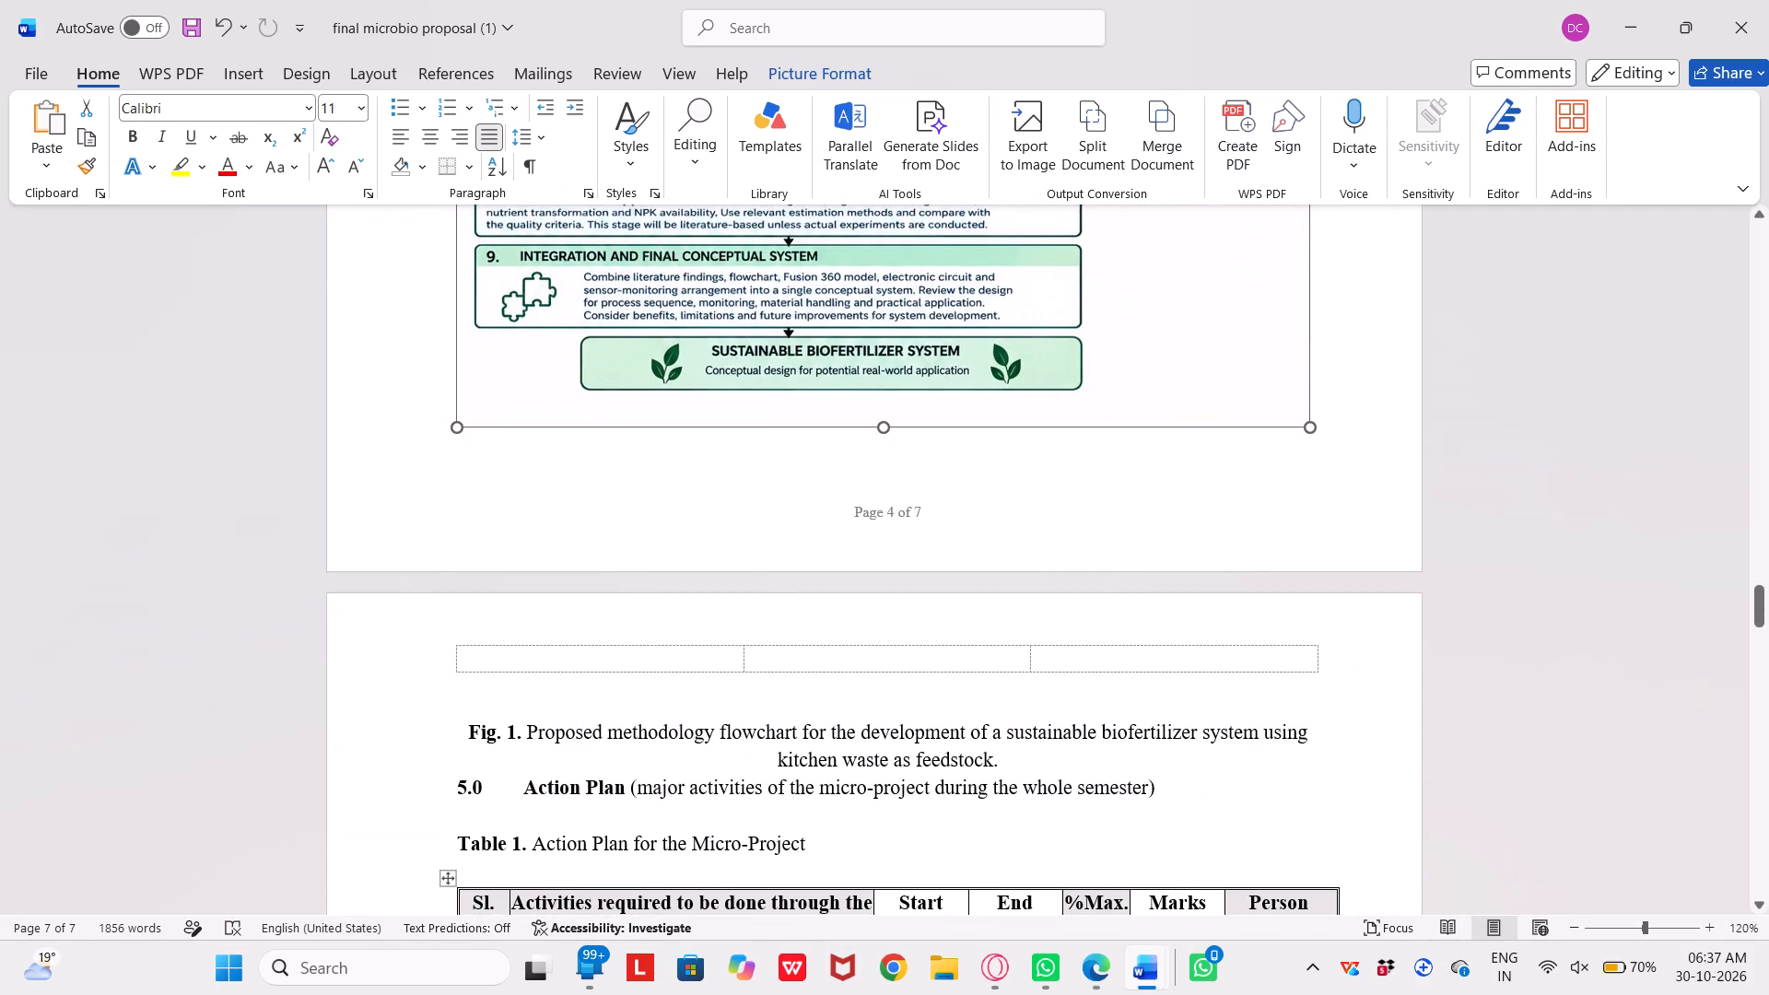
pyautogui.click(458, 739)
pyautogui.press('BackSpace')
pyautogui.press('BackSpace')
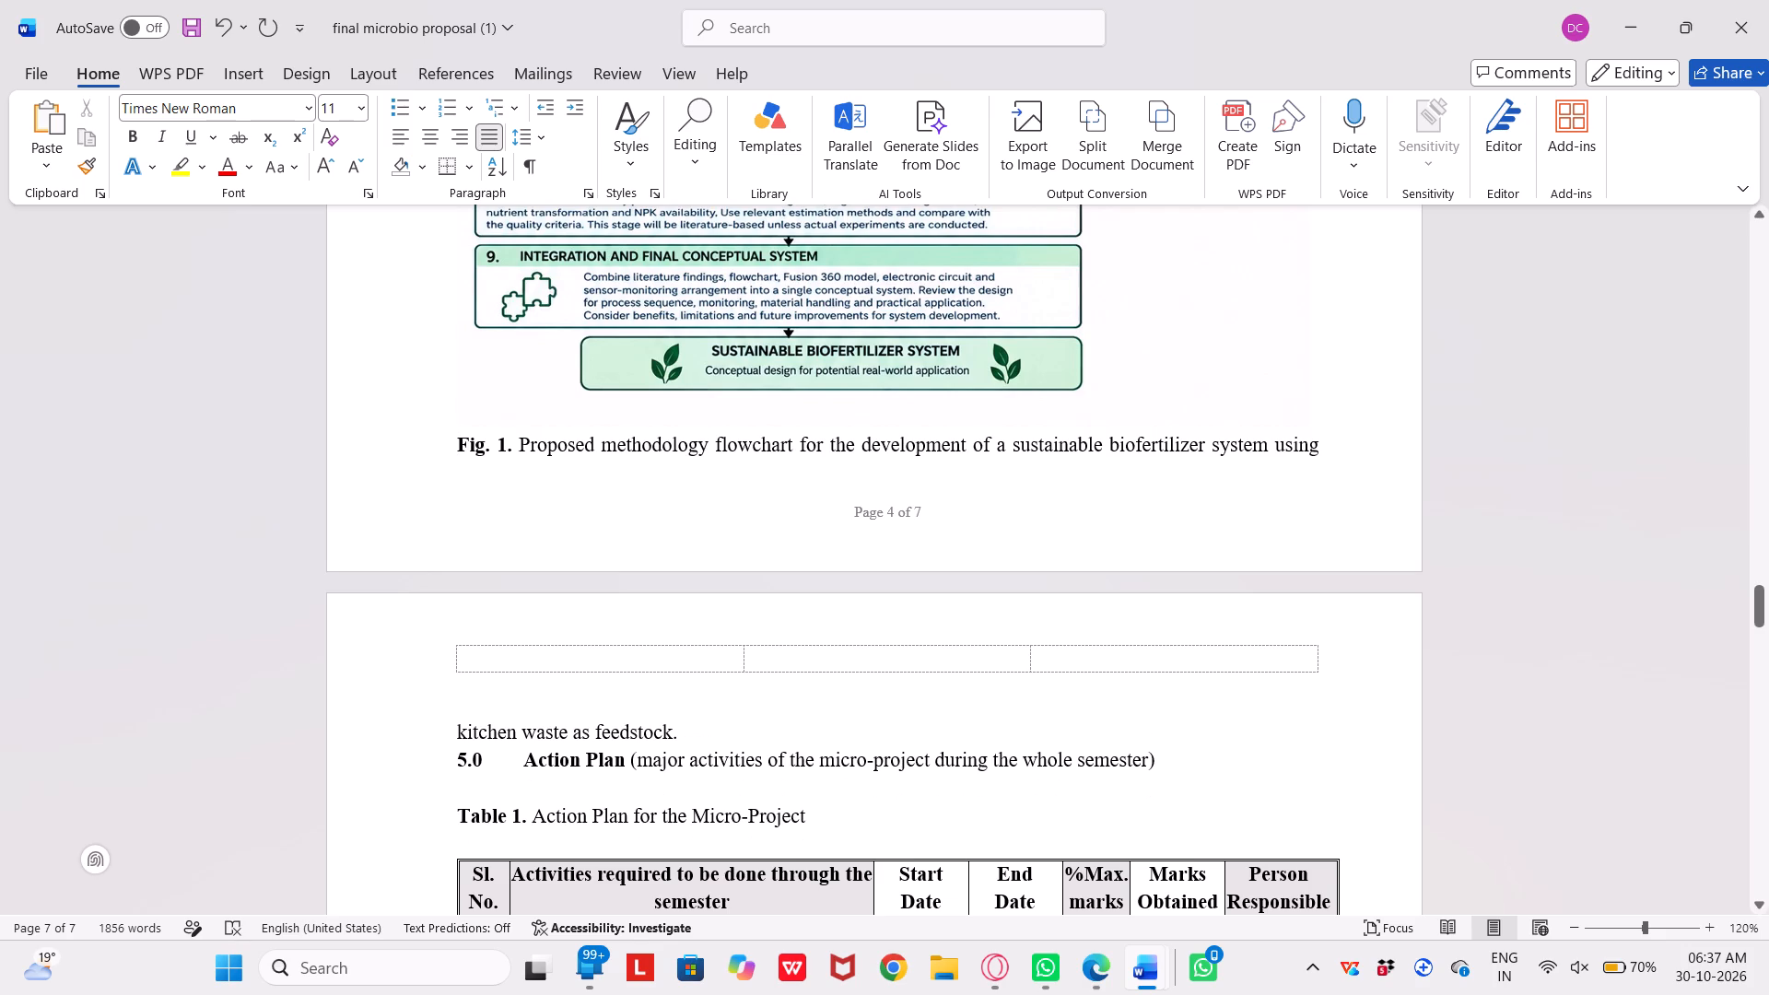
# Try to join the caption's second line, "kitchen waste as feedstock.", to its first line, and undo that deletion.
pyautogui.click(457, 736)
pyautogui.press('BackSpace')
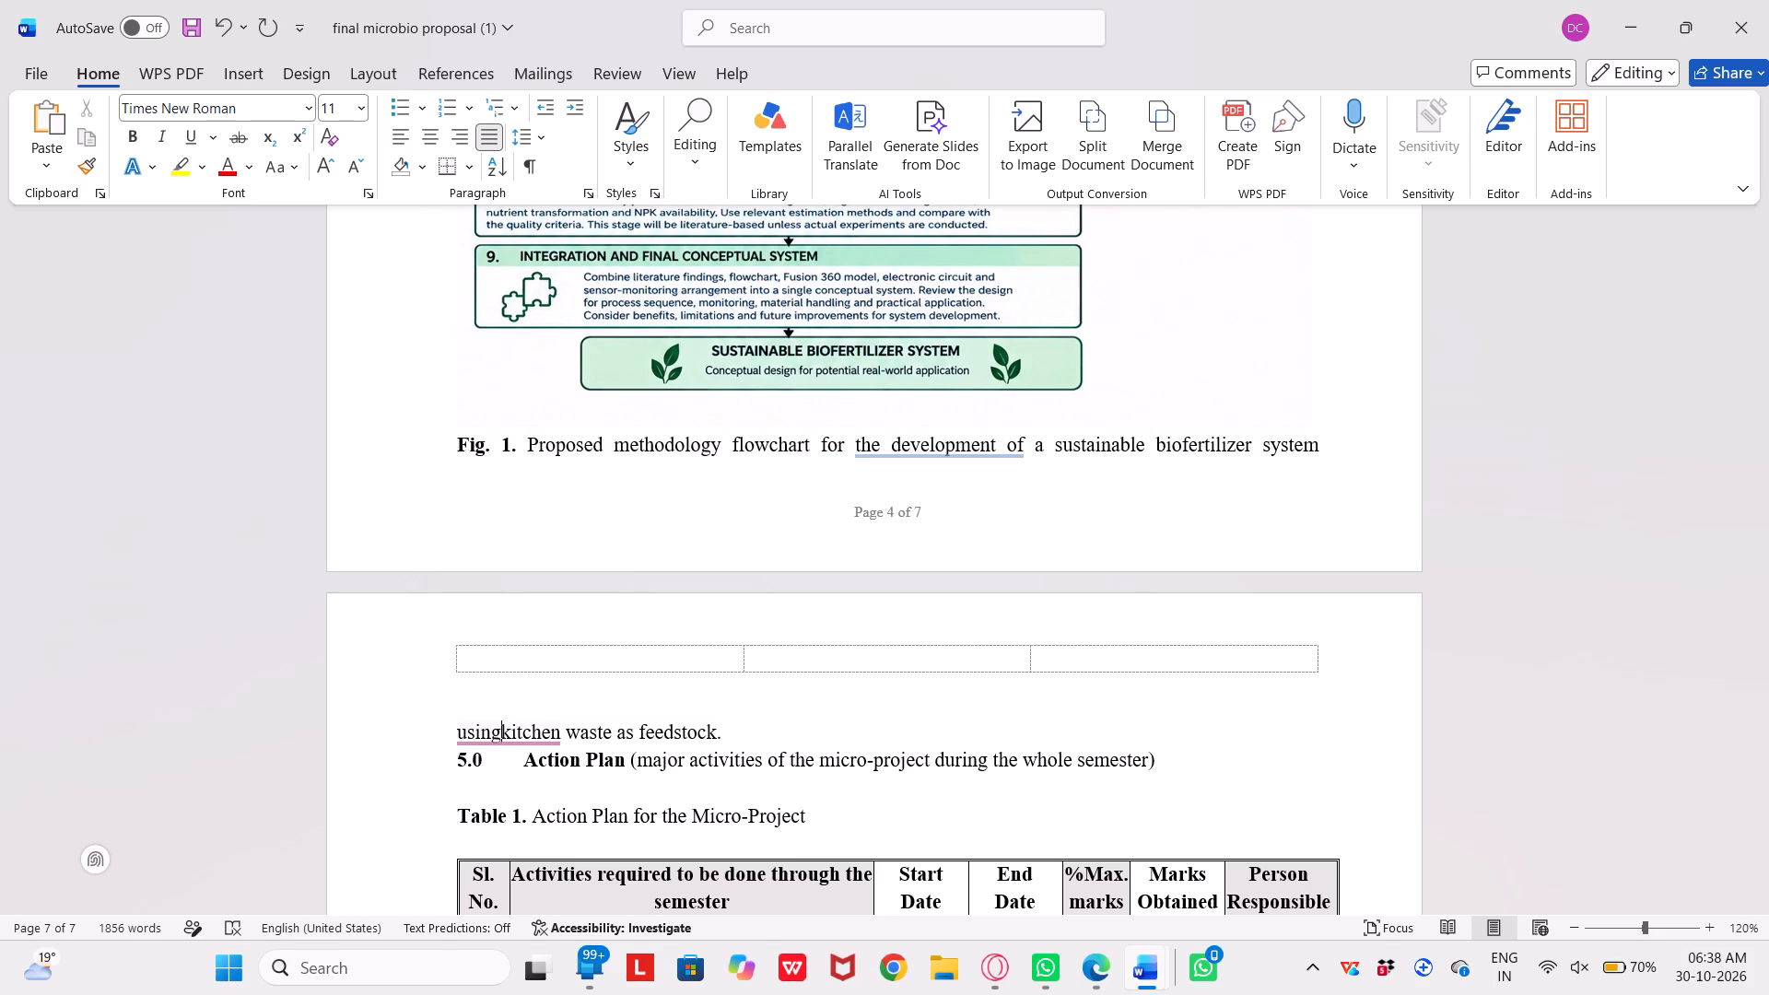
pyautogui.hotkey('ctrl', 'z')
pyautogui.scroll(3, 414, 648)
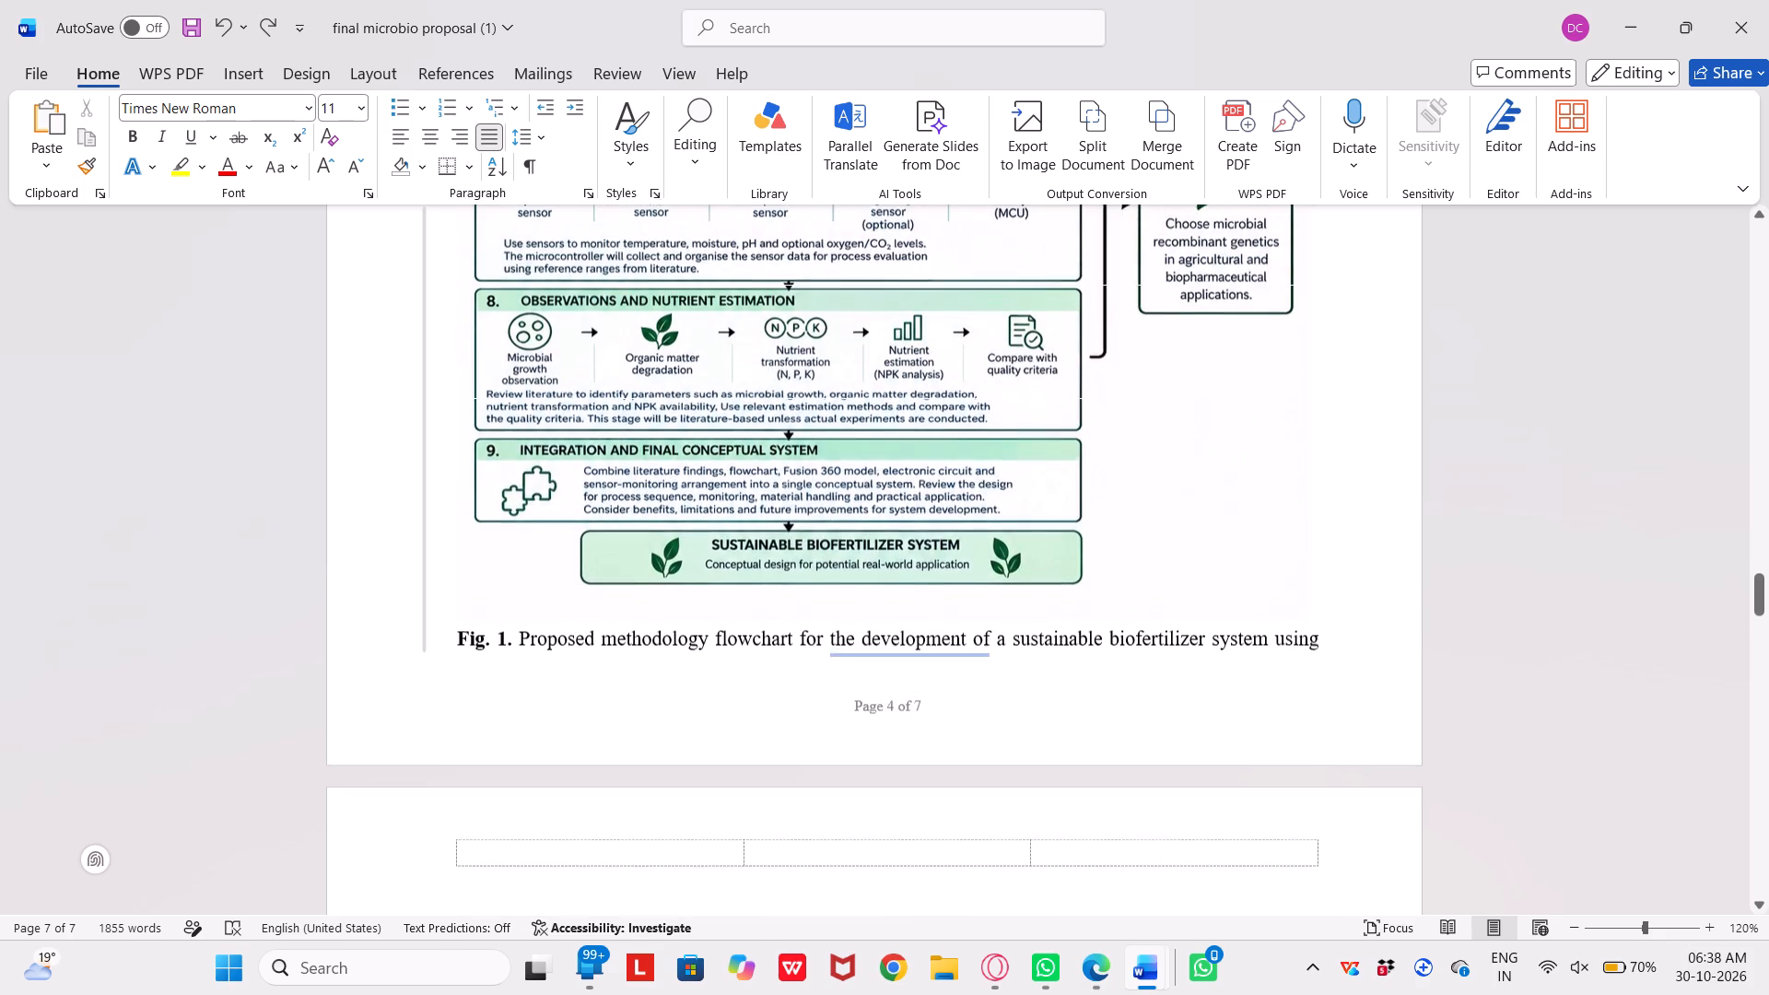
# Shrink the methodology flowchart picture on page 4 slightly, from its lower corner.
pyautogui.click(474, 650)
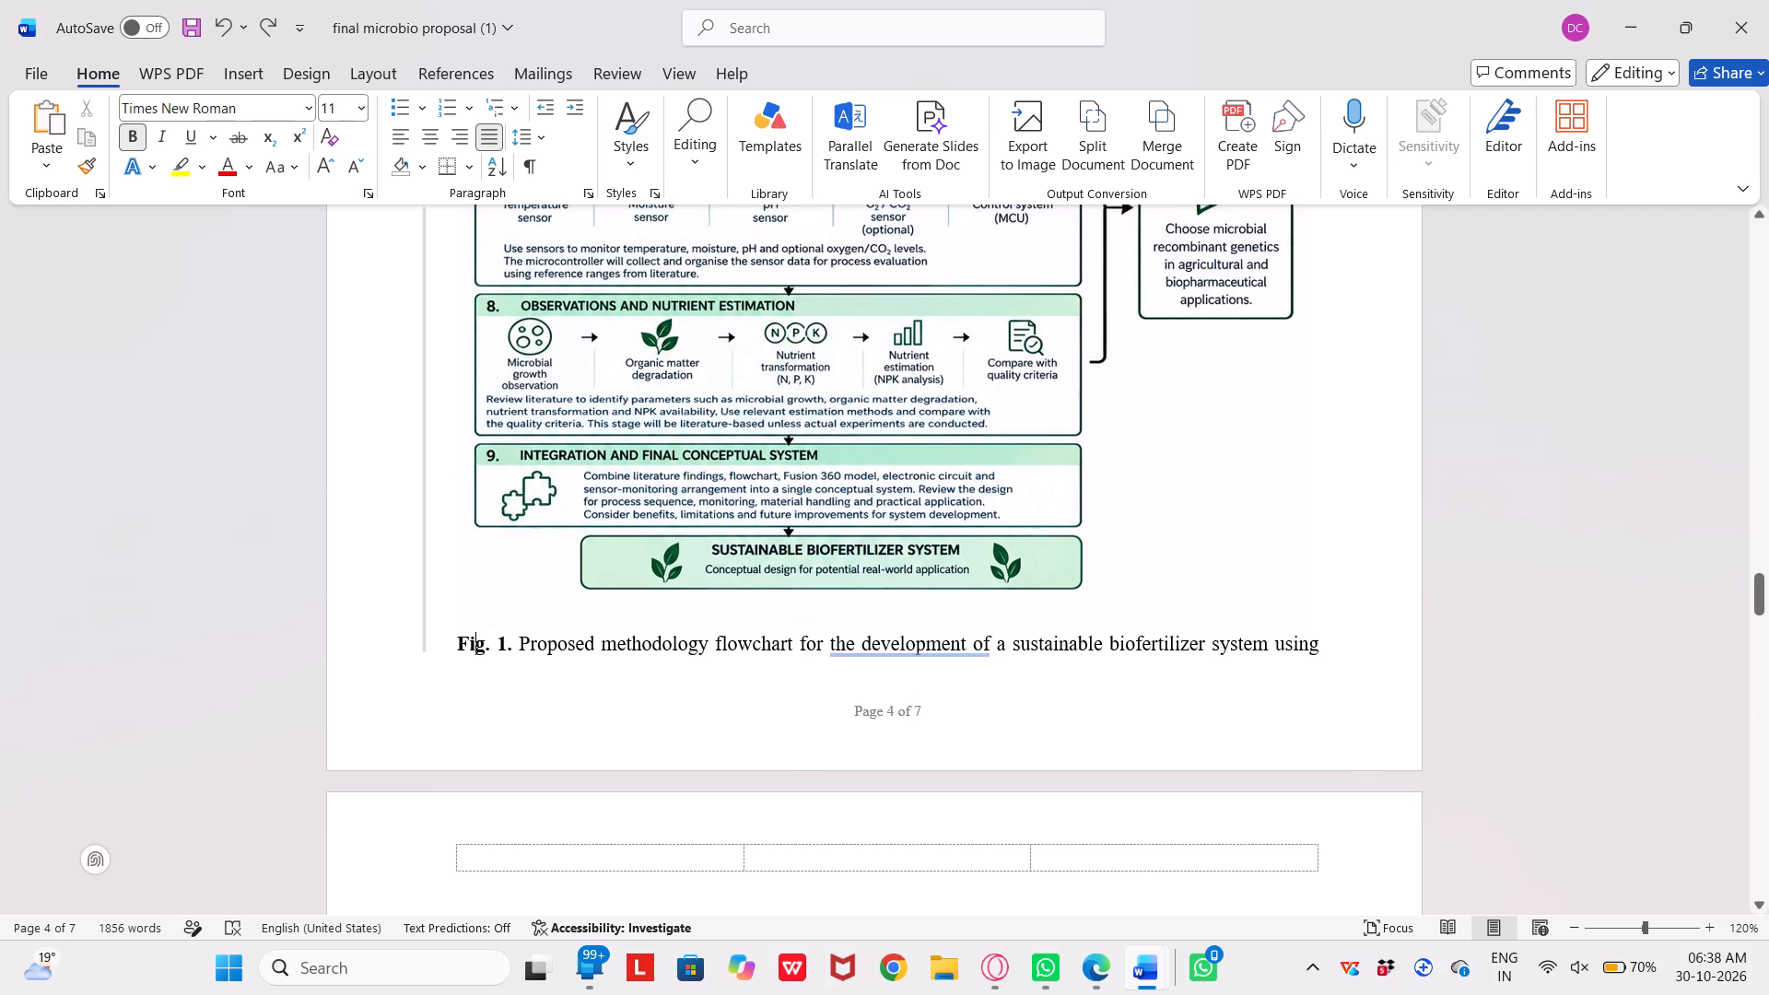
pyautogui.scroll(5, 467, 641)
pyautogui.scroll(-4, 658, 631)
pyautogui.click(1064, 607)
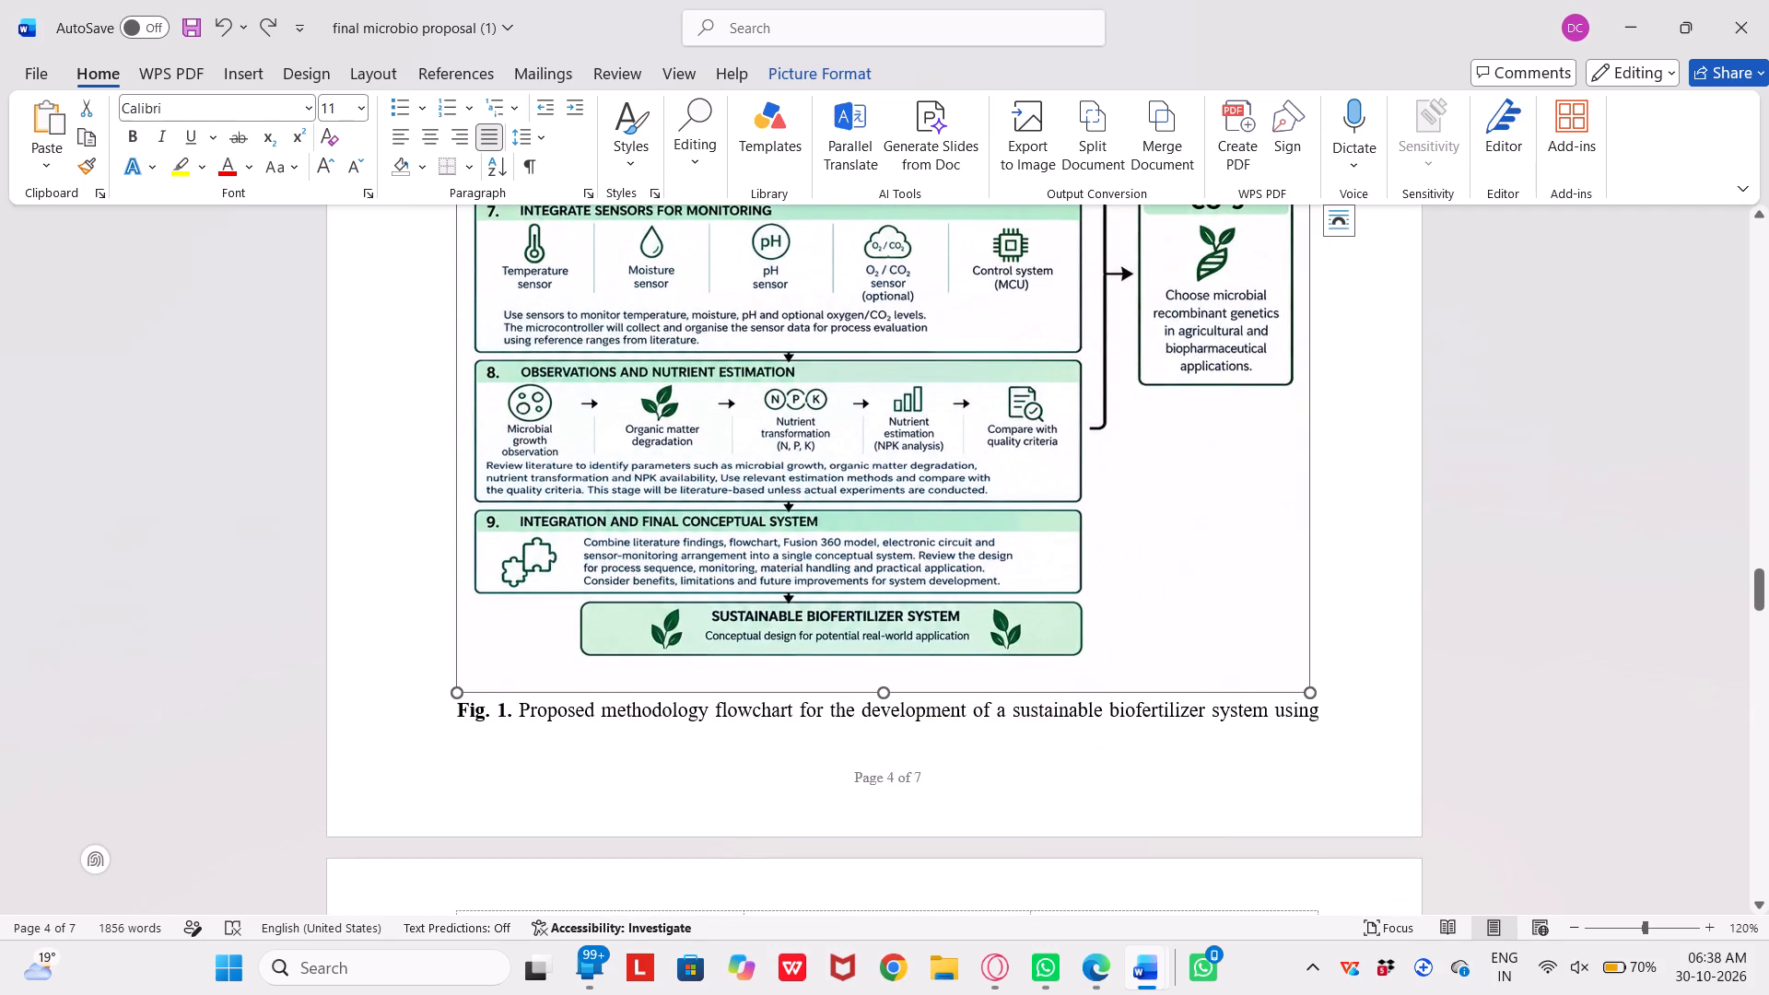
pyautogui.moveTo(1311, 693); pyautogui.dragTo(1305, 680)
pyautogui.click(1304, 679)
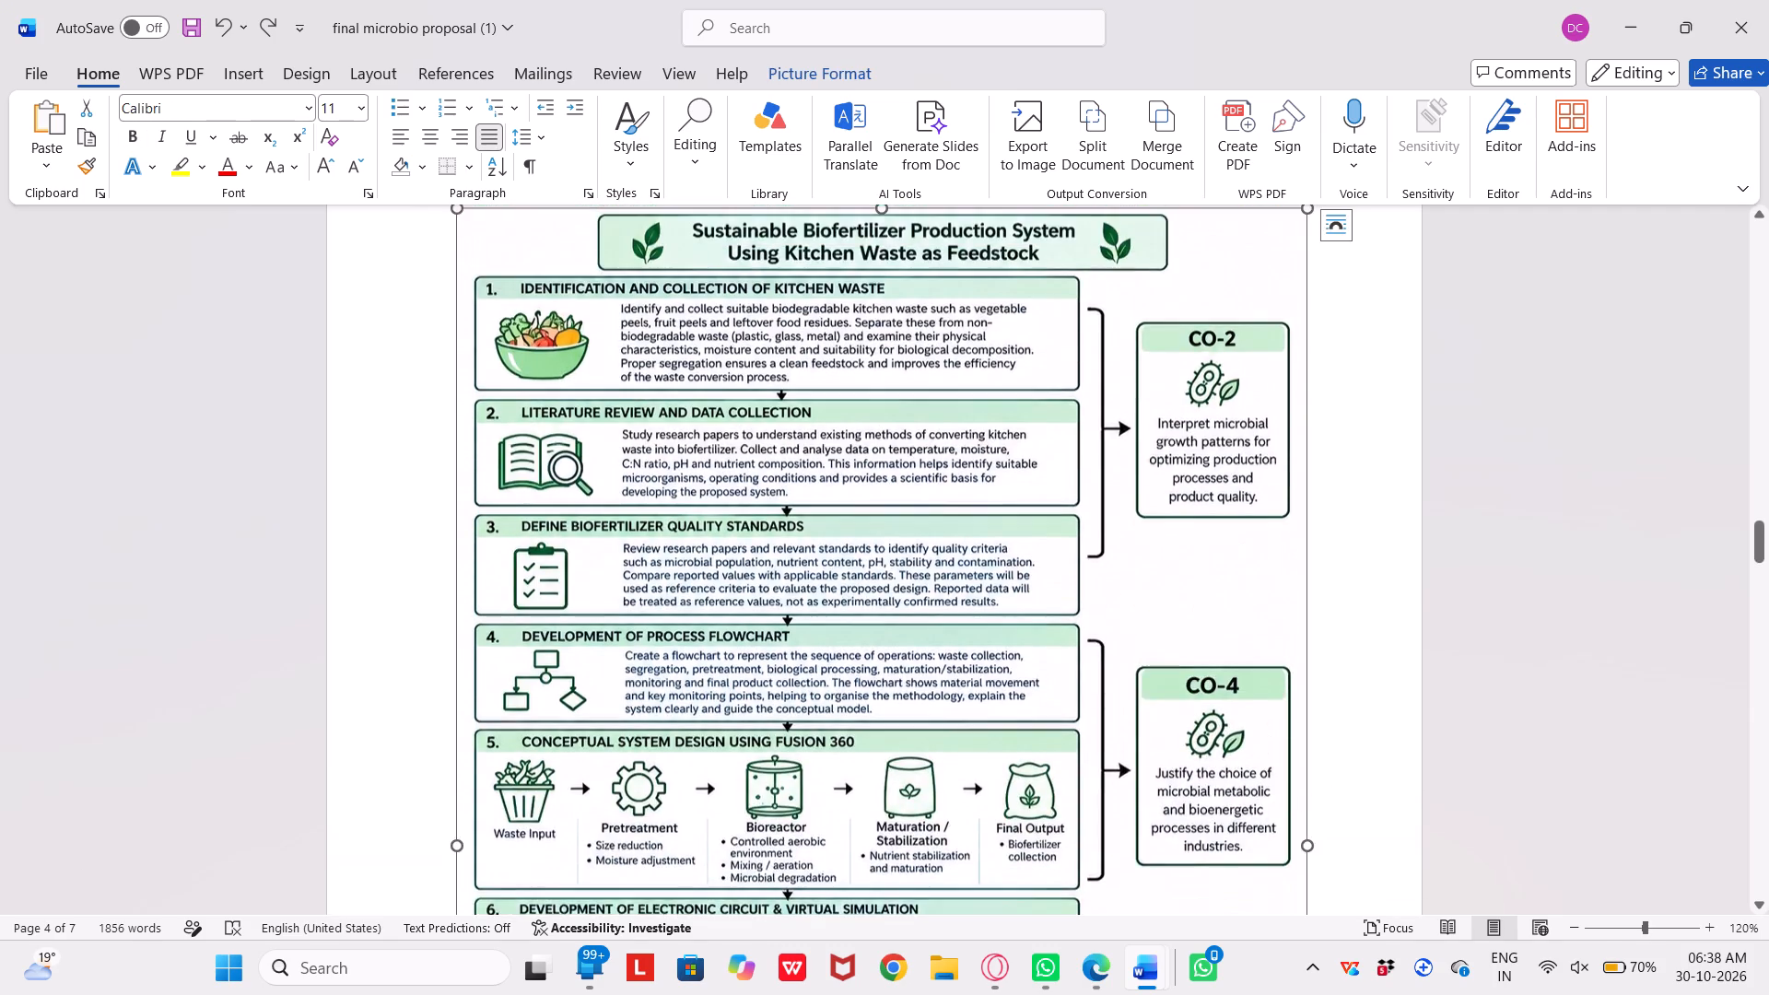
pyautogui.scroll(-16, 1297, 672)
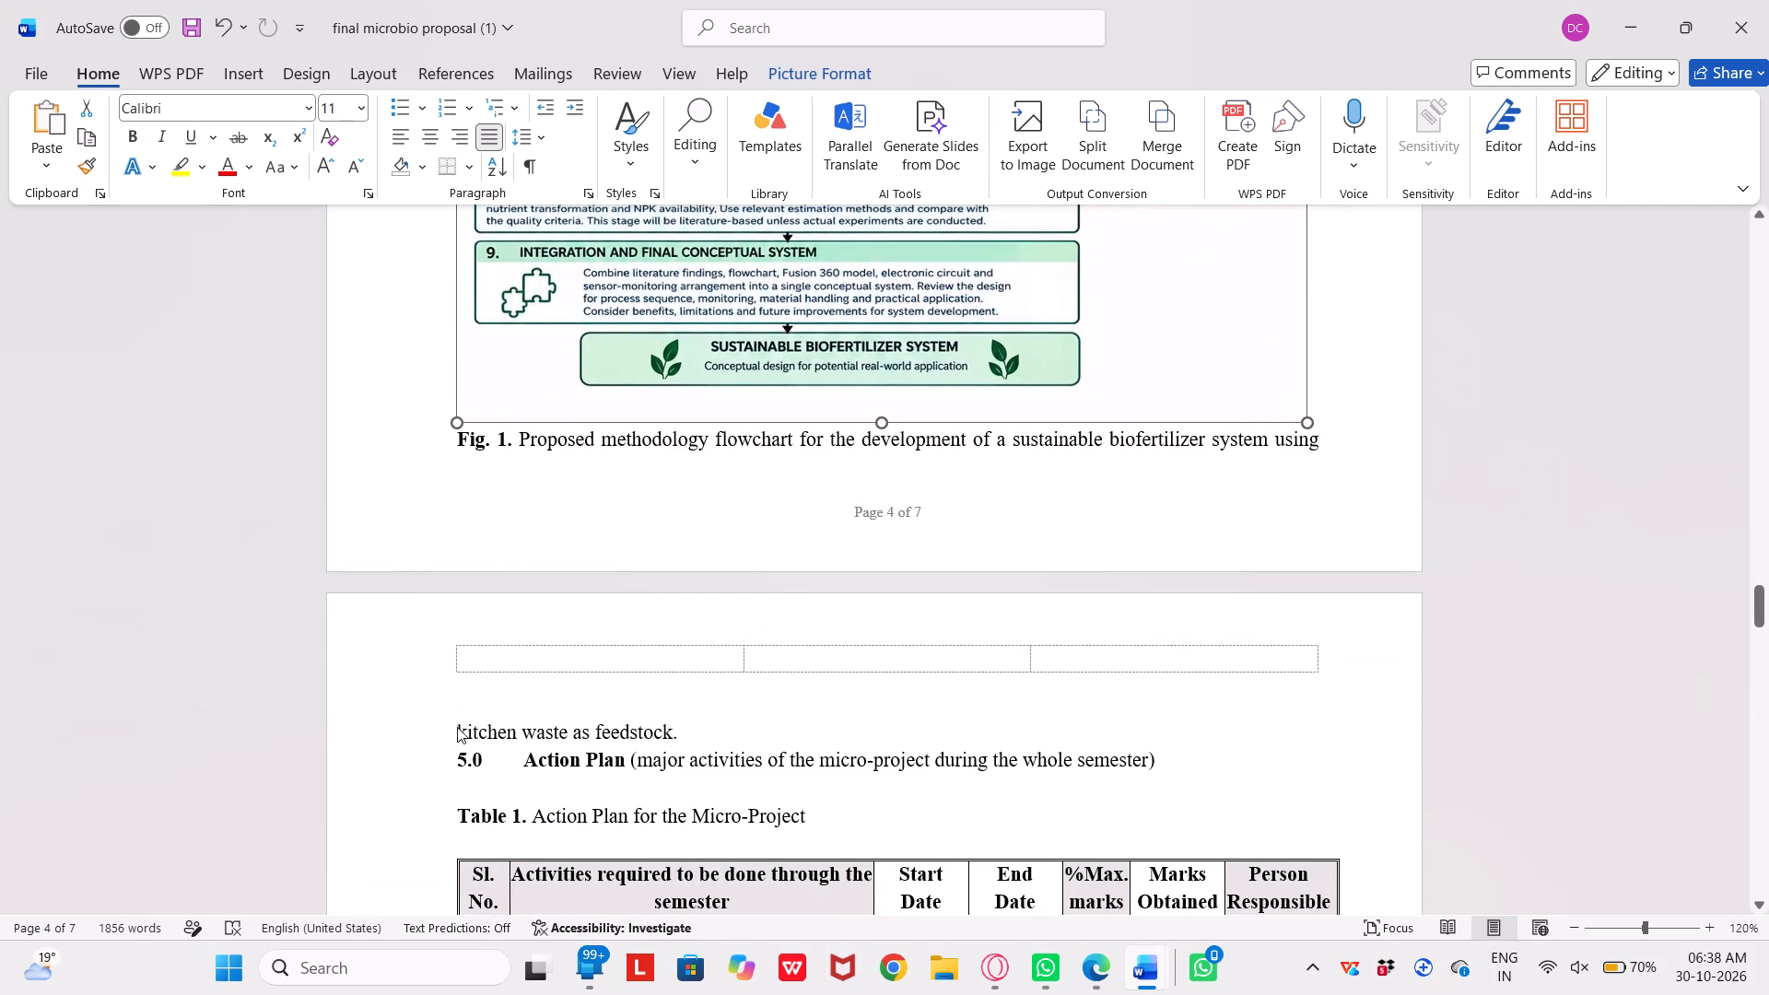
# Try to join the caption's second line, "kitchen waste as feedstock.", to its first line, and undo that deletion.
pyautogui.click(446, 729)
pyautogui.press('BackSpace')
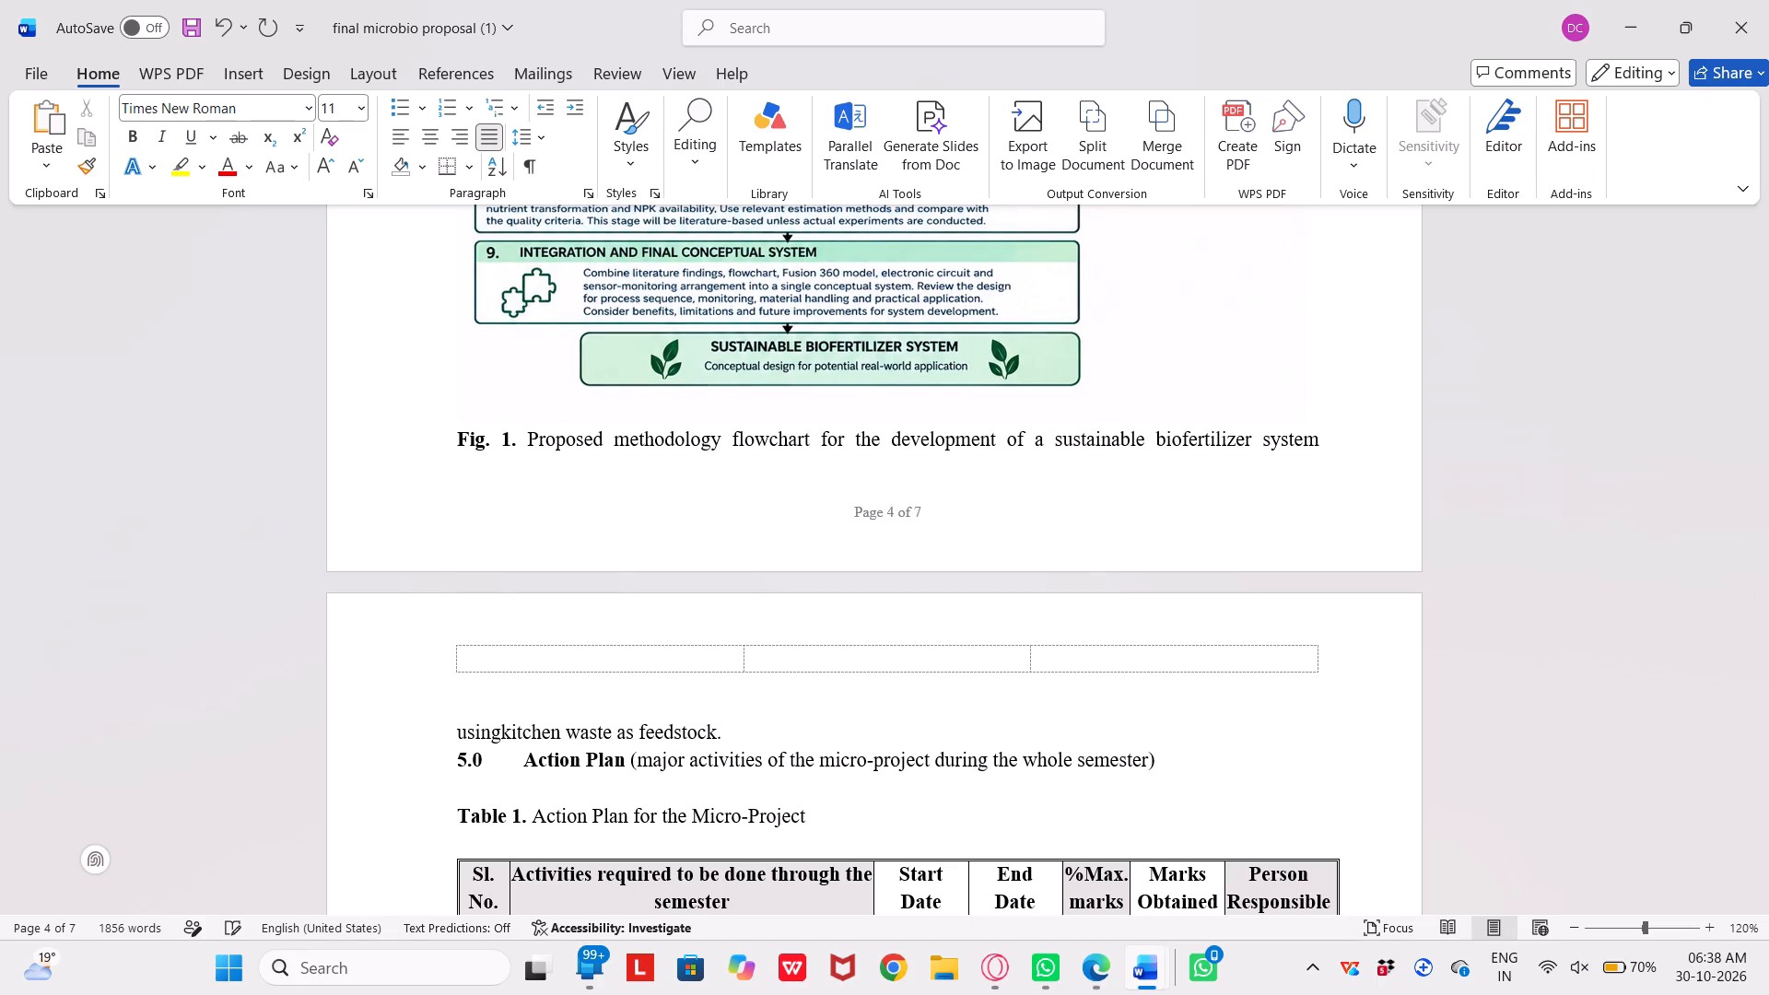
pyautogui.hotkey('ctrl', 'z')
# Shrink the flowchart picture further from its lower corner so both lines of the Fig. 1 caption fit on page 4.
pyautogui.scroll(4, 487, 694)
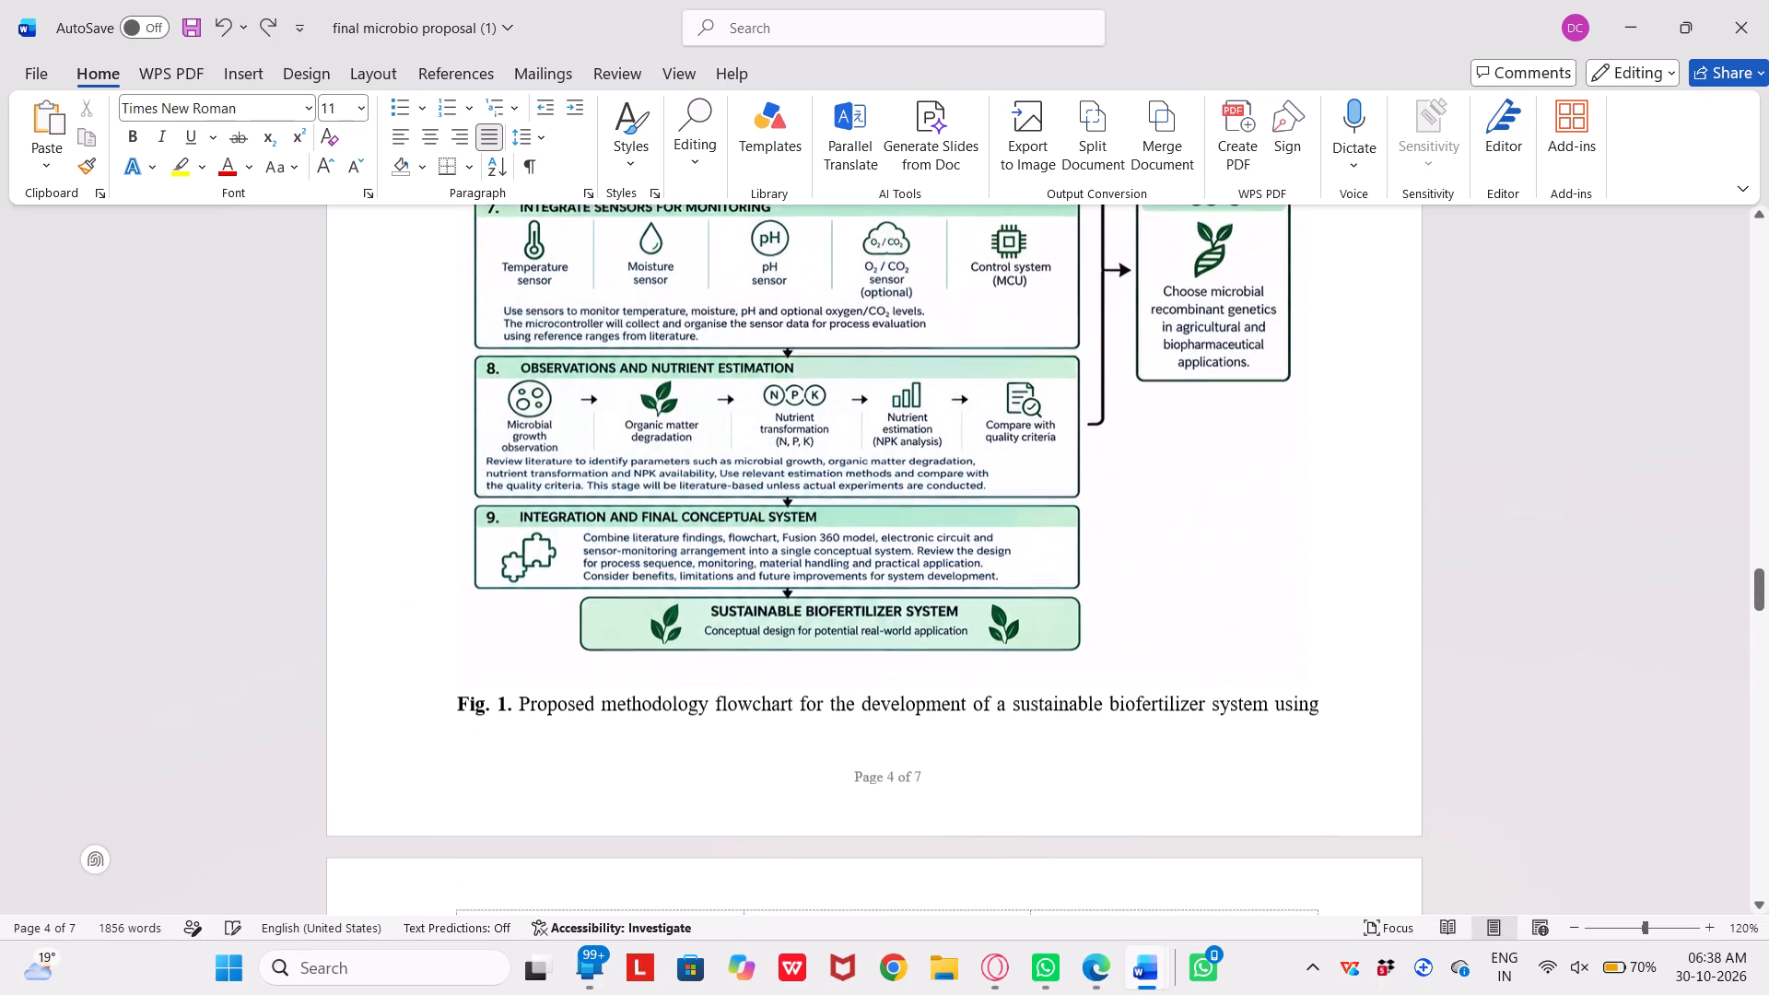
pyautogui.click(767, 556)
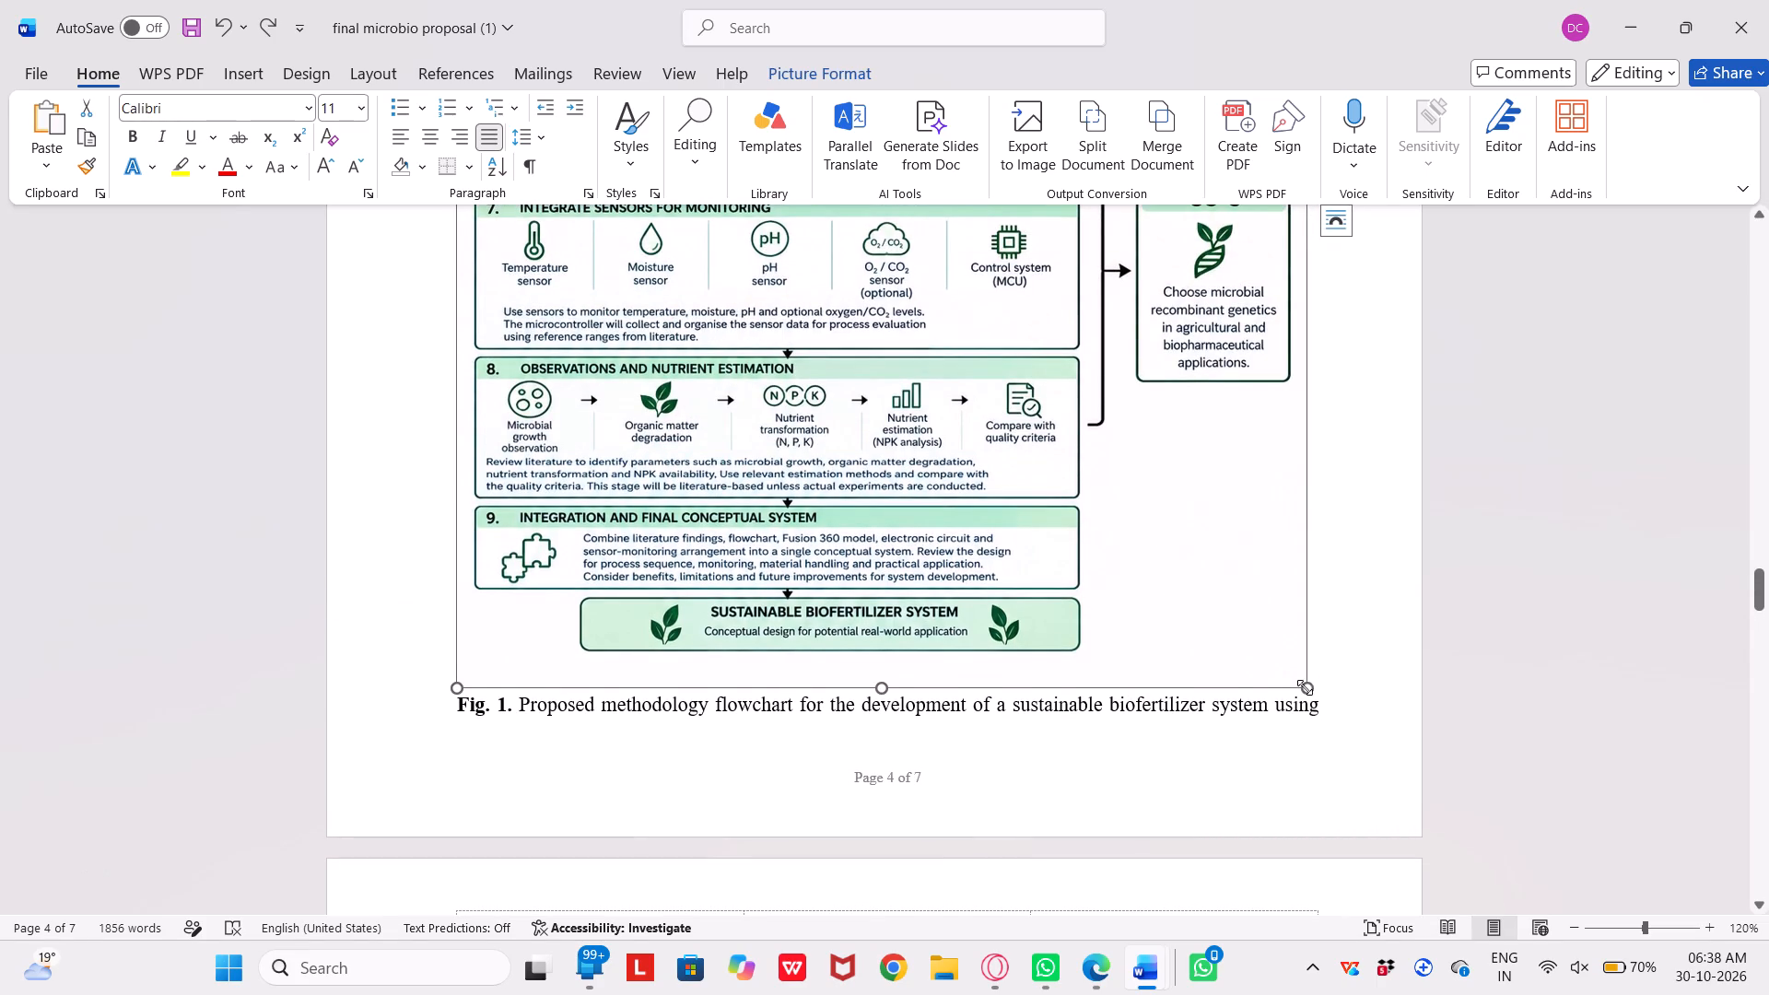
pyautogui.moveTo(1306, 687); pyautogui.dragTo(1287, 661)
pyautogui.scroll(1, 1116, 631)
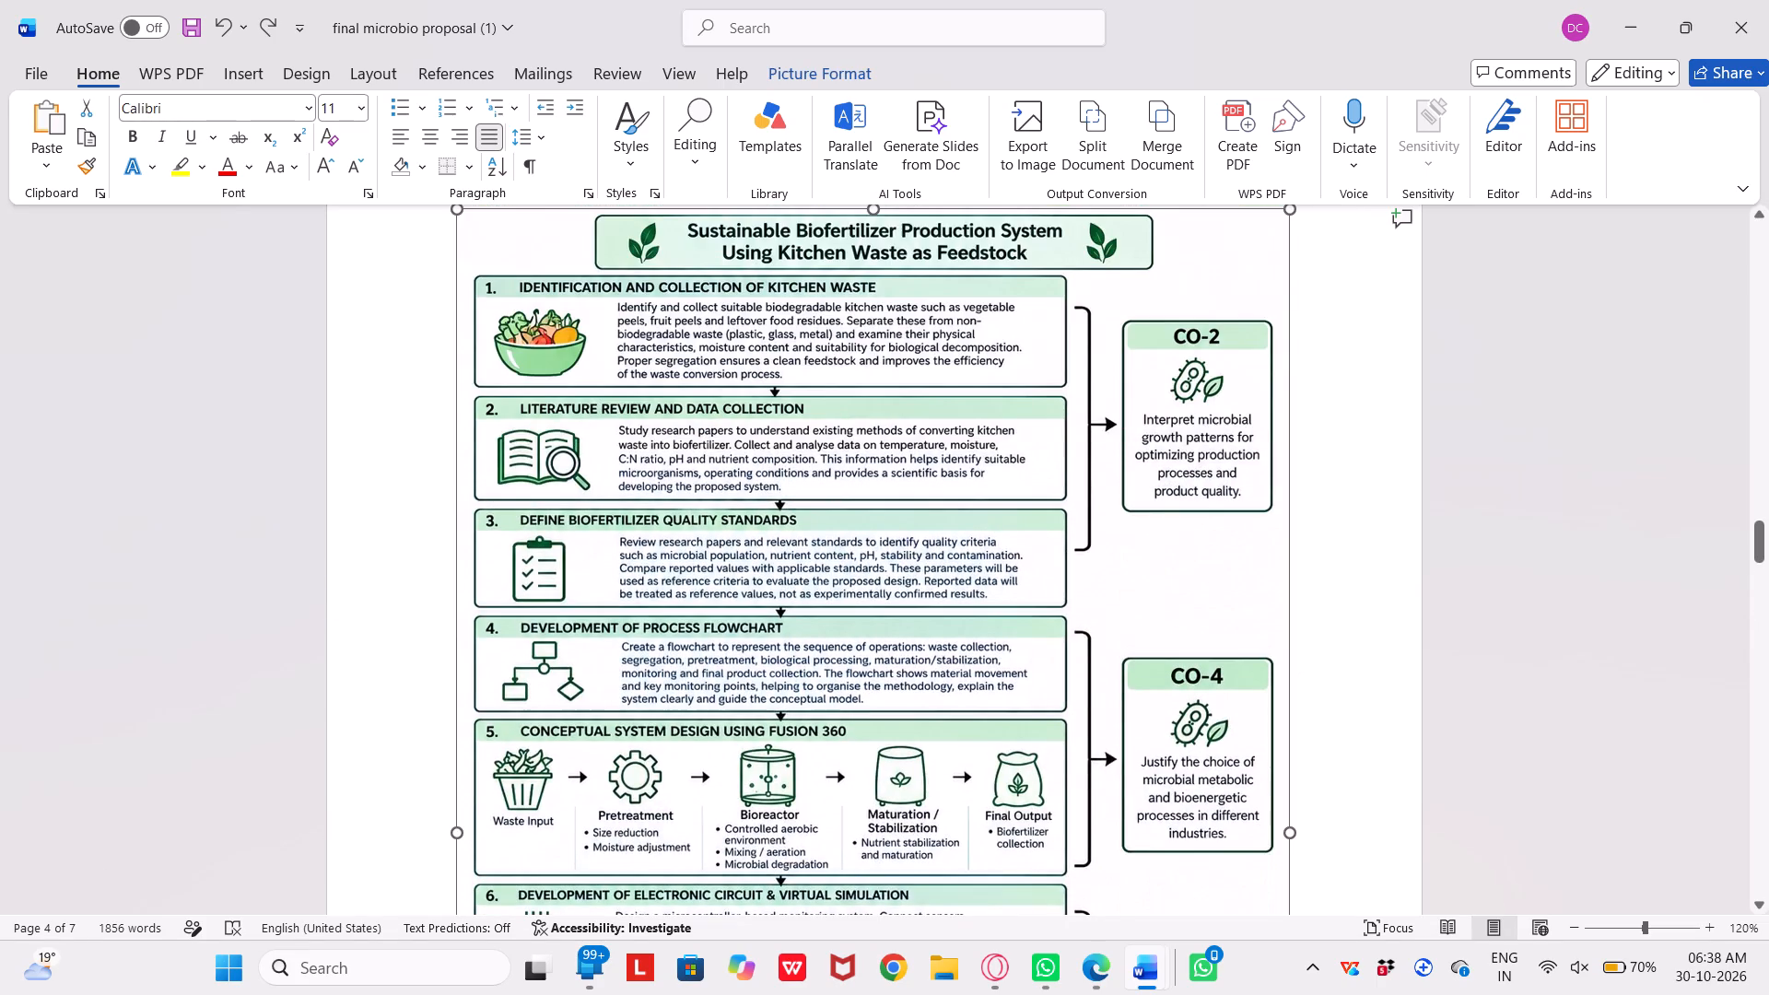
pyautogui.scroll(7, 1116, 631)
pyautogui.scroll(-4, 774, 518)
pyautogui.scroll(6, 747, 518)
pyautogui.scroll(1, 639, 552)
pyautogui.scroll(-5, 639, 552)
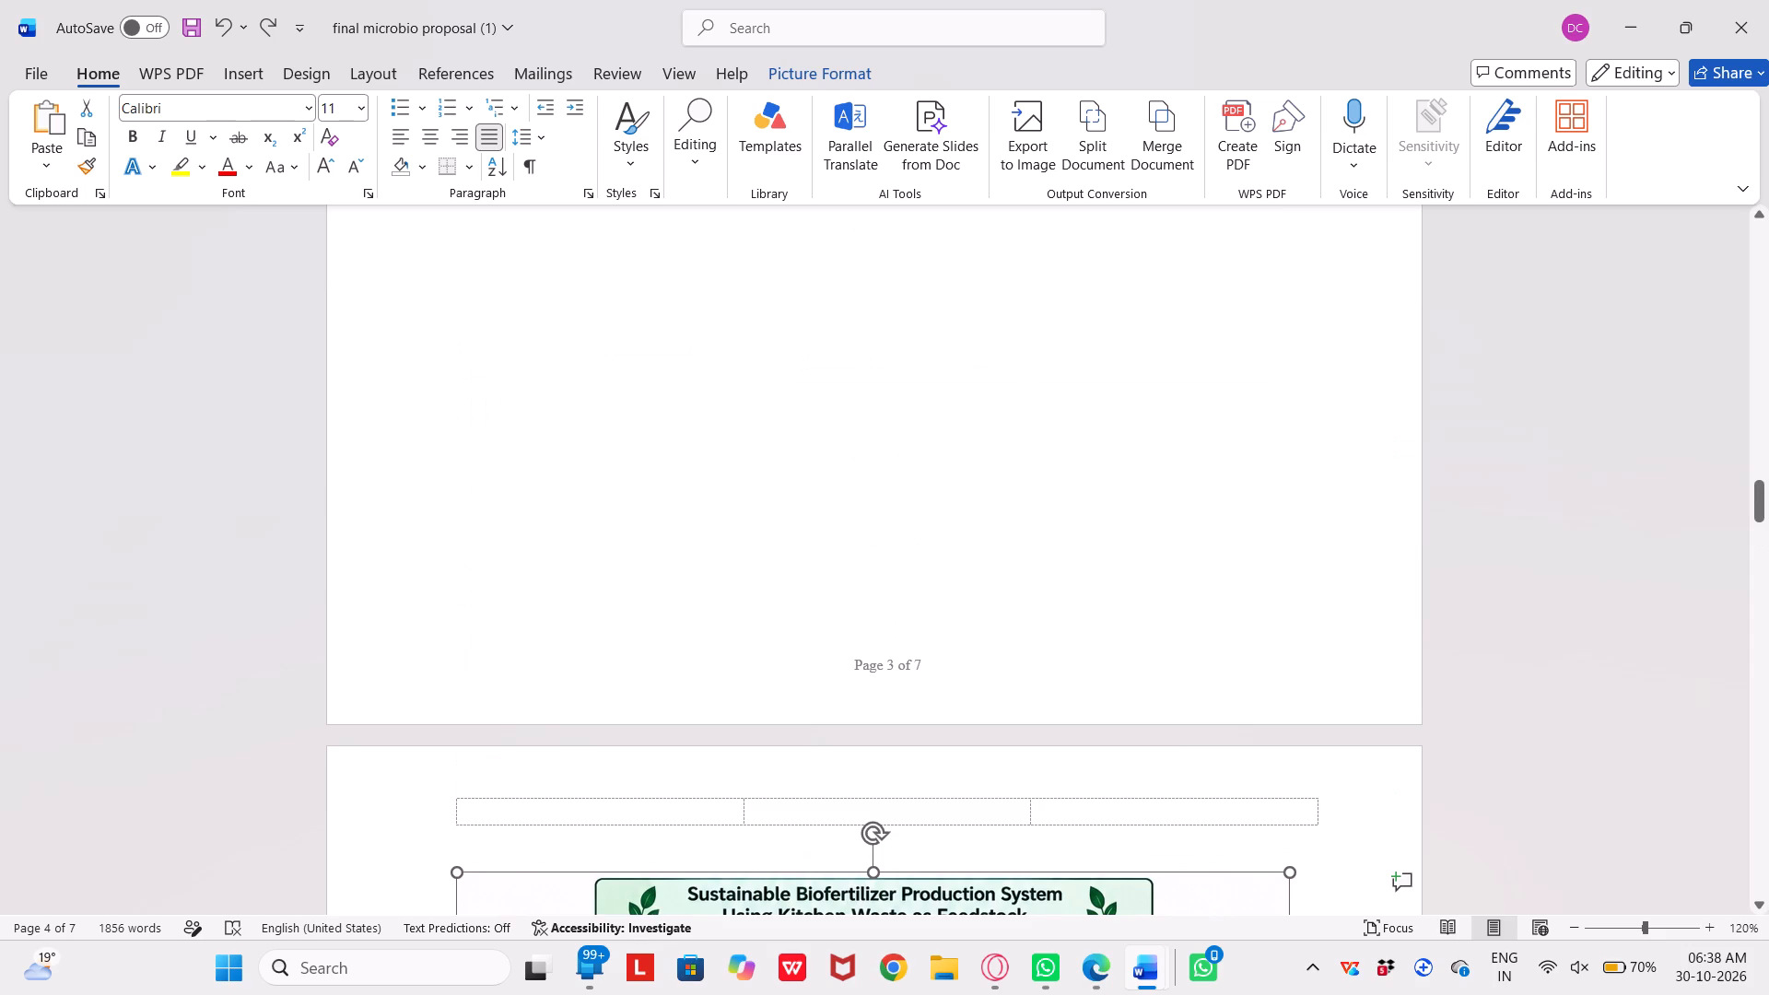
pyautogui.scroll(-19, 639, 552)
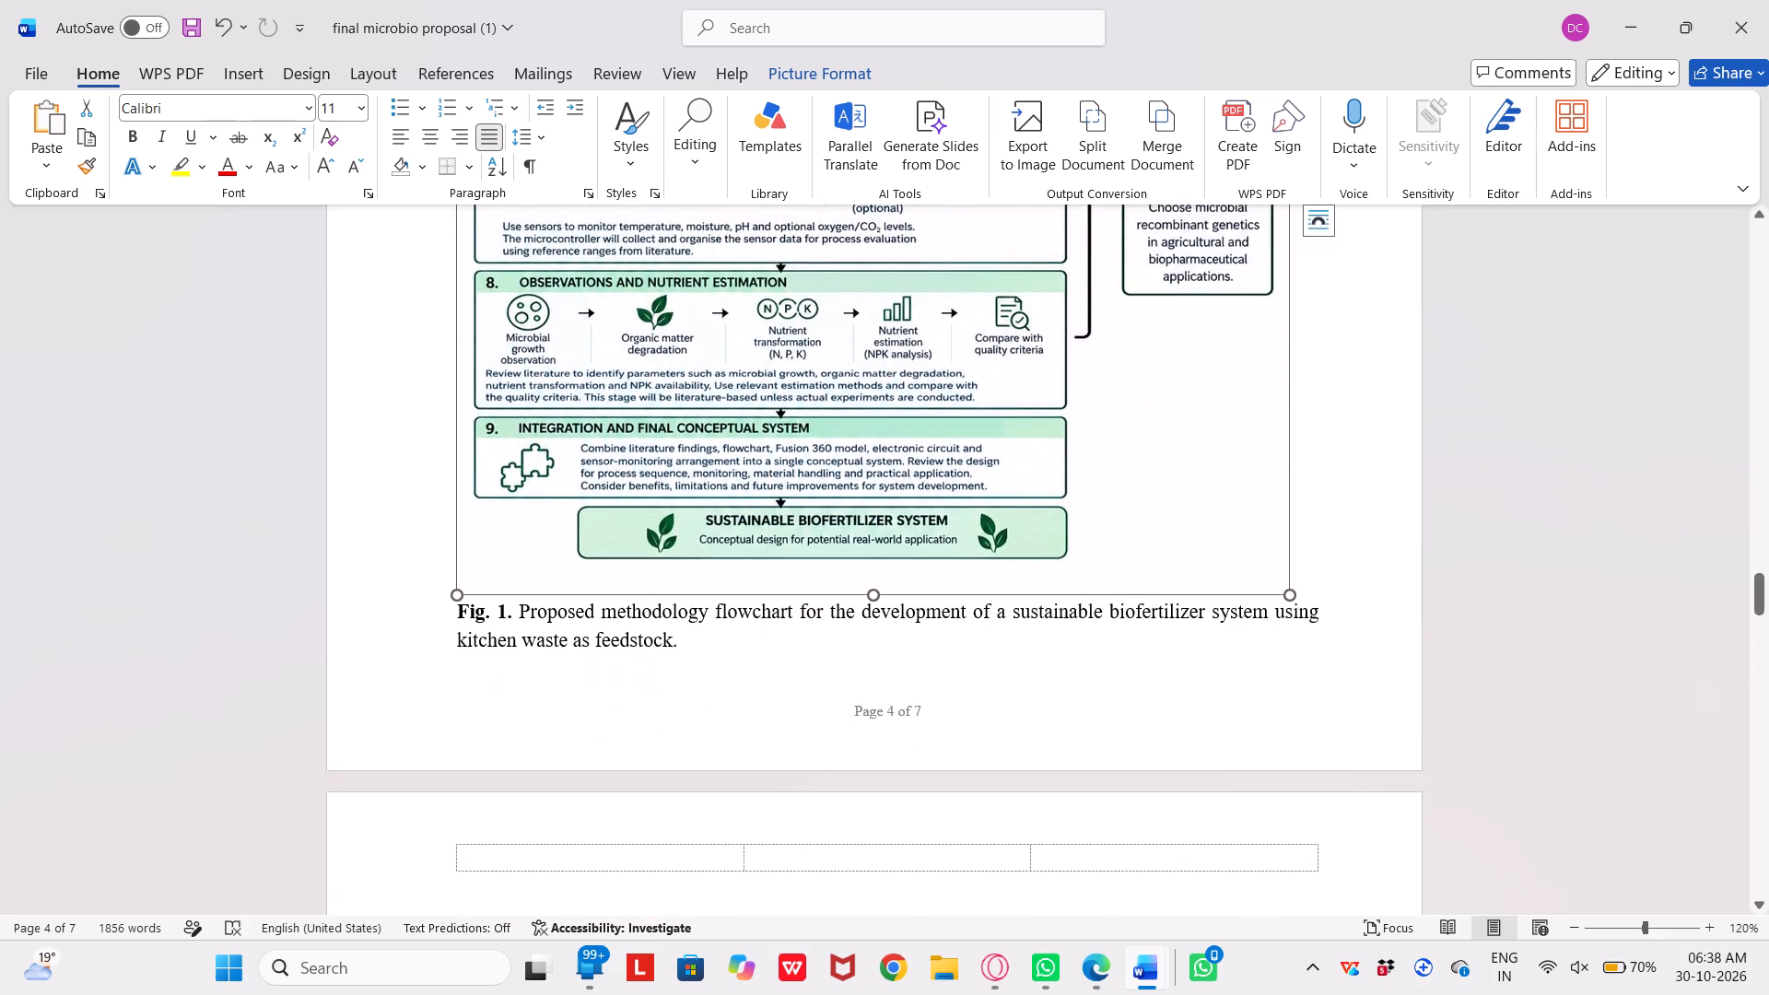
# Centre the two-line Fig. 1 caption beneath the flowchart.
pyautogui.moveTo(685, 645); pyautogui.dragTo(477, 614)
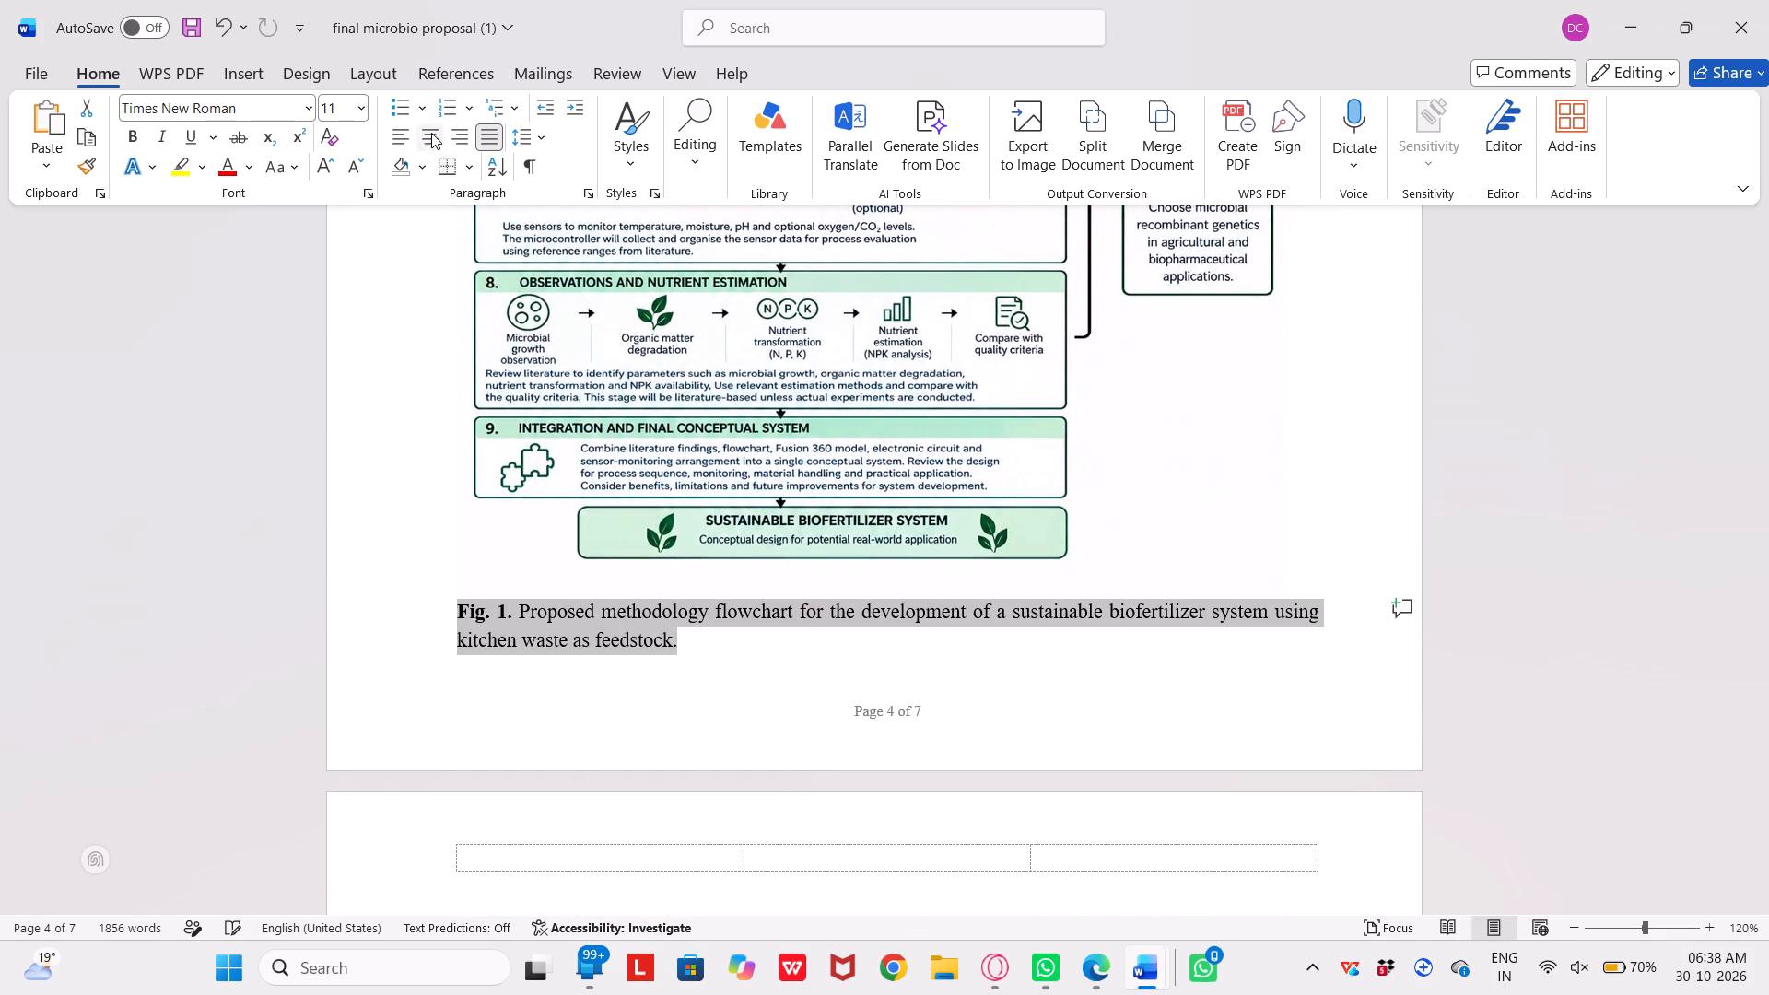
pyautogui.click(431, 132)
# Look through the whole proposal, from the title page to the end, to check the layout of text, flowchart and tables.
pyautogui.scroll(4, 828, 555)
pyautogui.scroll(11, 969, 599)
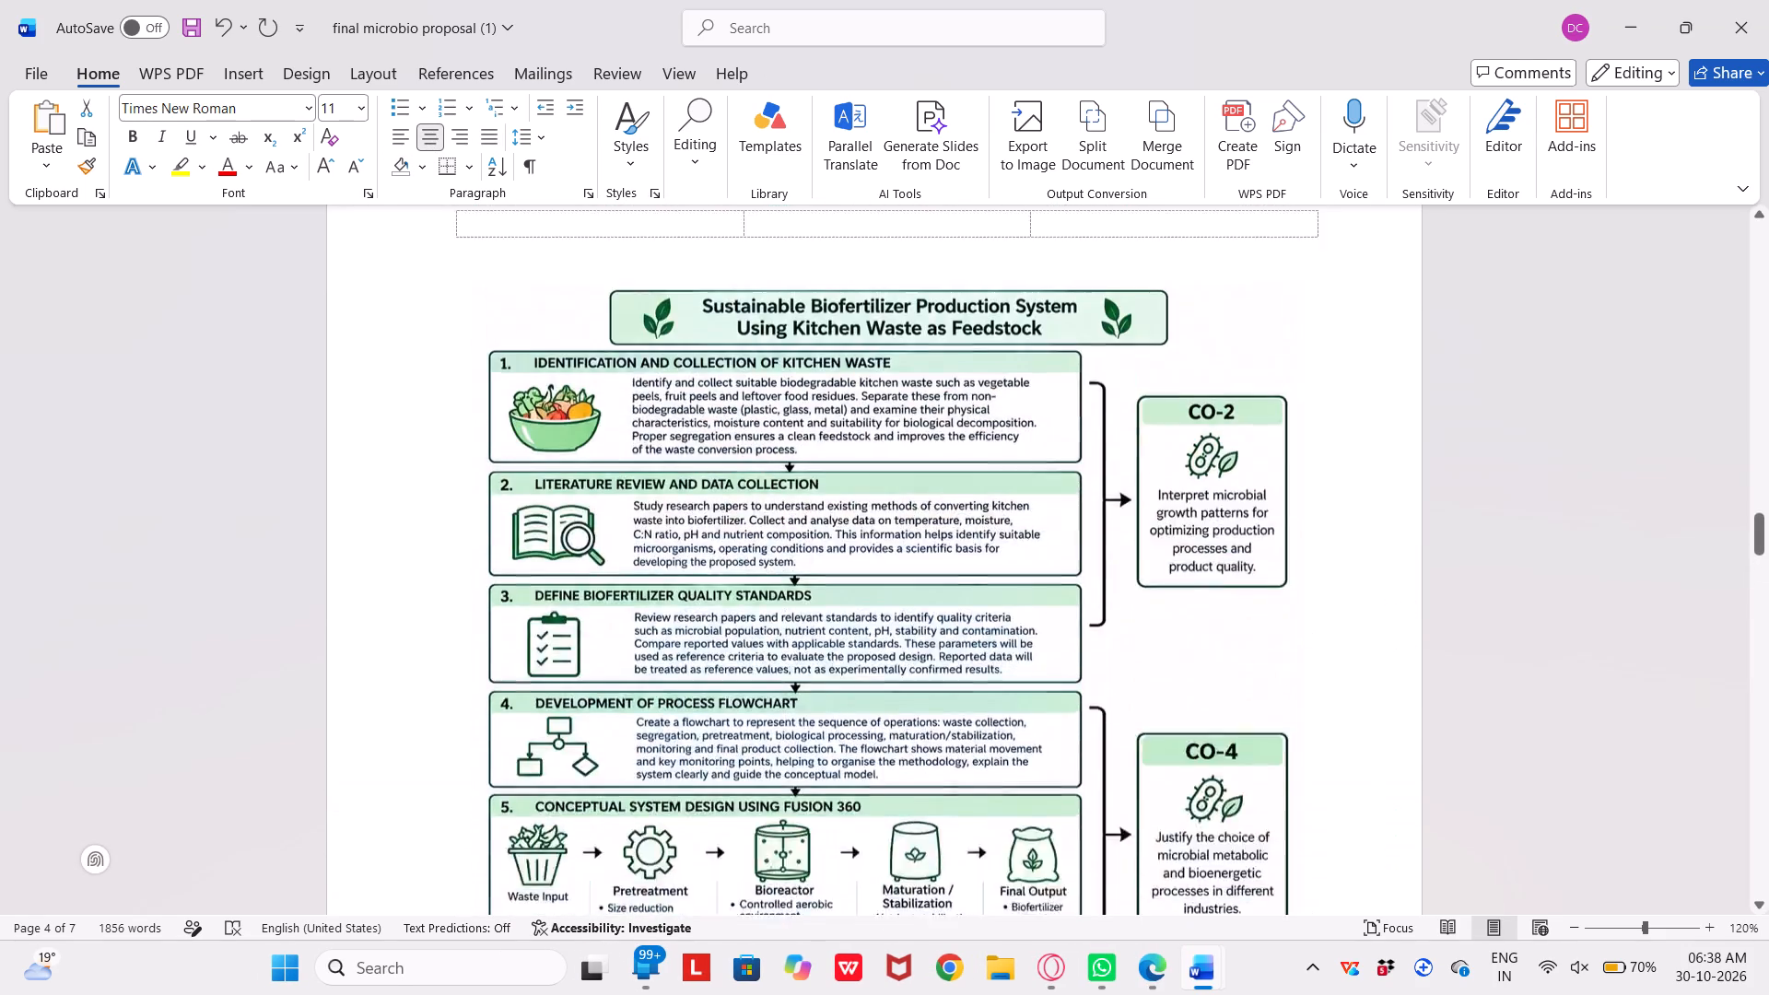
pyautogui.scroll(4, 969, 599)
pyautogui.scroll(3, 730, 402)
pyautogui.click(730, 416)
pyautogui.scroll(5, 730, 416)
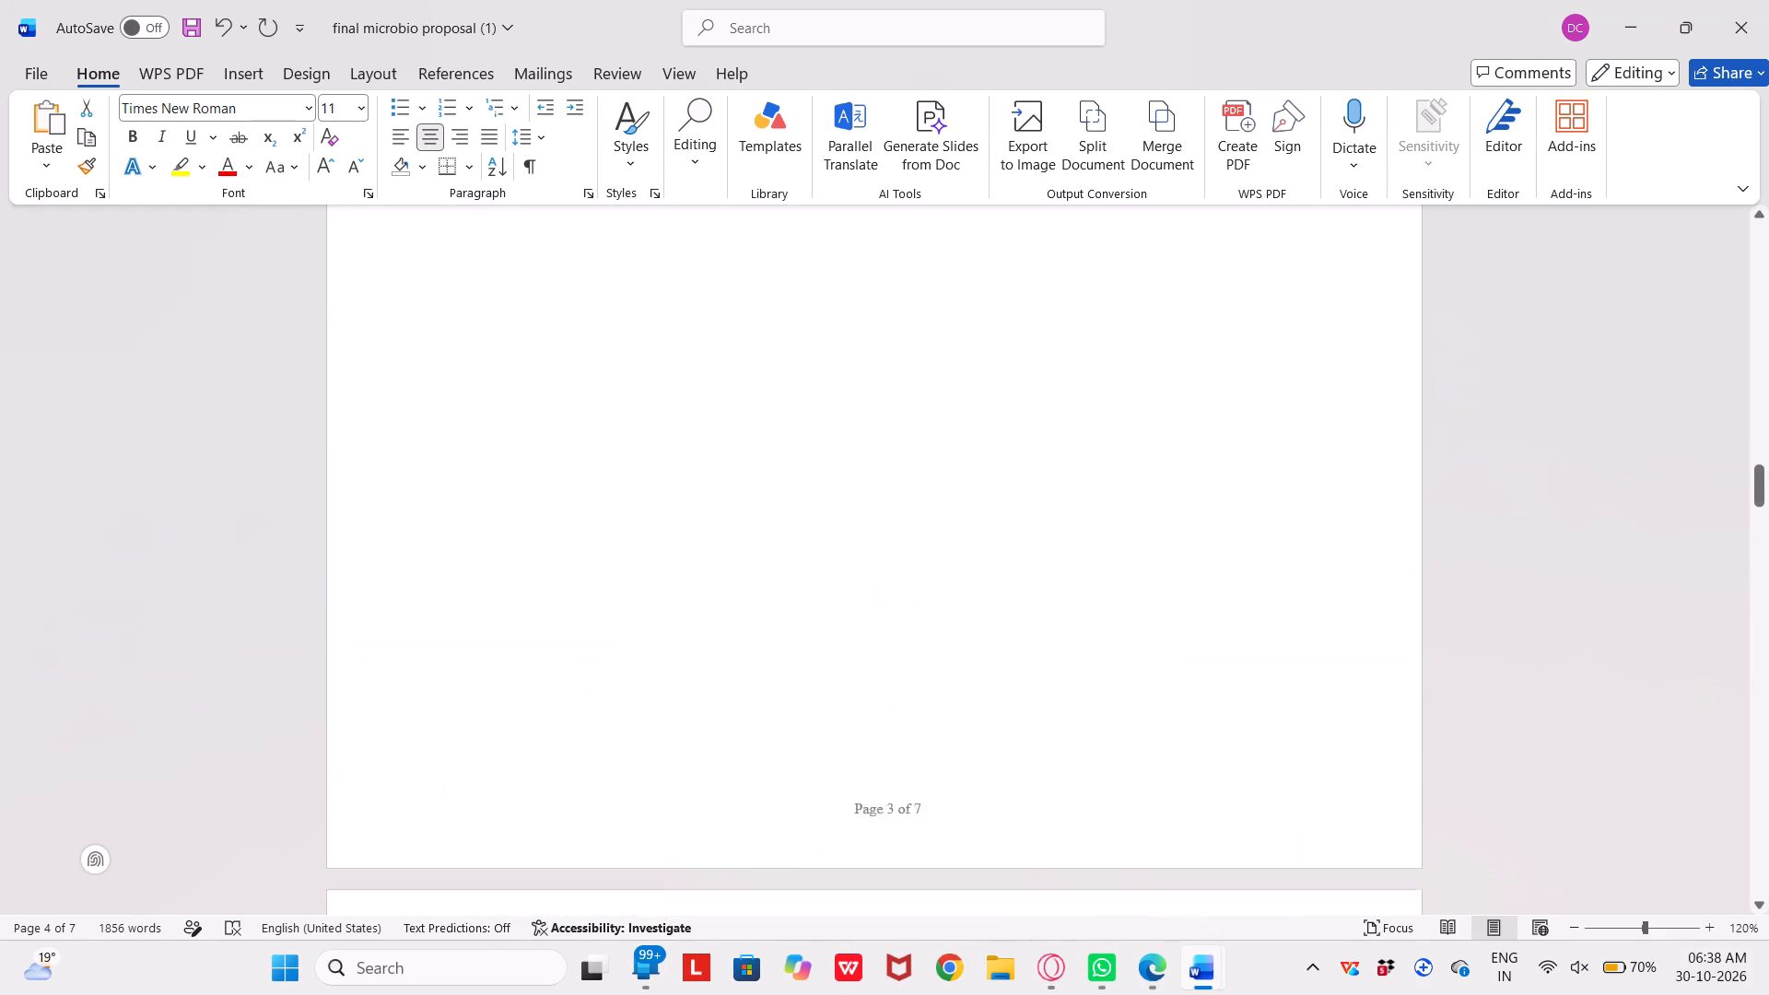
pyautogui.scroll(5, 730, 416)
pyautogui.scroll(-8, 730, 416)
pyautogui.scroll(3, 698, 565)
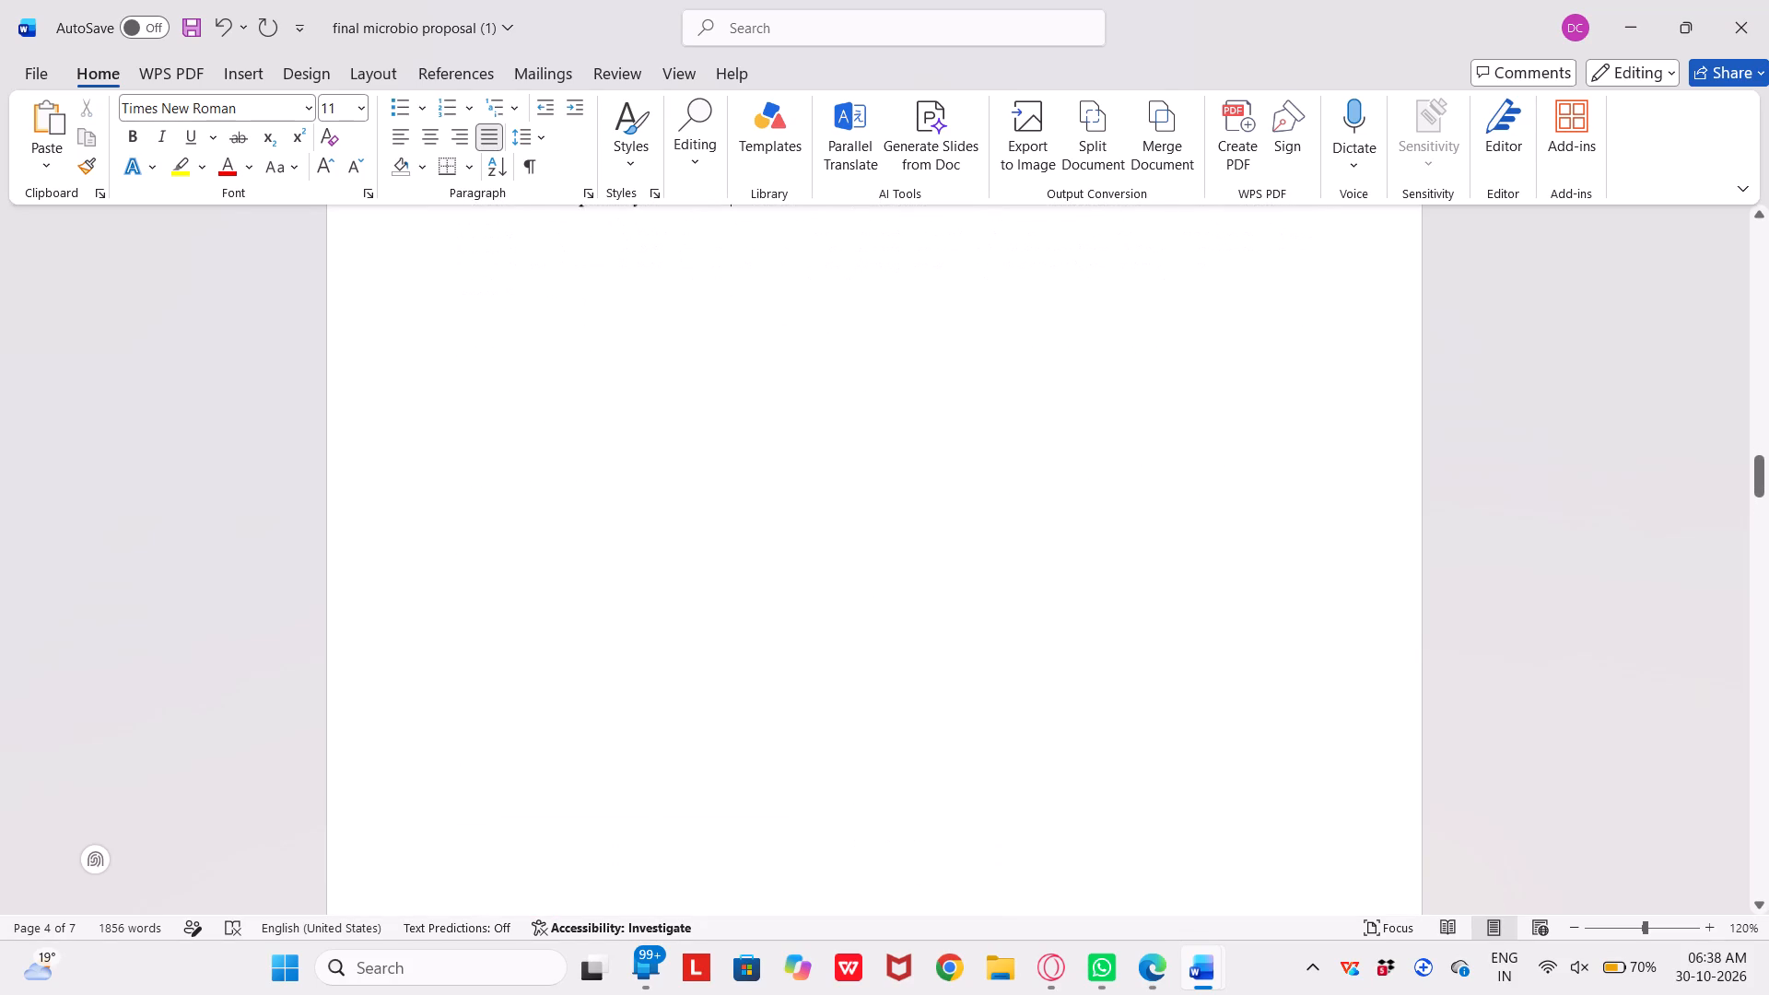
pyautogui.scroll(20, 698, 565)
pyautogui.scroll(15, 698, 565)
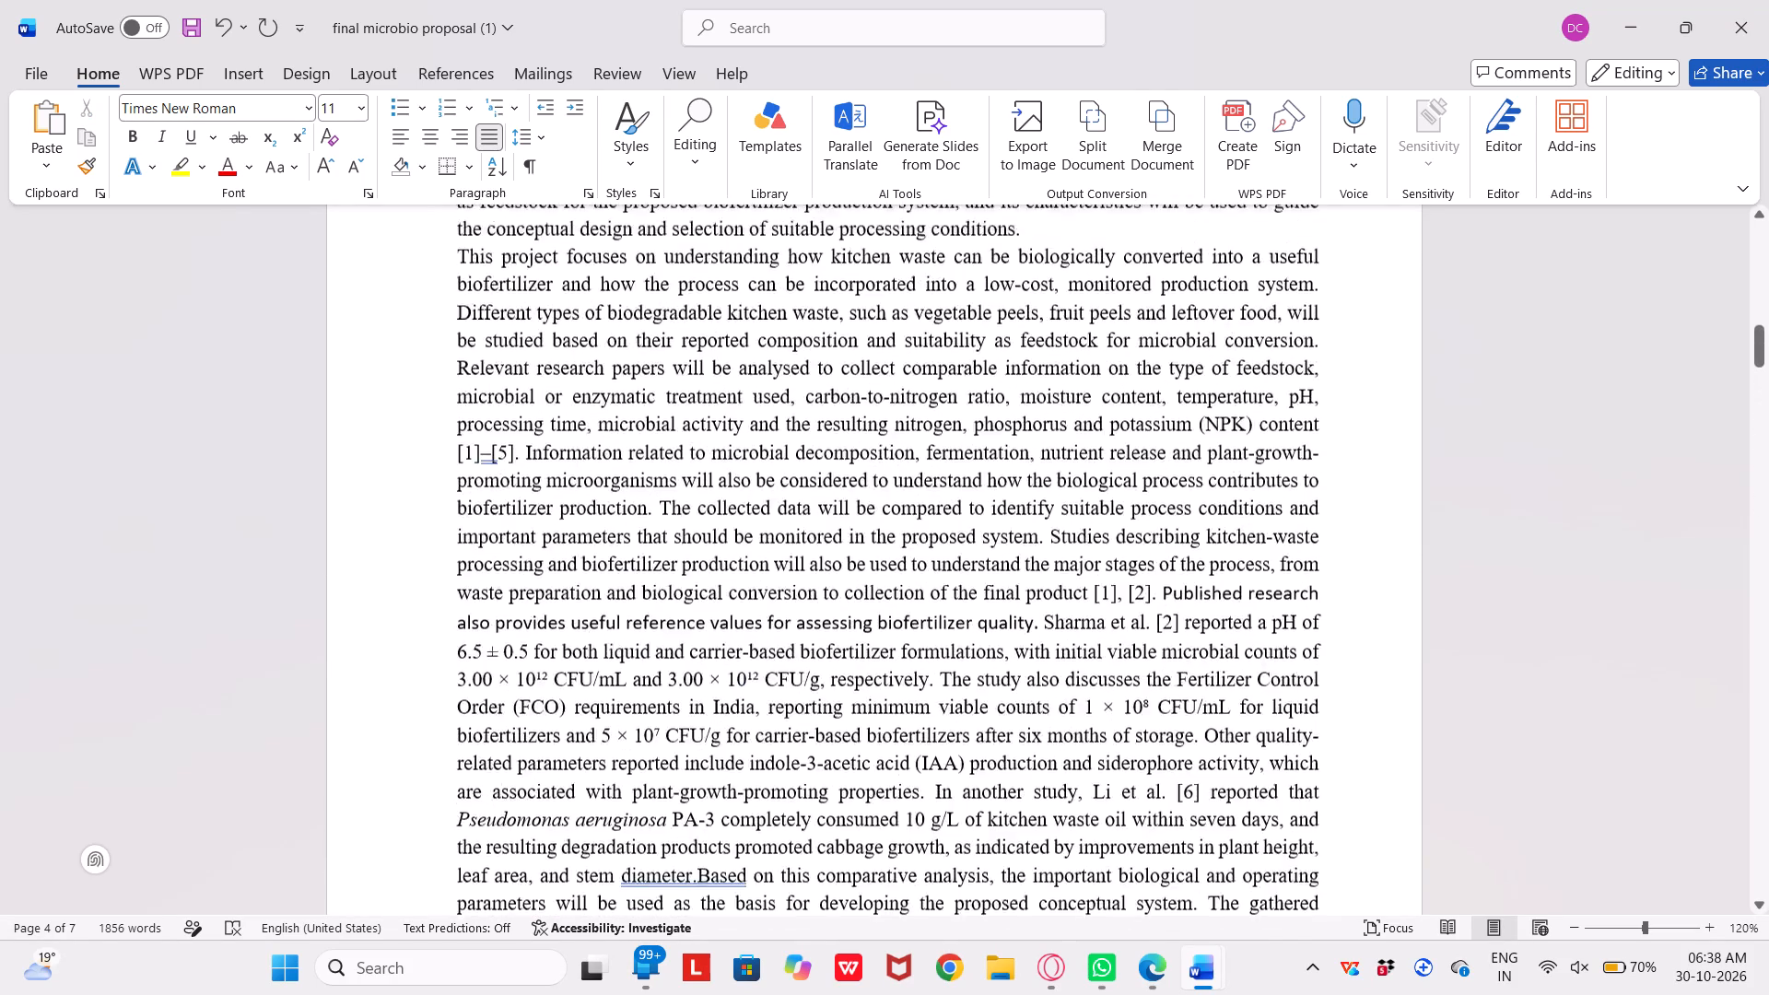
pyautogui.scroll(20, 705, 565)
pyautogui.scroll(9, 705, 565)
pyautogui.scroll(-1, 708, 564)
pyautogui.scroll(1, 708, 564)
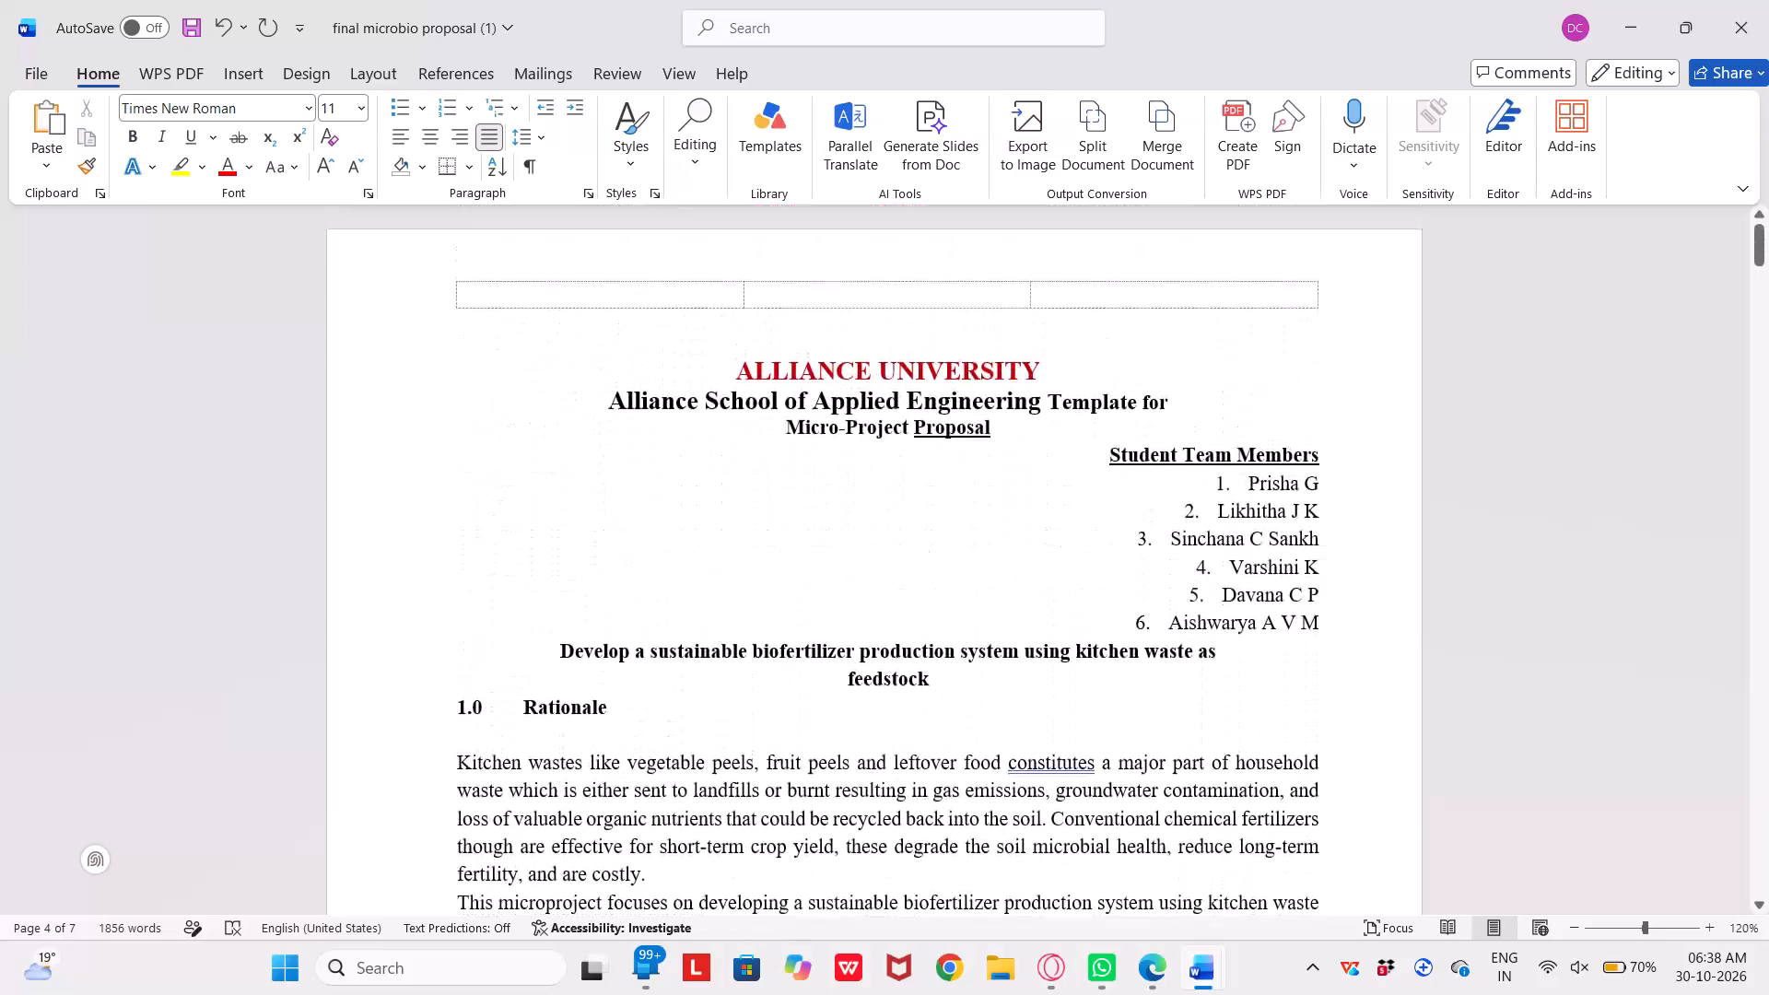
pyautogui.scroll(6, 708, 564)
pyautogui.scroll(-20, 708, 564)
pyautogui.scroll(-16, 708, 564)
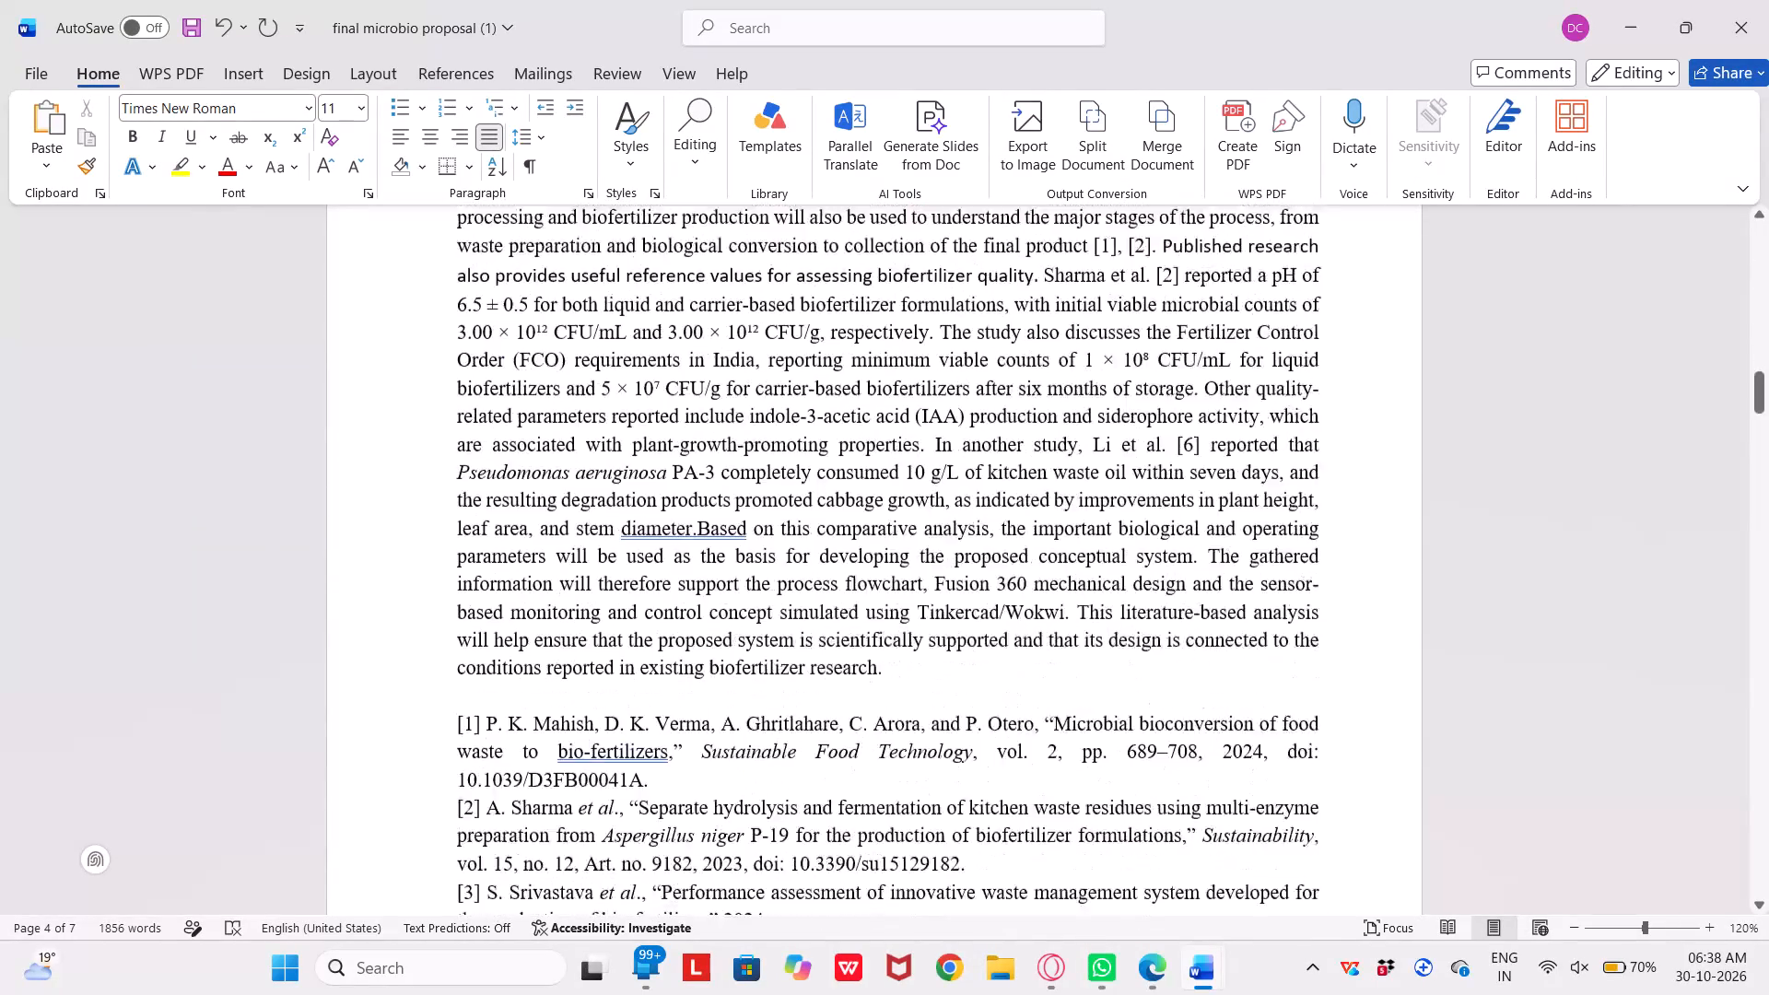
pyautogui.scroll(-20, 711, 554)
pyautogui.scroll(-14, 713, 548)
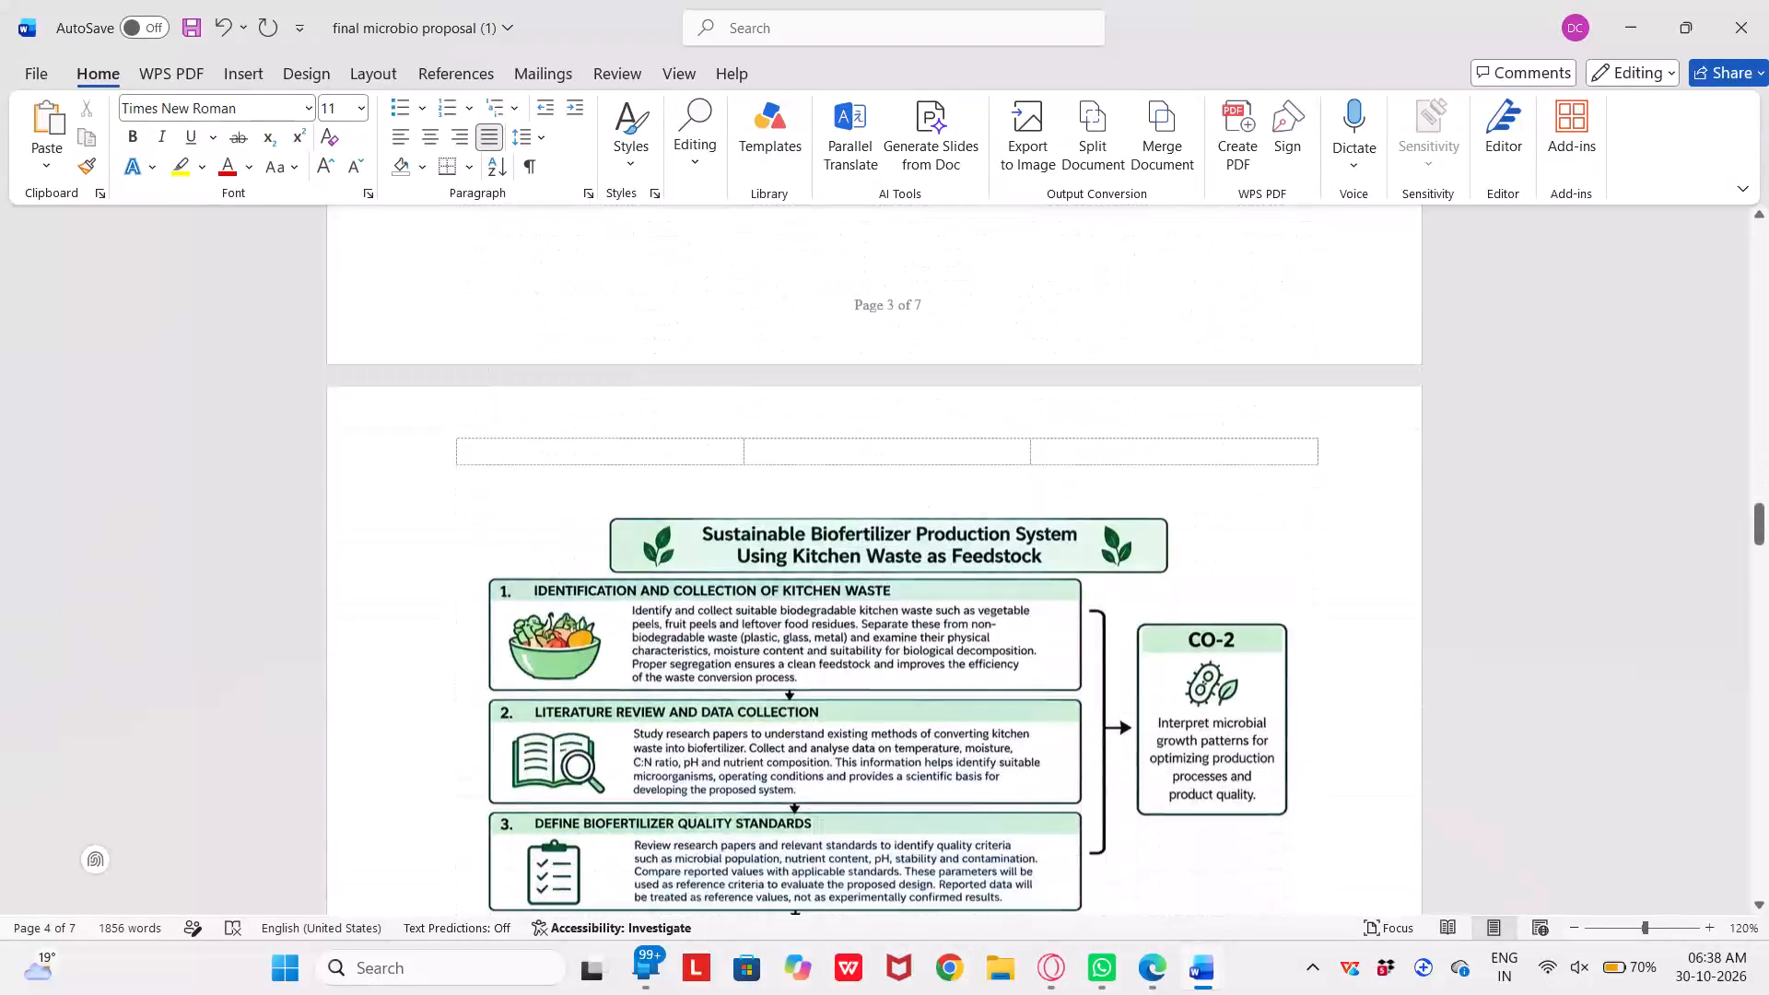
pyautogui.scroll(-10, 713, 546)
pyautogui.scroll(1, 713, 546)
pyautogui.scroll(-20, 713, 546)
pyautogui.scroll(-1, 713, 546)
pyautogui.scroll(1, 713, 543)
pyautogui.scroll(-11, 713, 543)
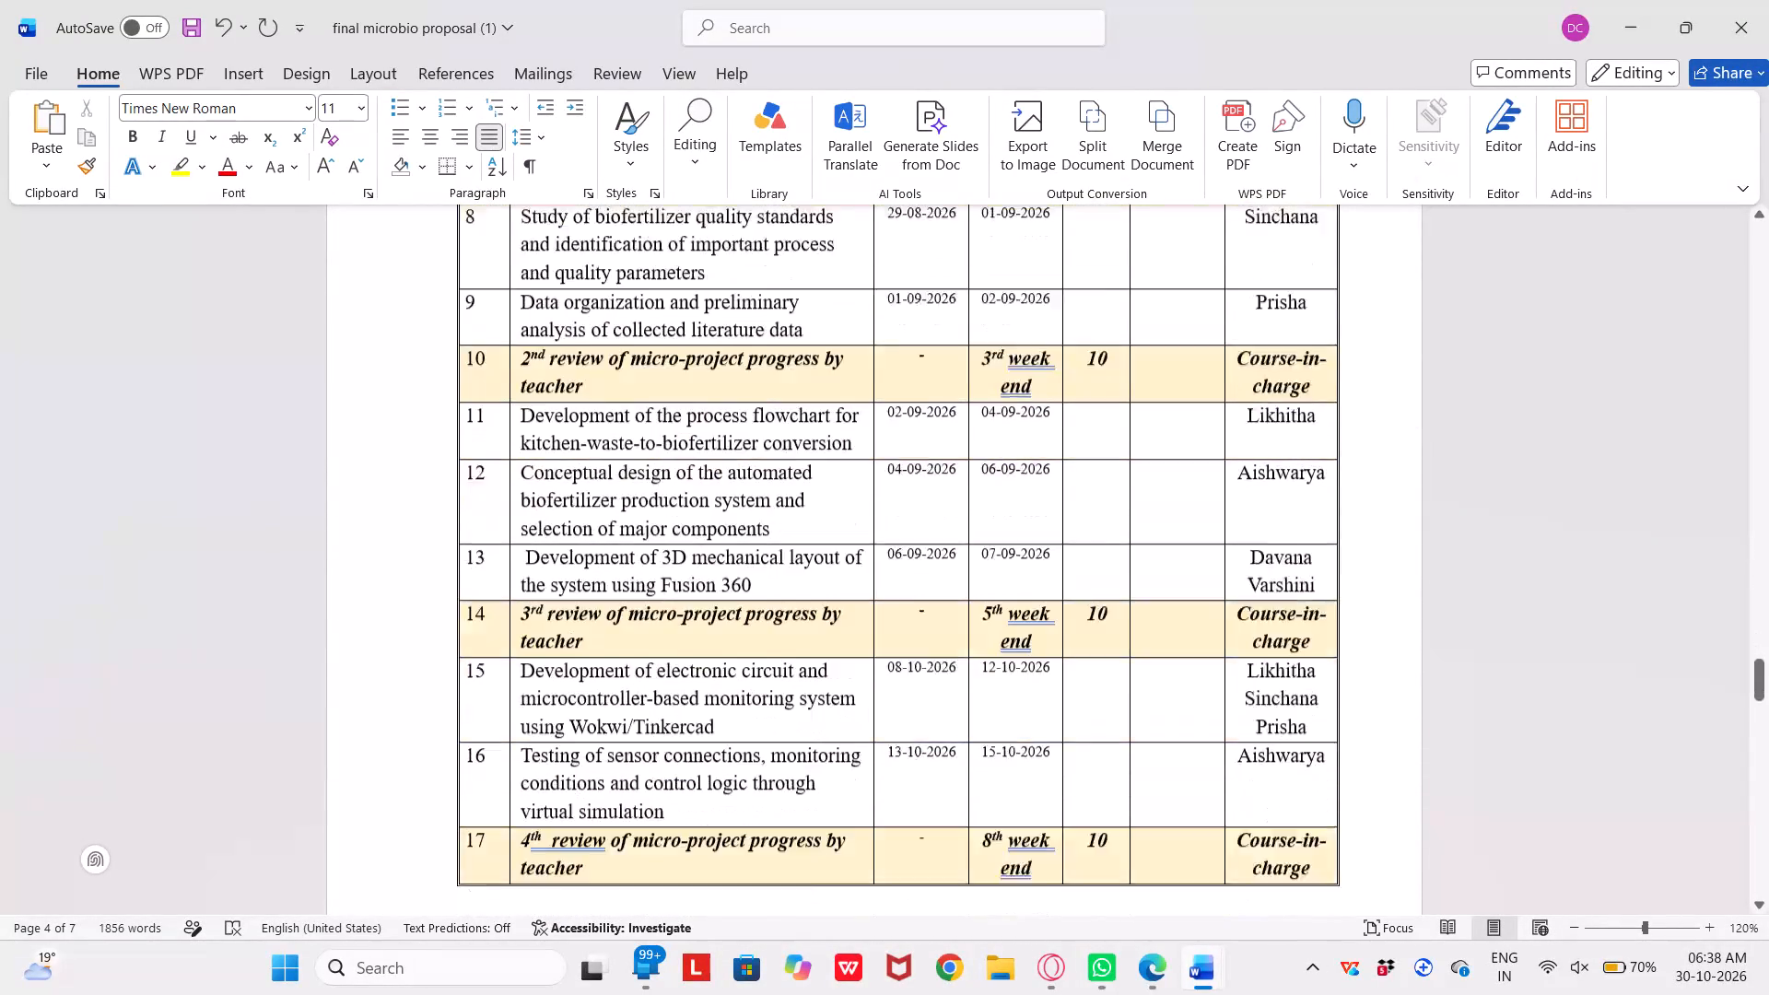
pyautogui.scroll(-20, 713, 543)
pyautogui.scroll(-20, 713, 543)
pyautogui.scroll(-2, 713, 543)
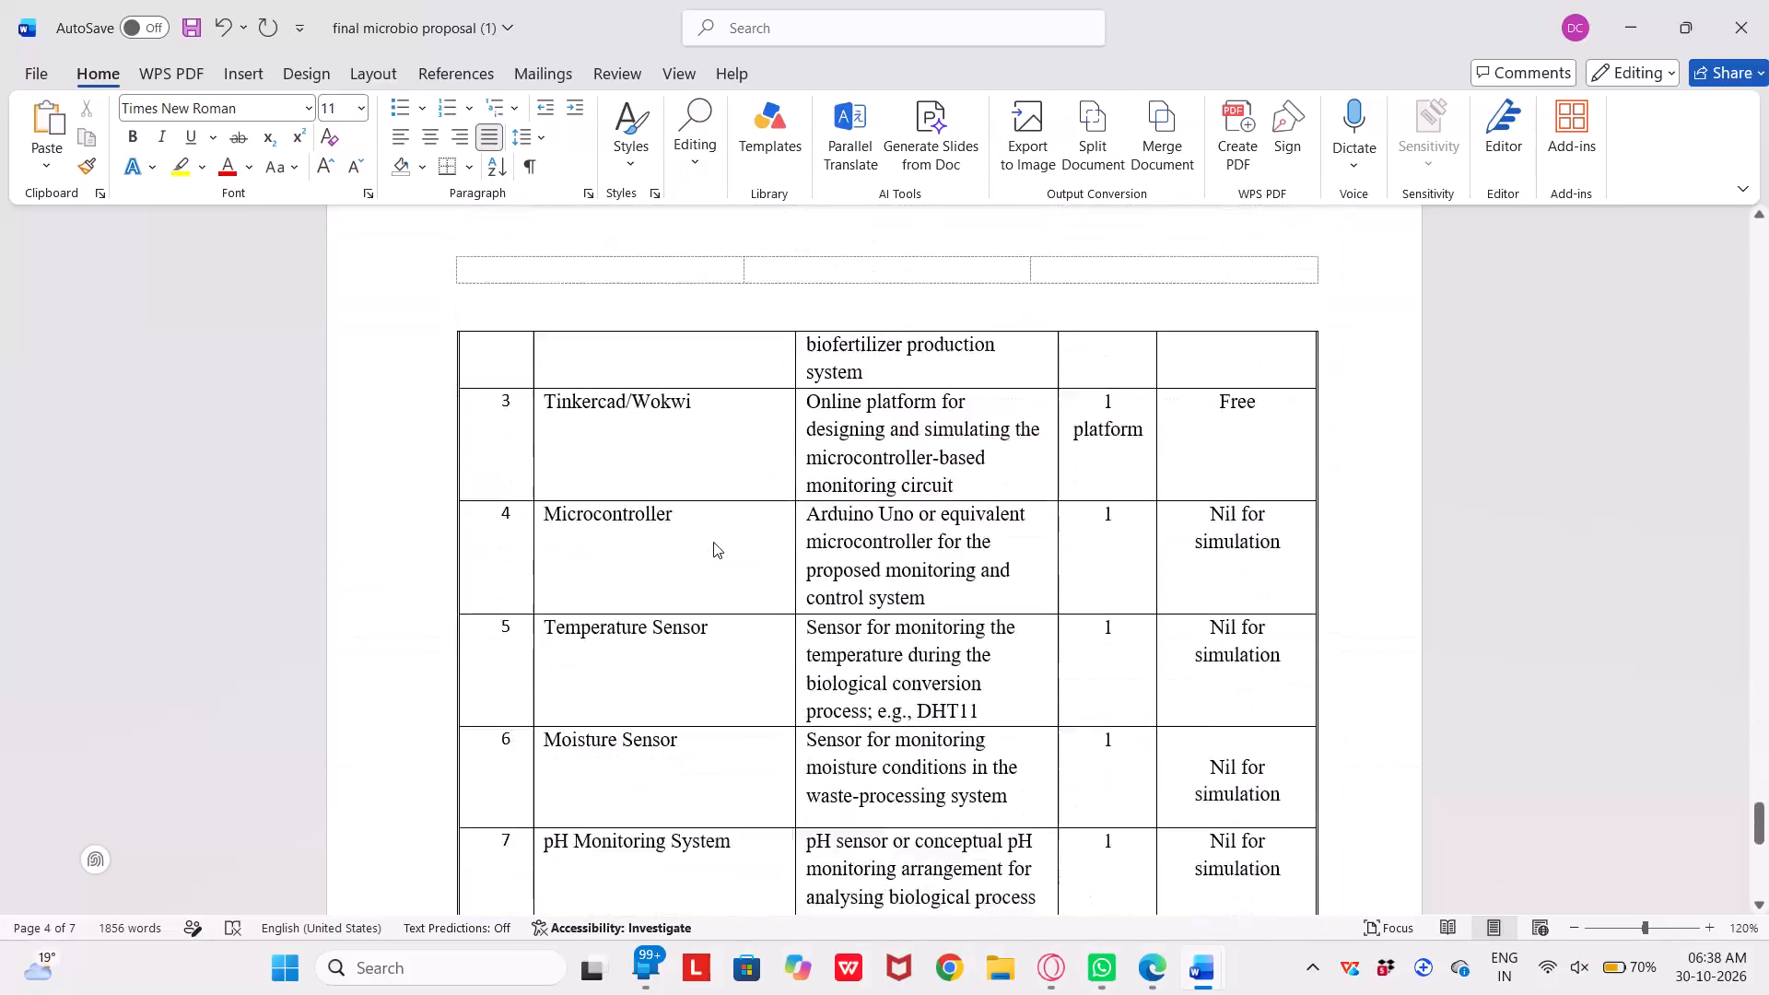
pyautogui.scroll(-16, 713, 542)
# Check the available save locations and save the proposal under its current name, final microbio proposal (1), in its existing folder.
pyautogui.click(15, 64)
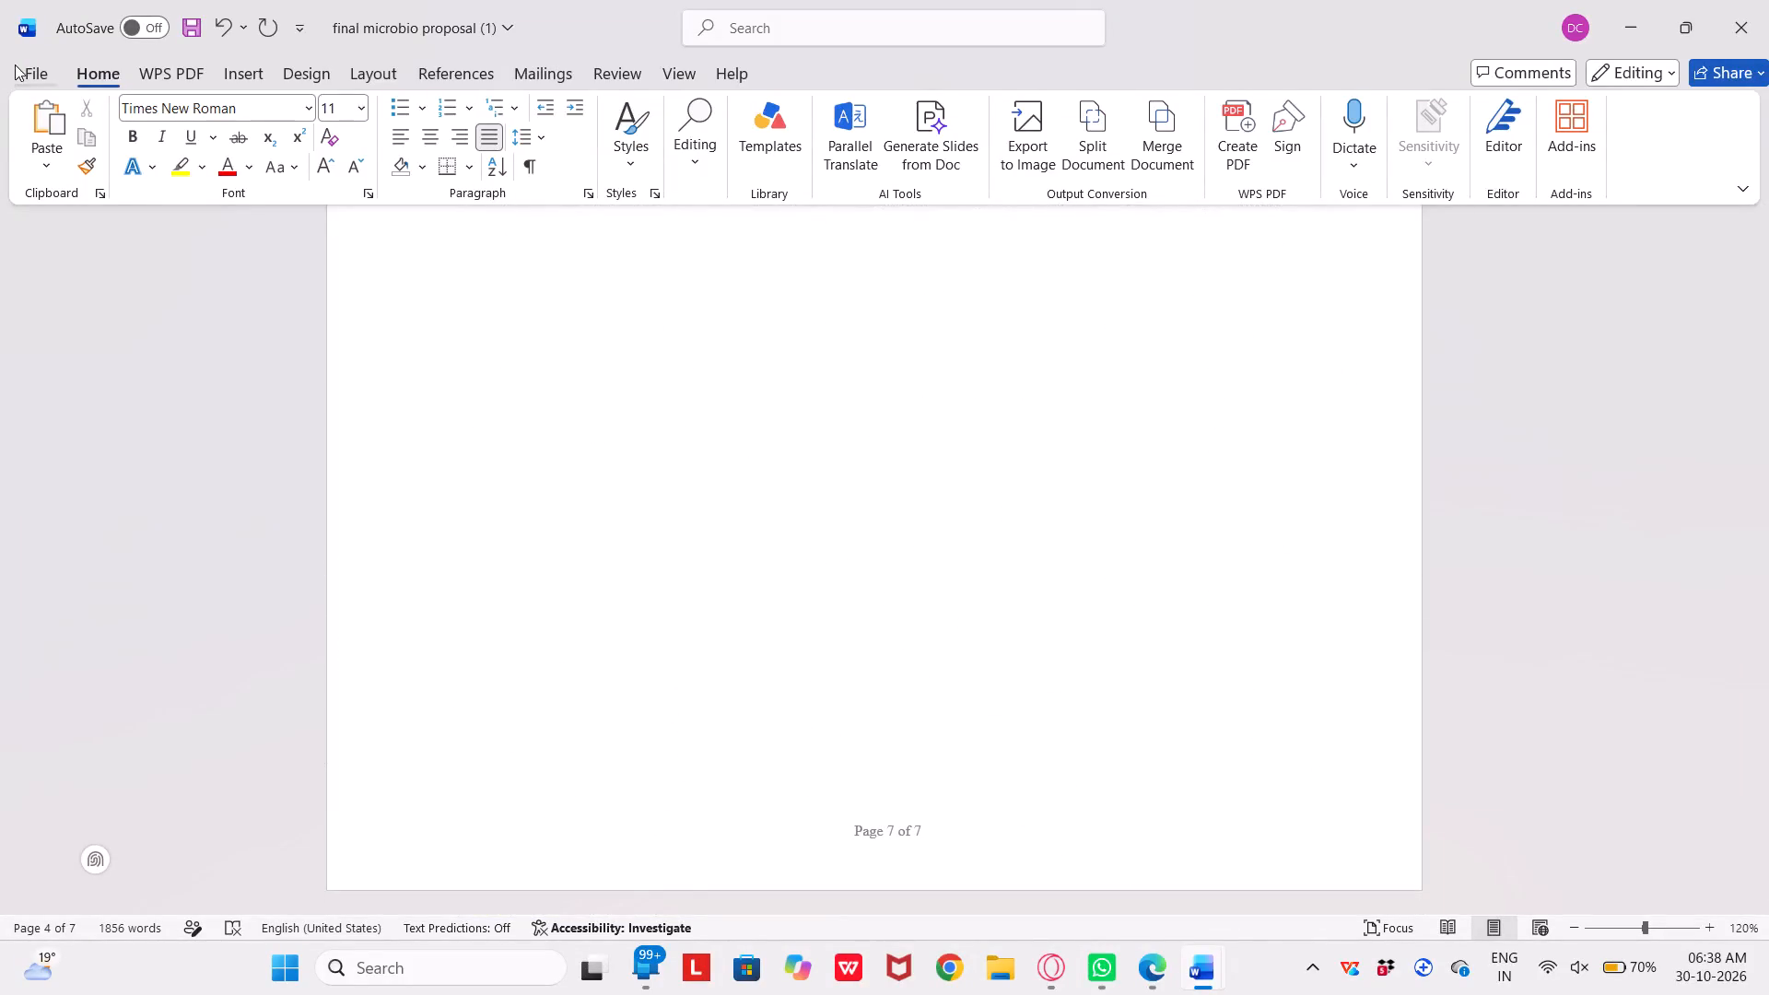
pyautogui.click(72, 534)
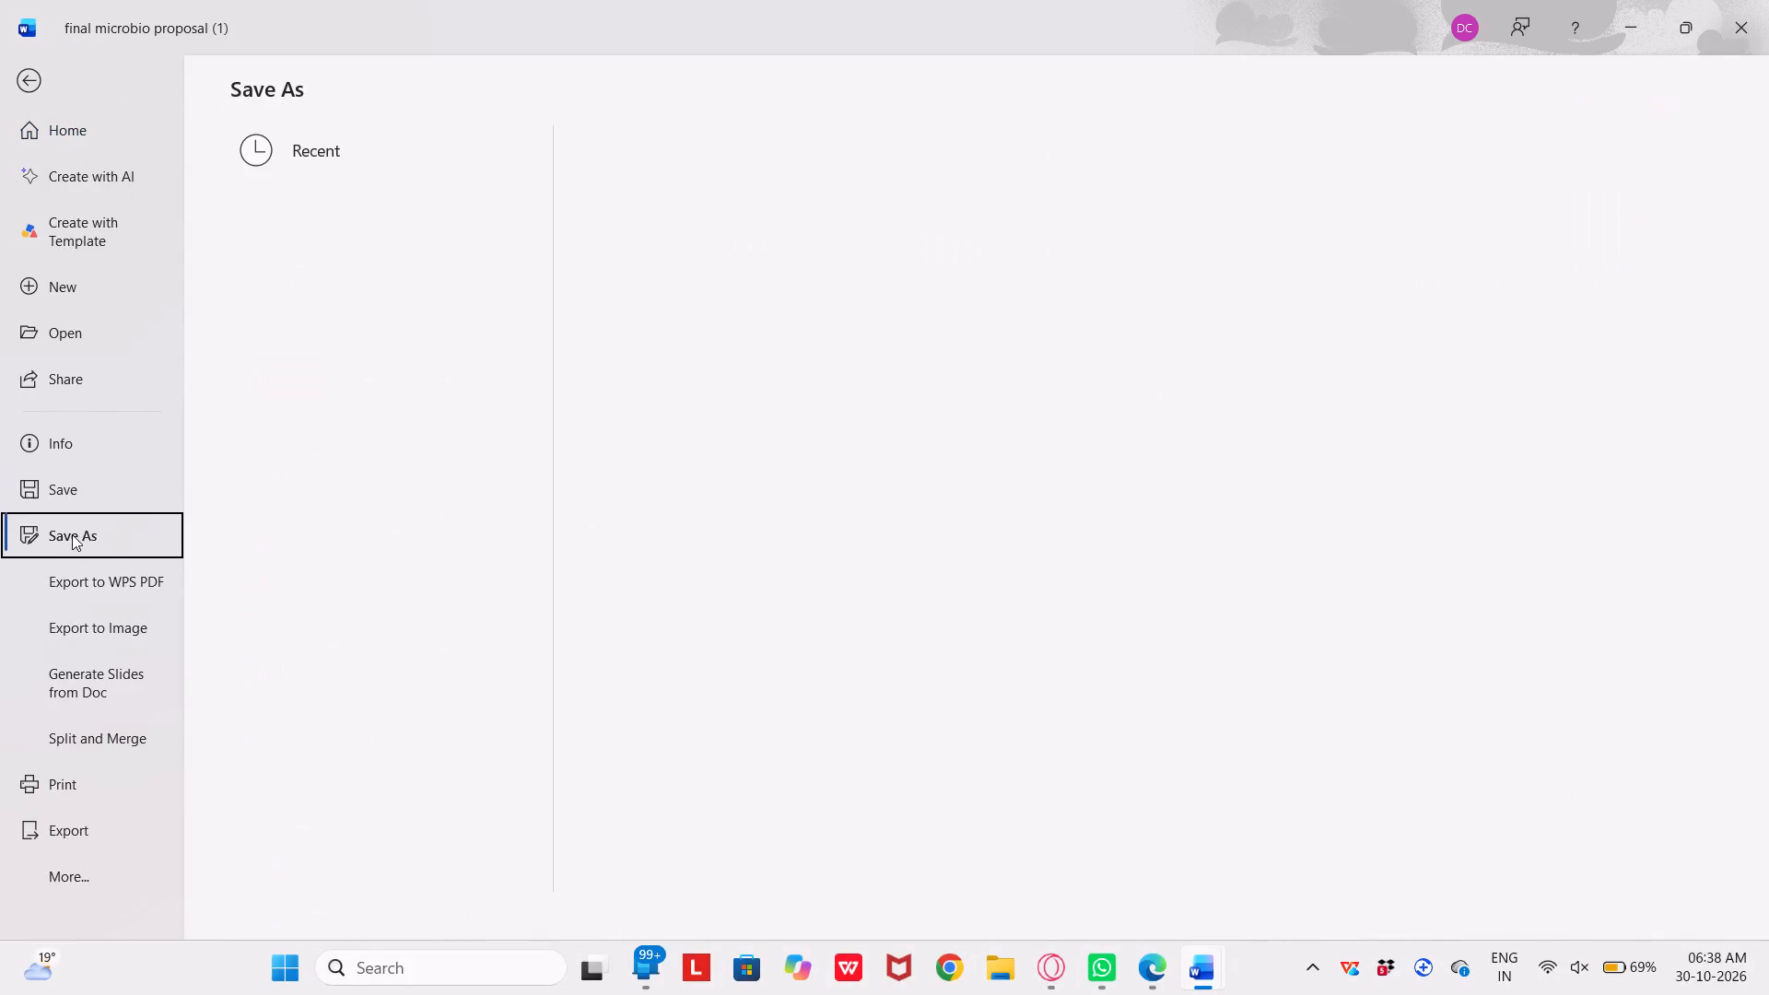
pyautogui.click(384, 452)
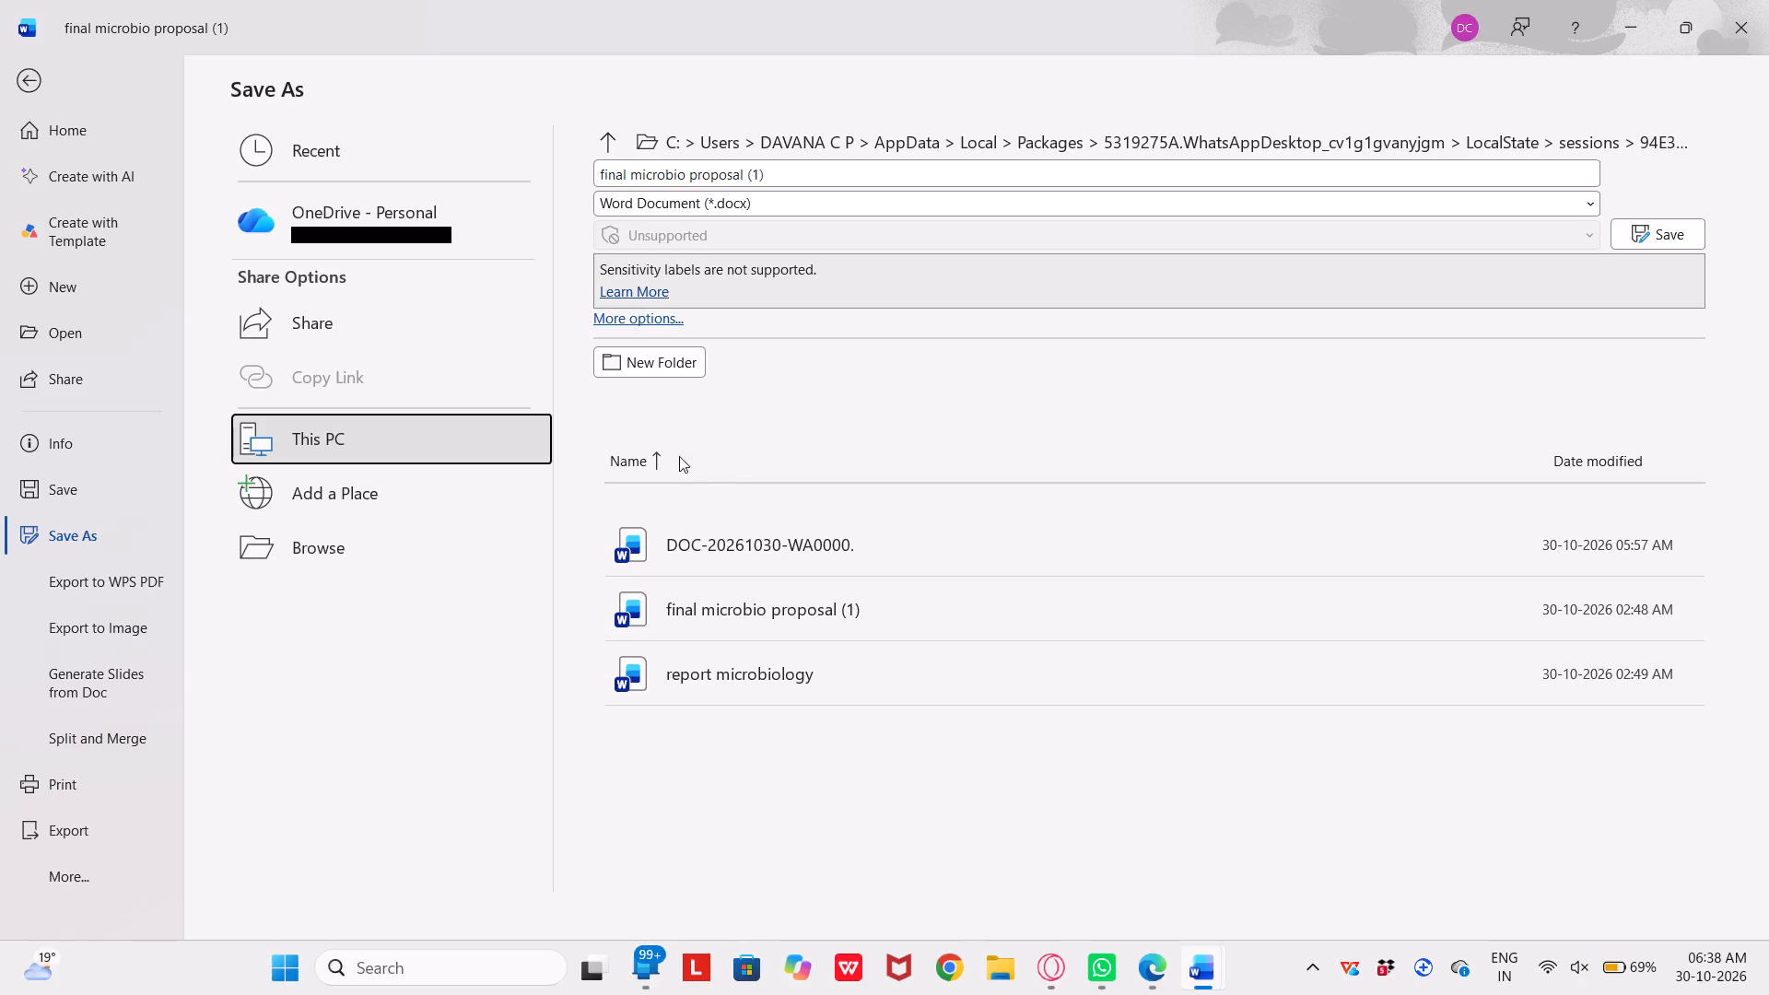
pyautogui.click(399, 496)
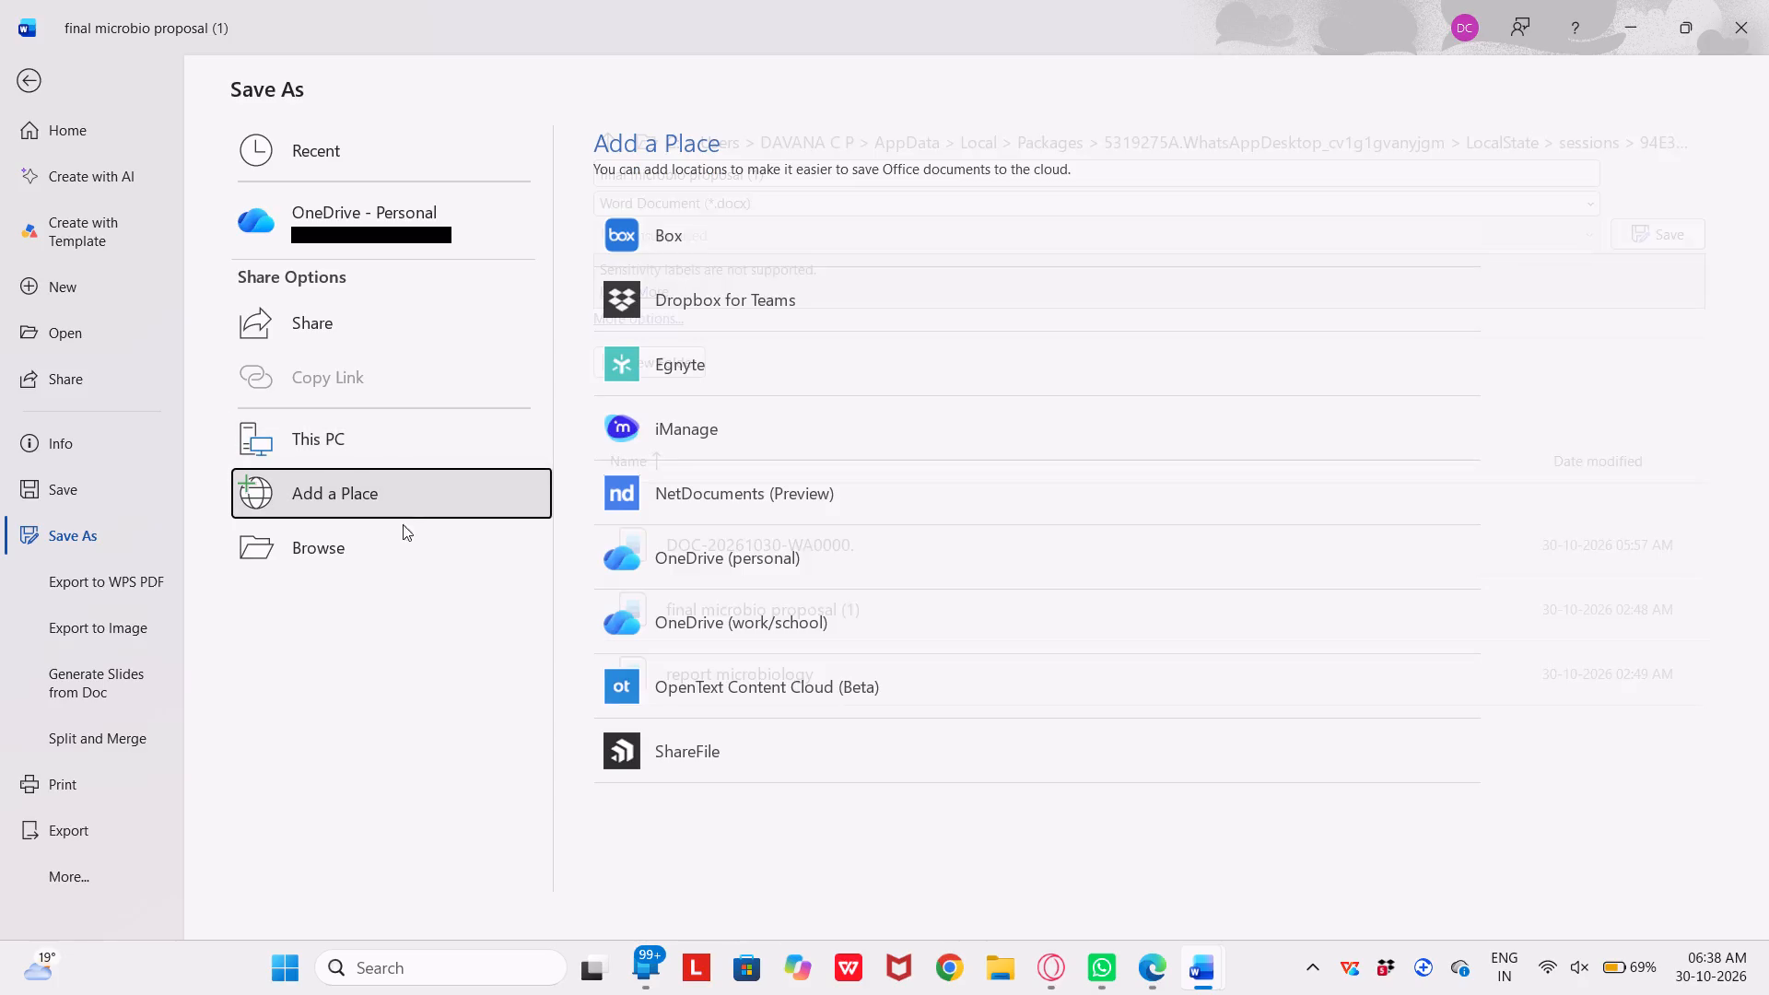
pyautogui.click(407, 453)
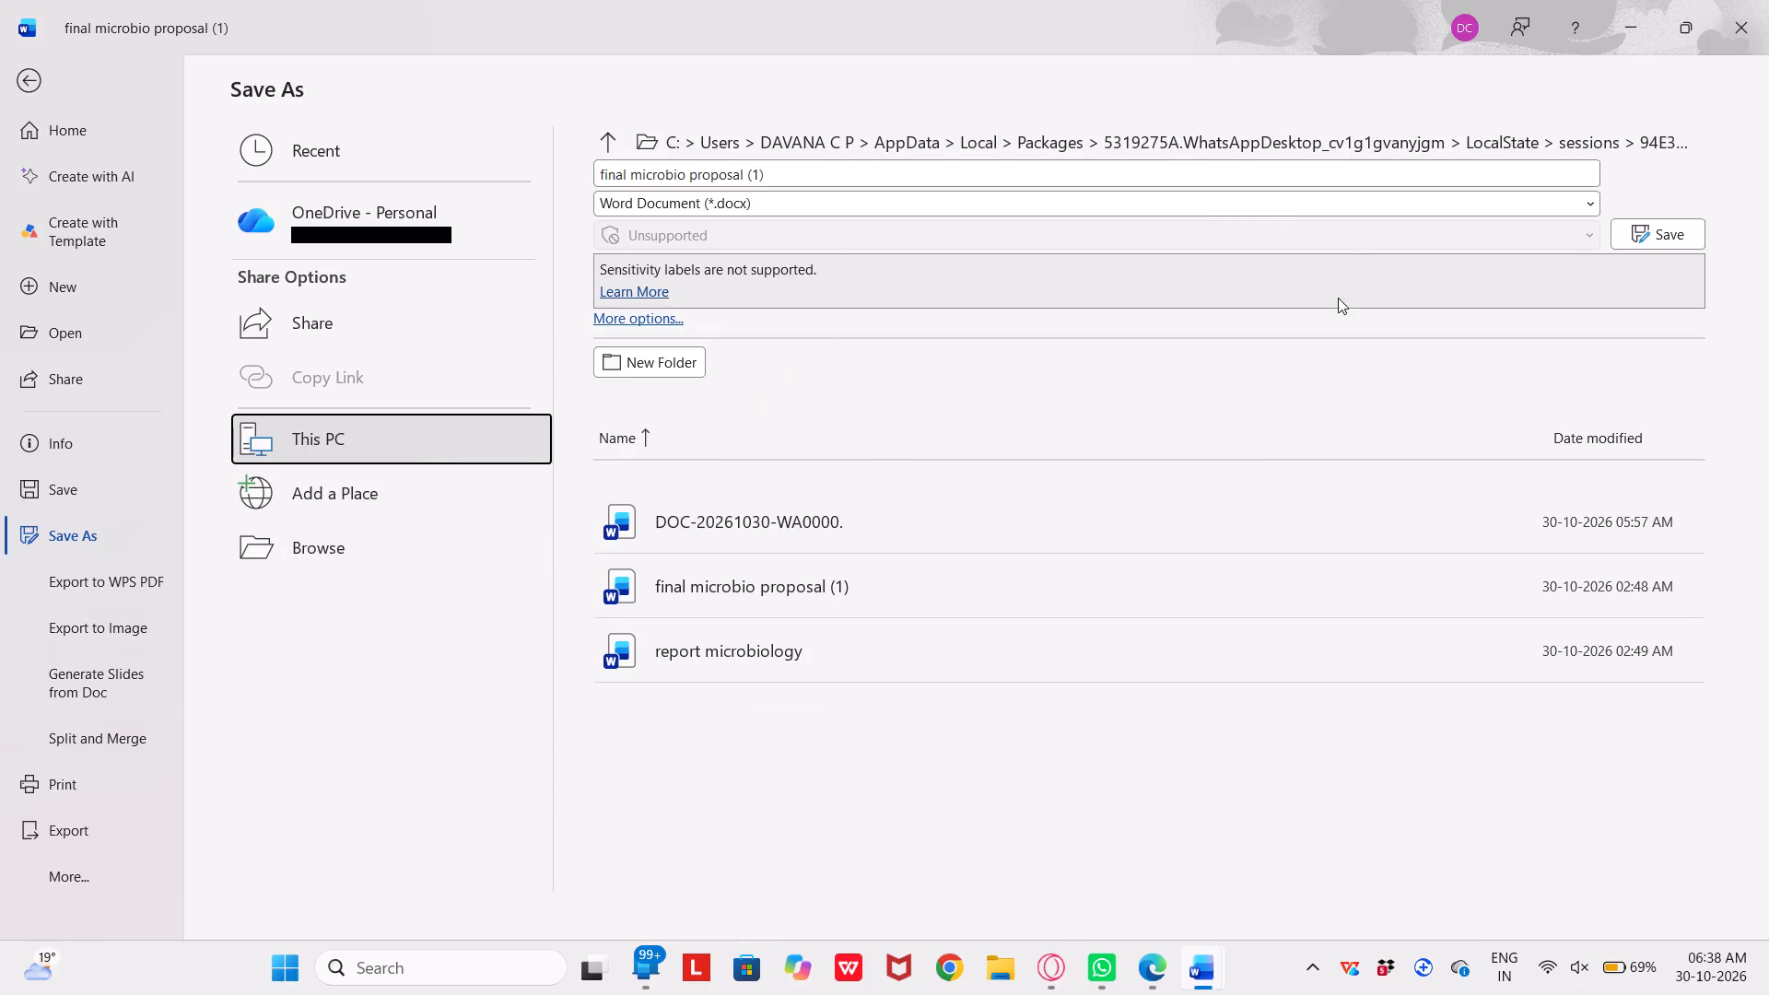
pyautogui.click(34, 484)
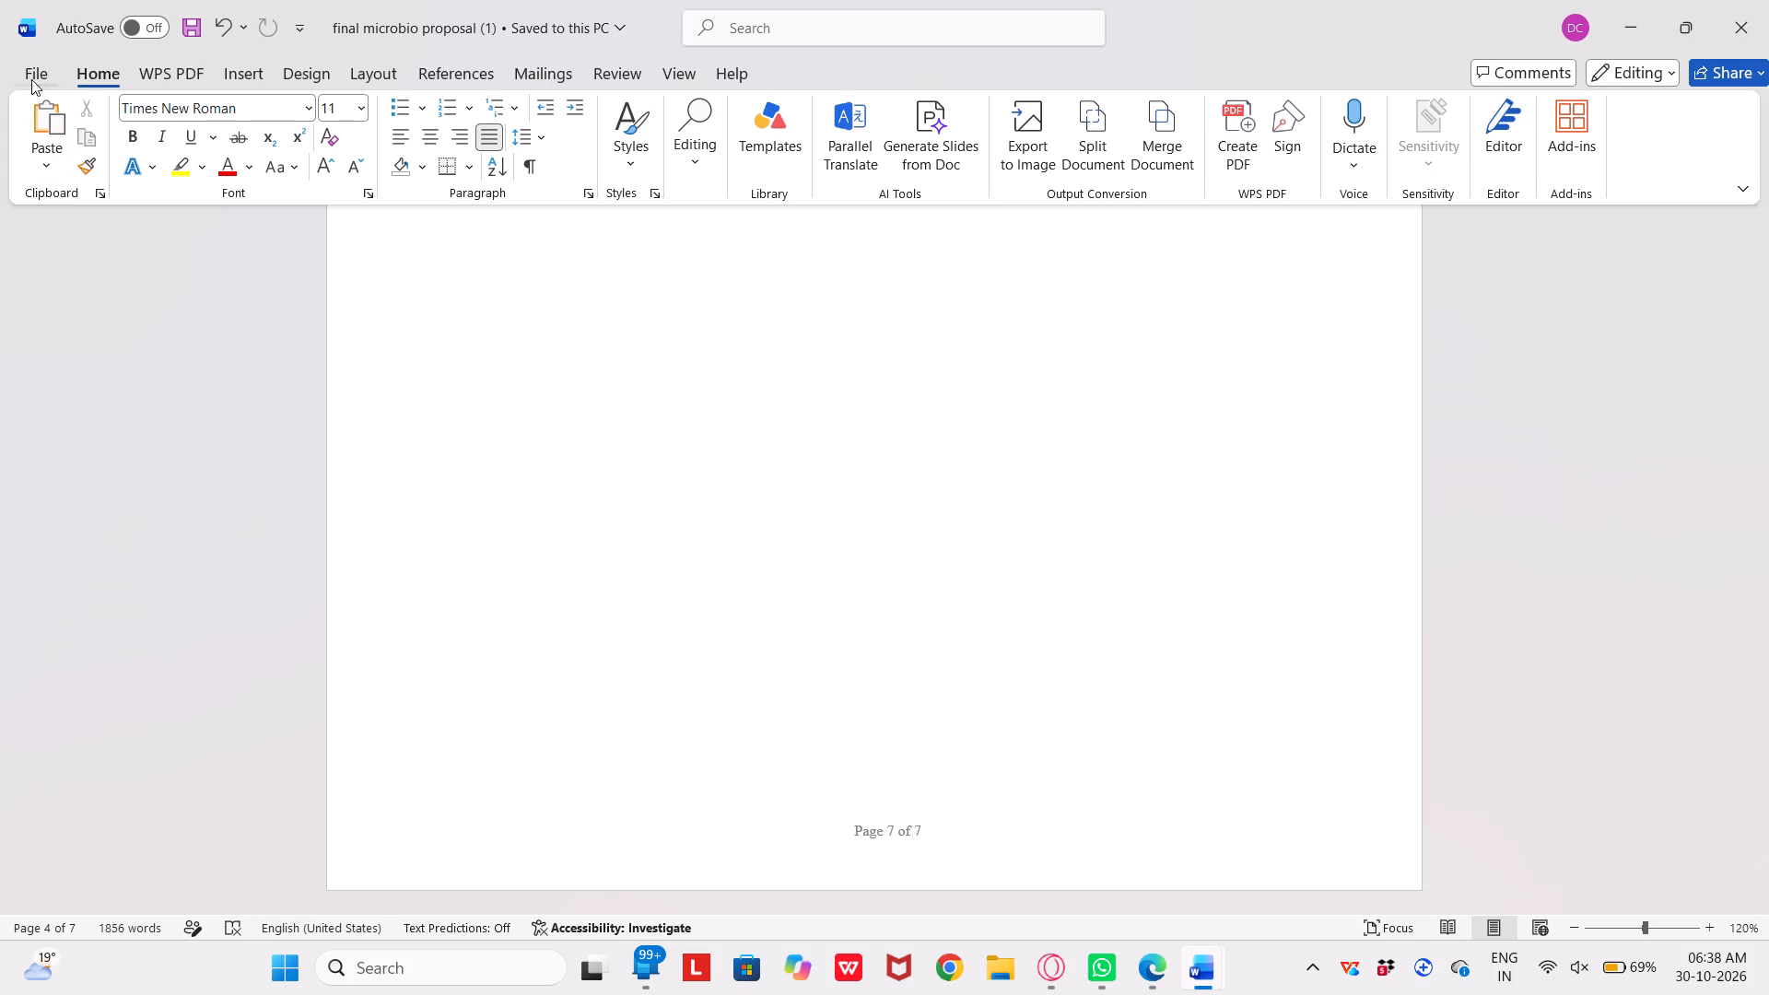
pyautogui.click(33, 67)
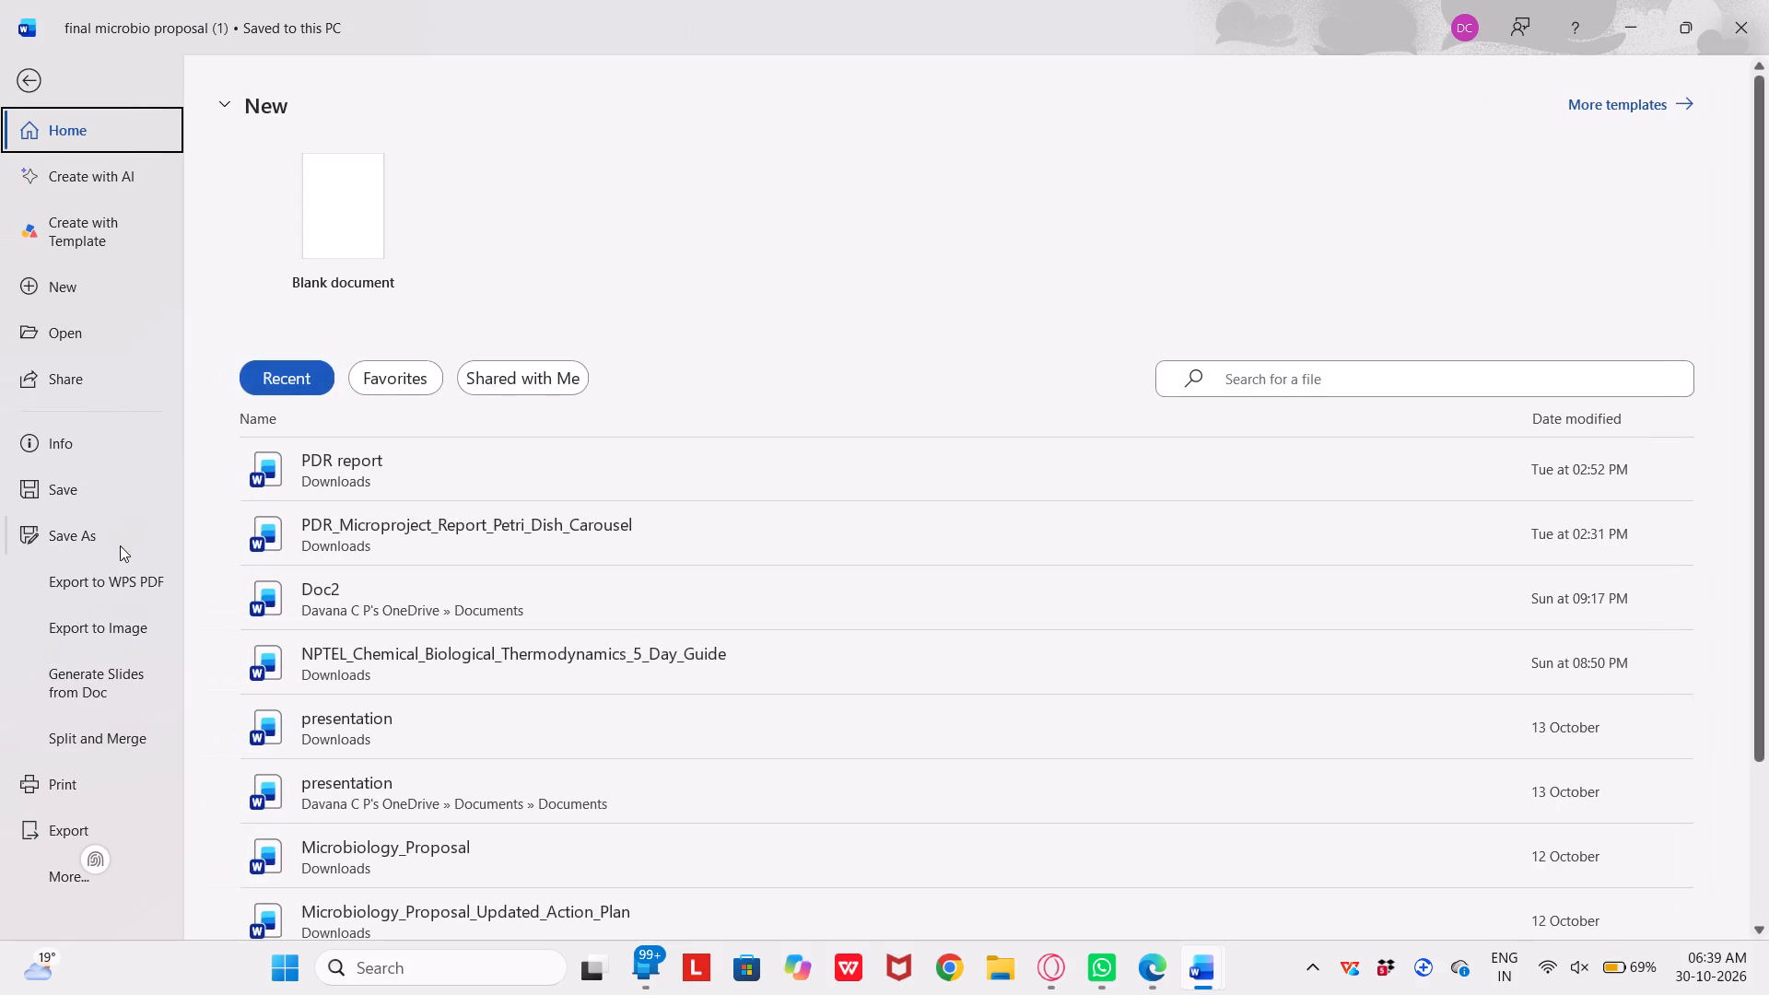
pyautogui.click(77, 487)
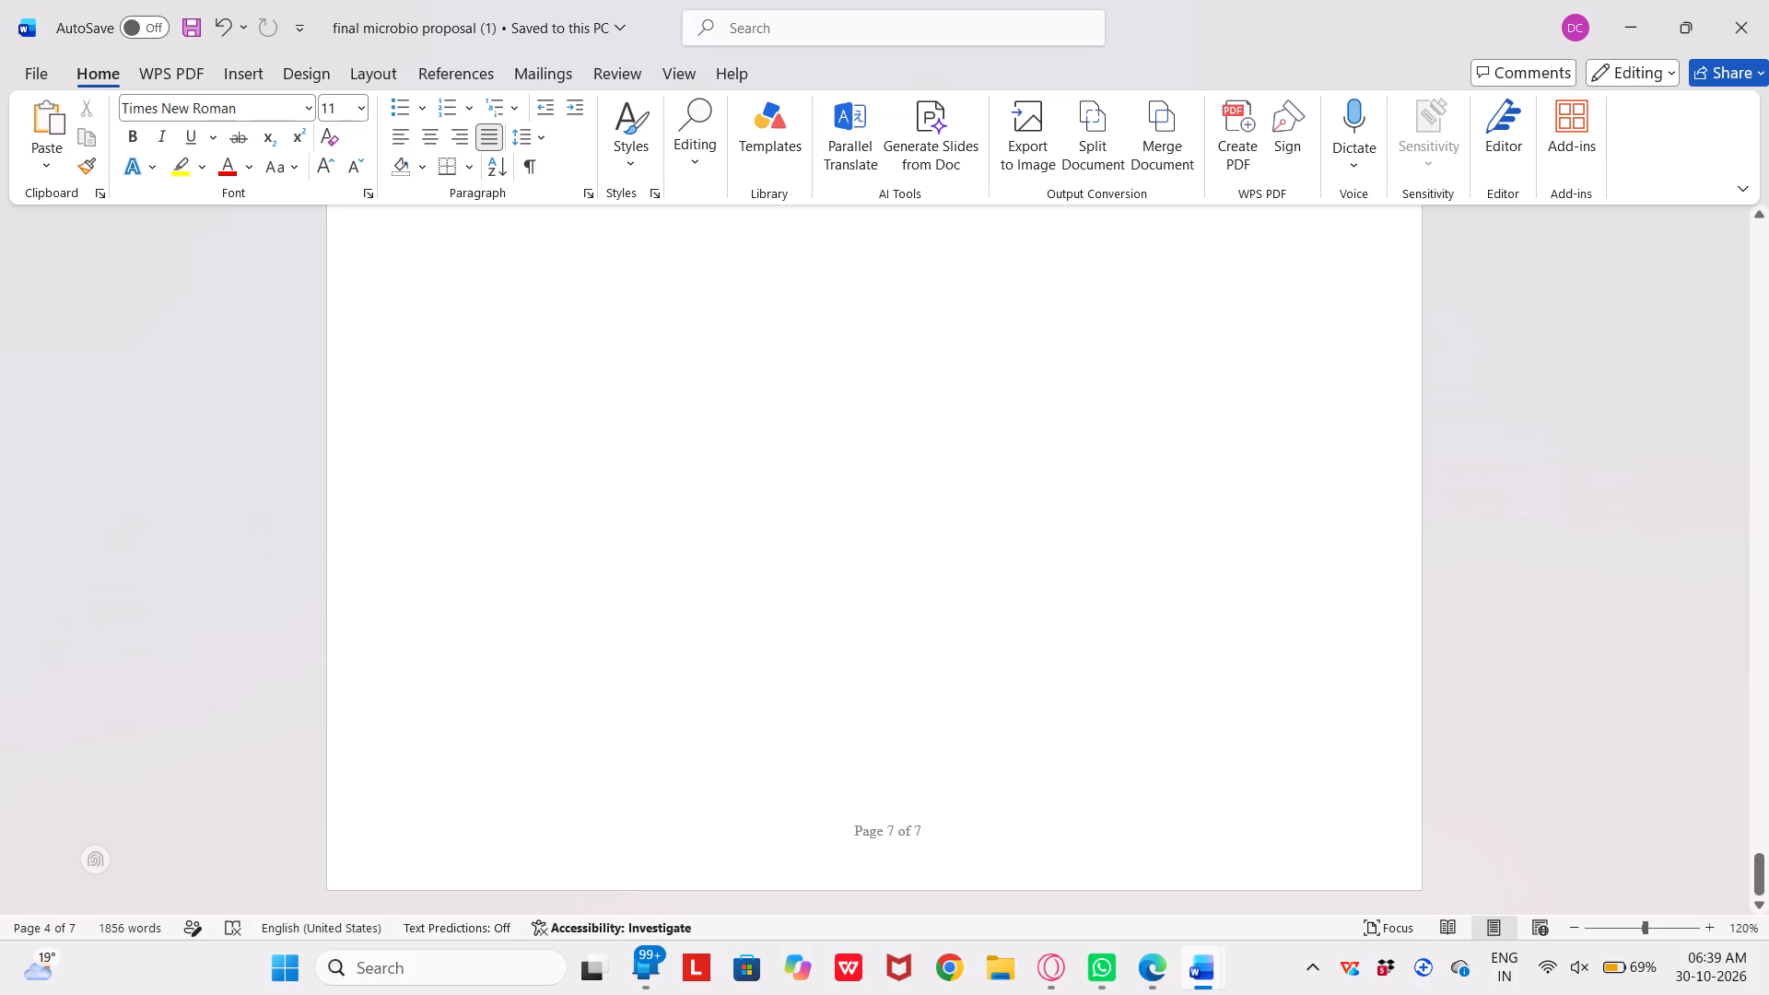
pyautogui.click(32, 67)
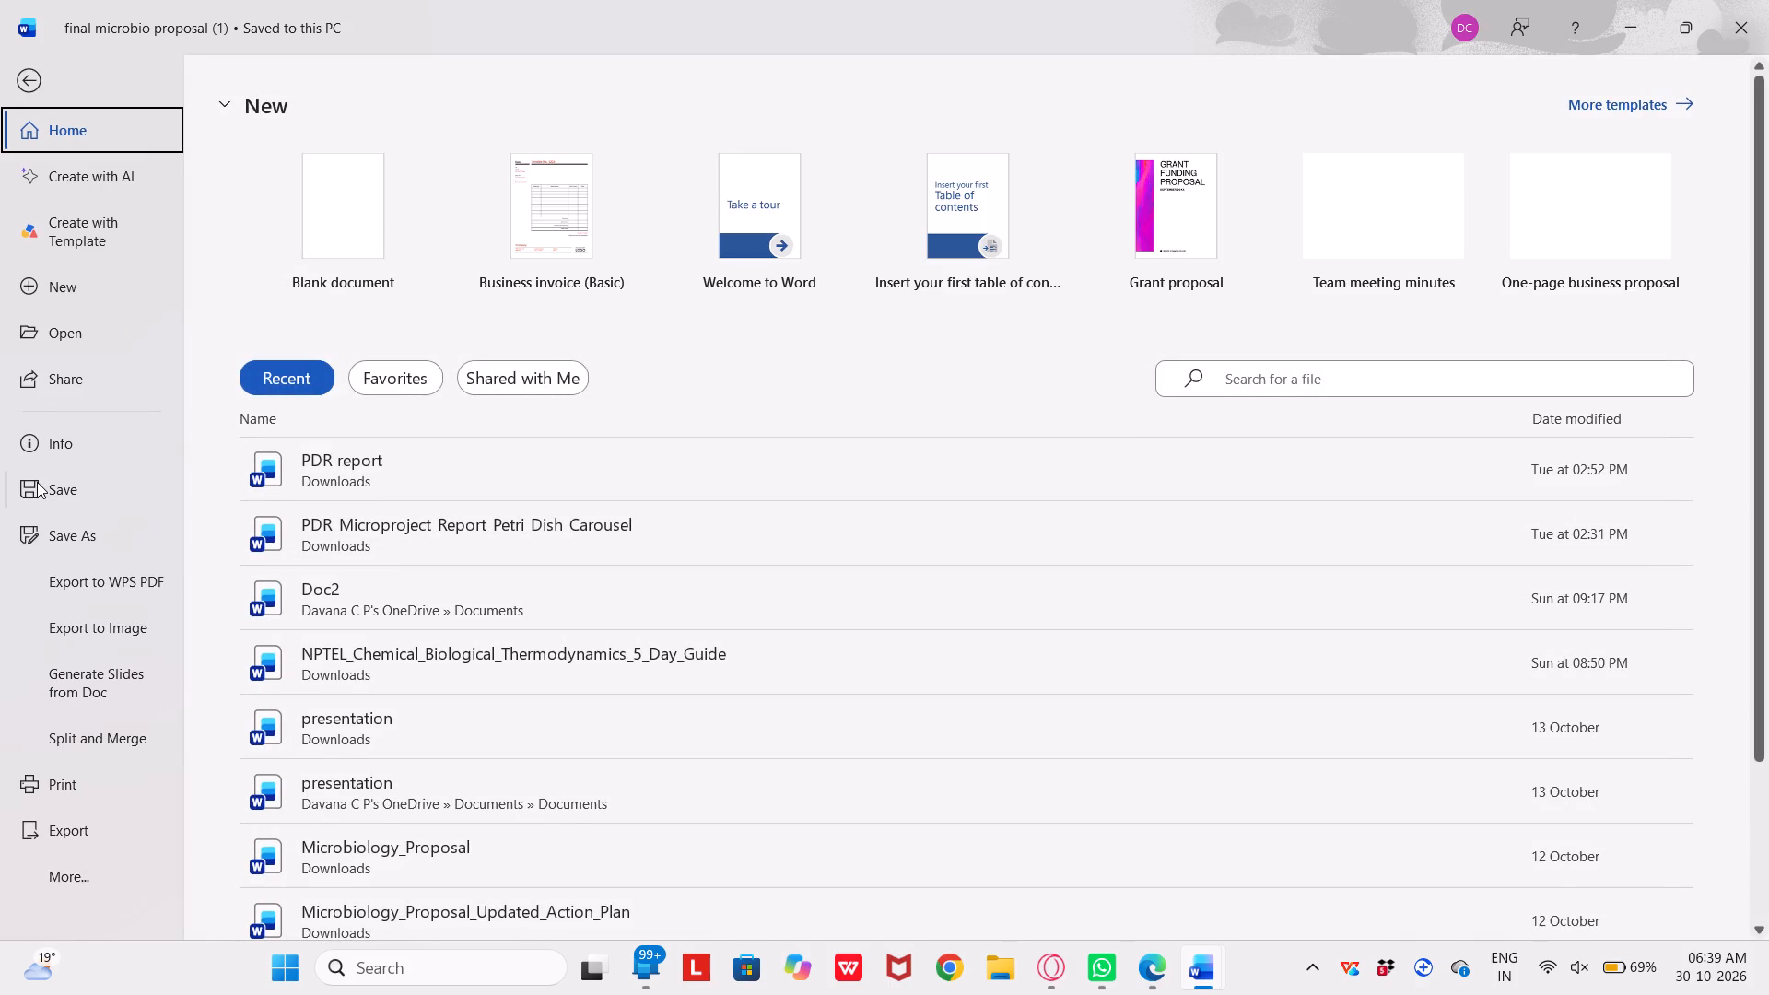
pyautogui.click(37, 482)
# Open the Save As options for the proposal on This PC.
pyautogui.scroll(10, 521, 559)
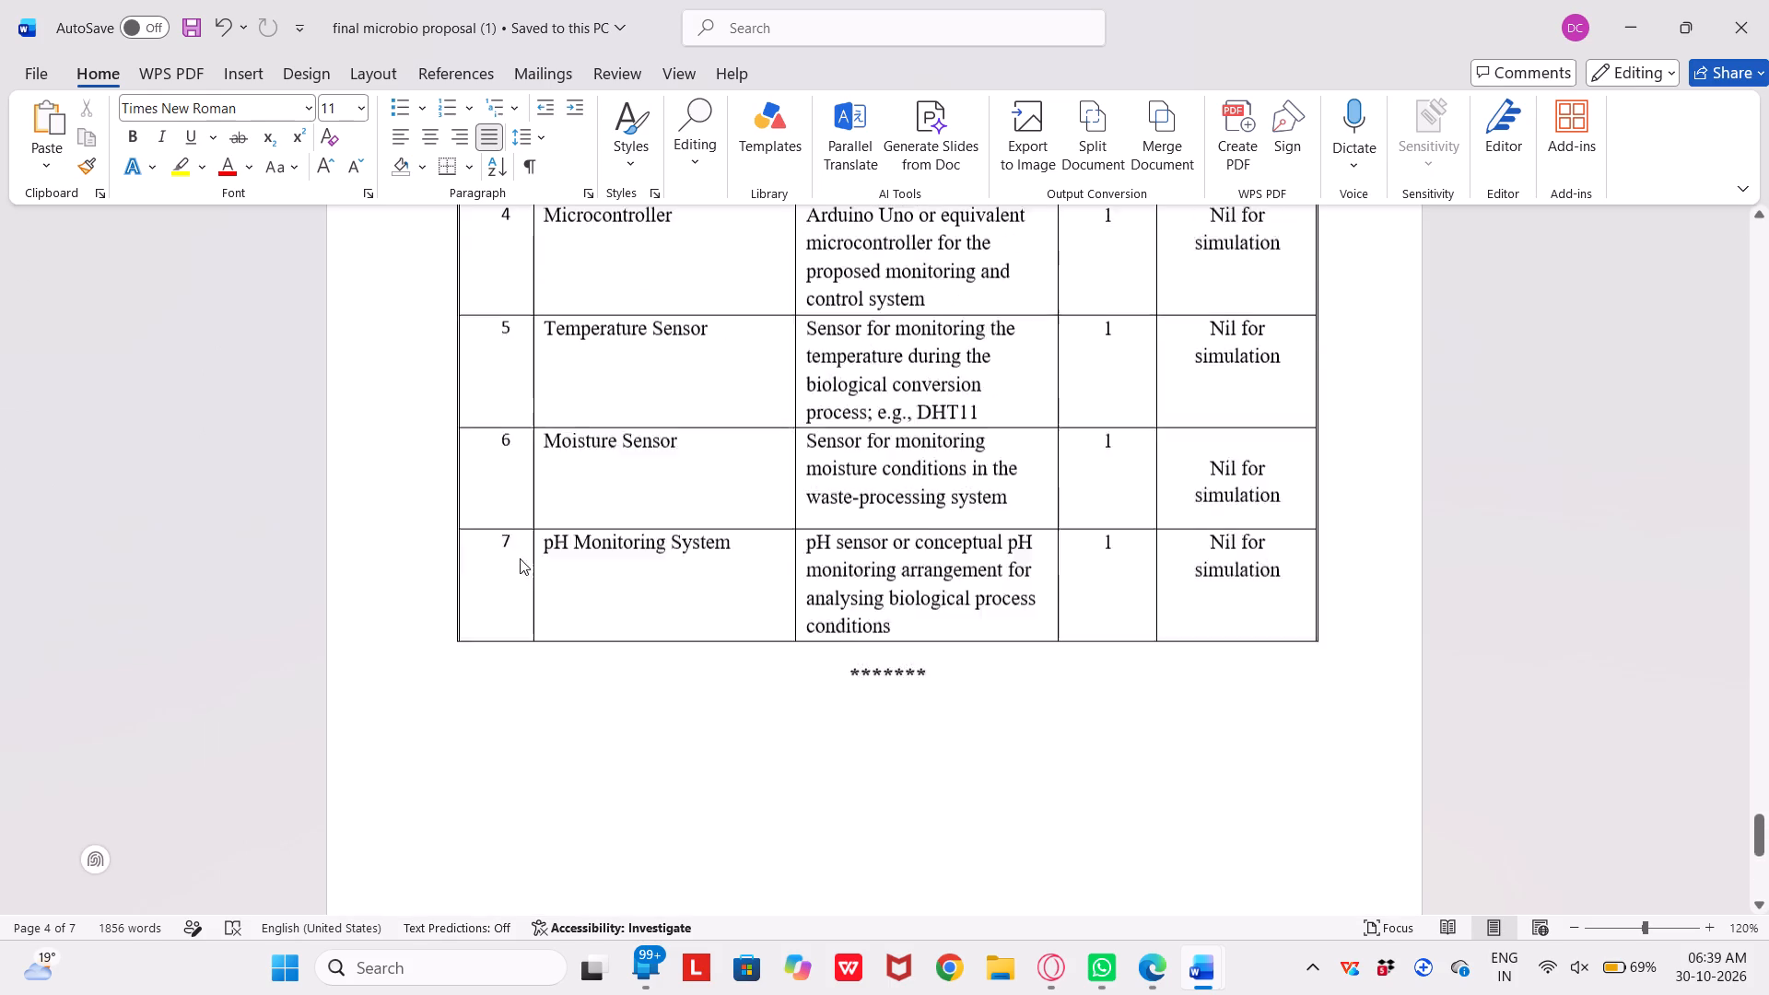
pyautogui.click(41, 73)
pyautogui.click(41, 73)
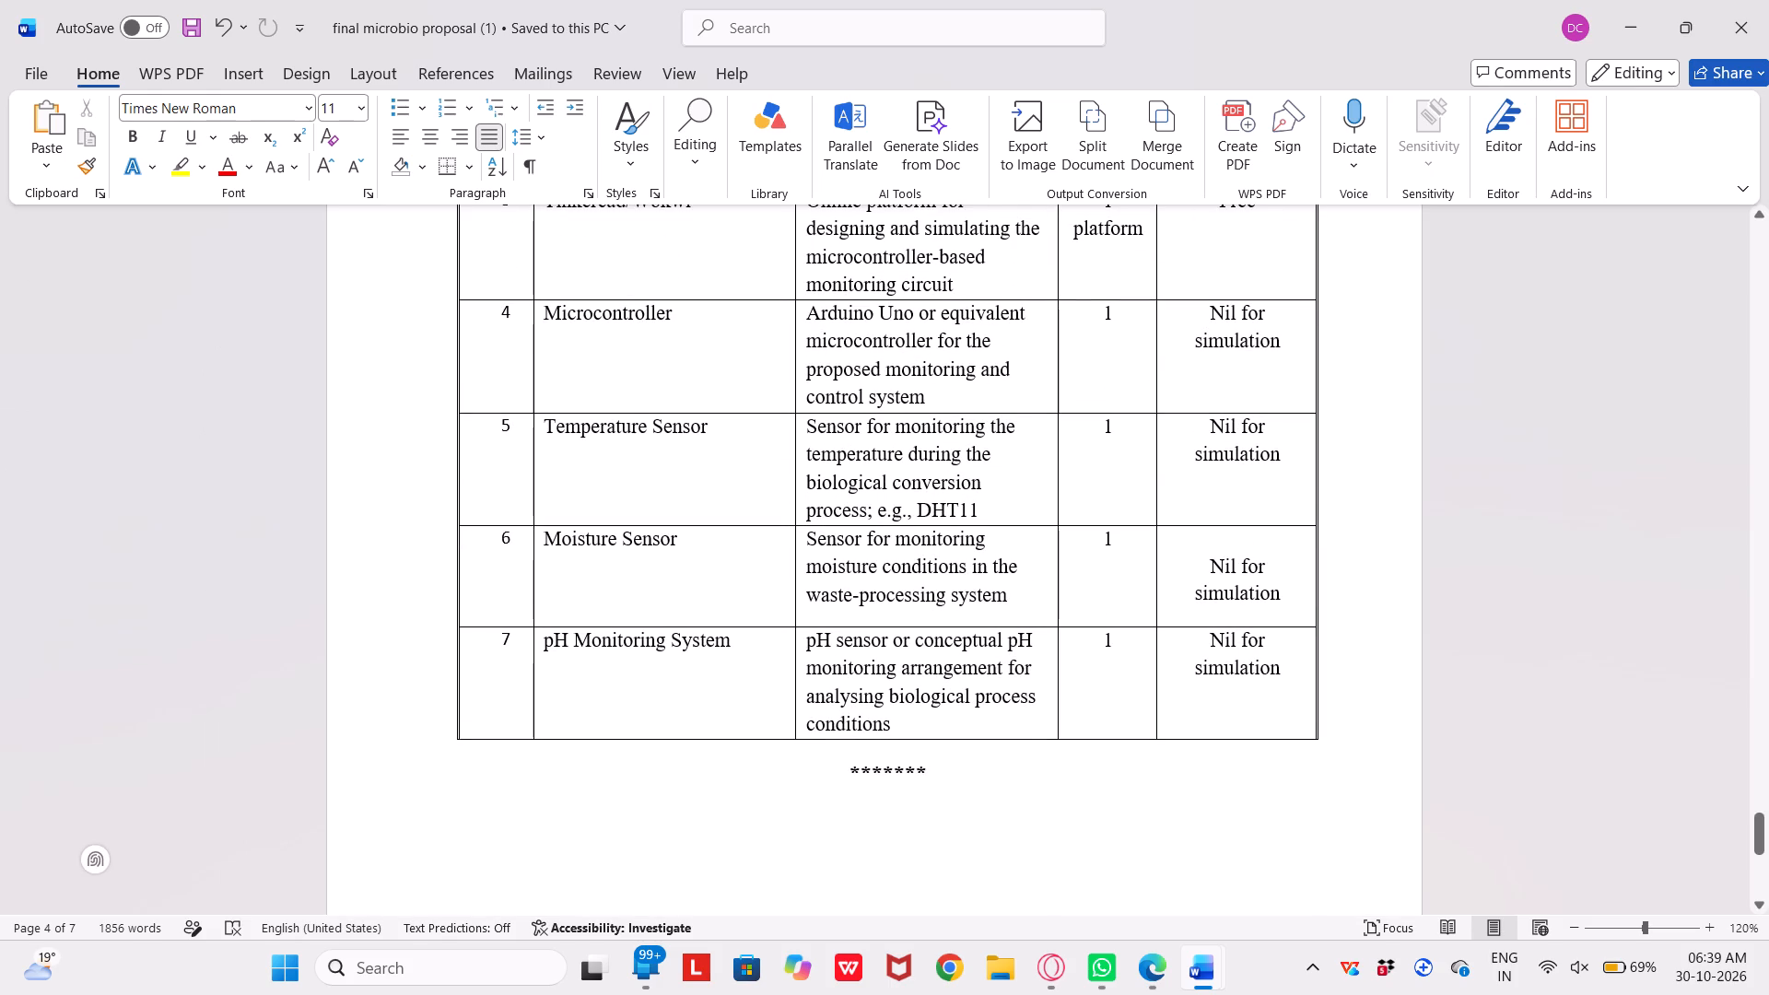
pyautogui.click(32, 74)
pyautogui.click(31, 75)
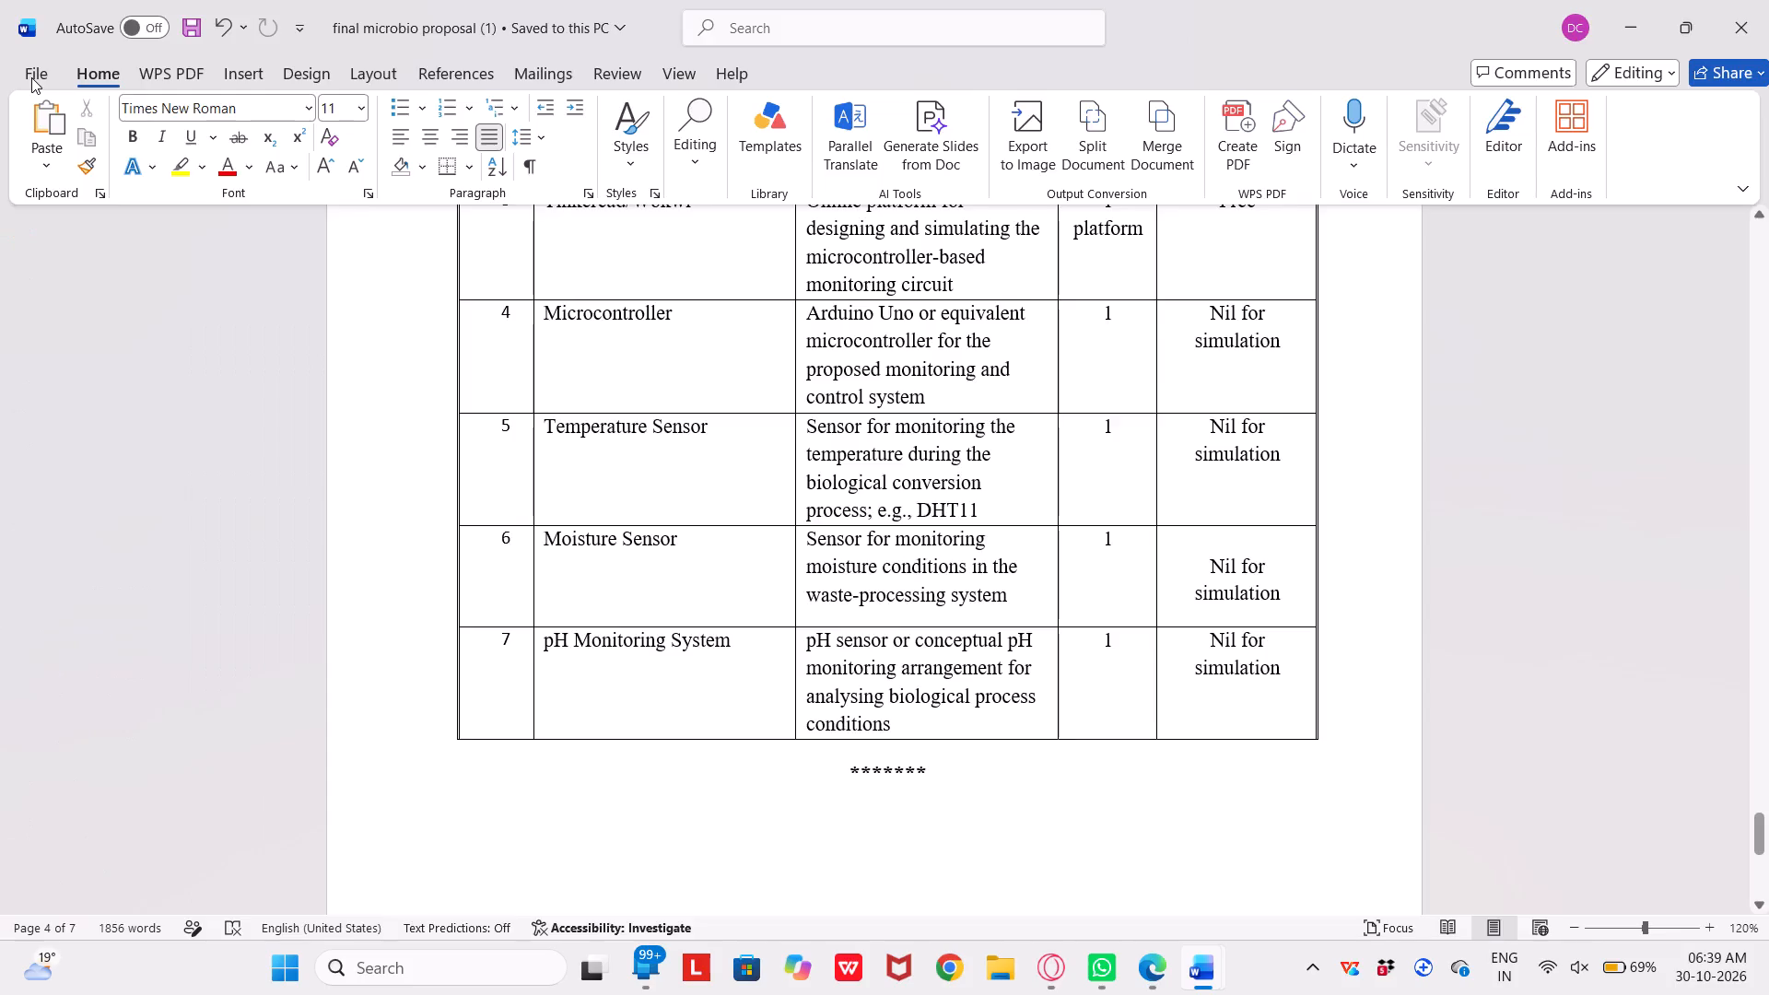
pyautogui.click(31, 77)
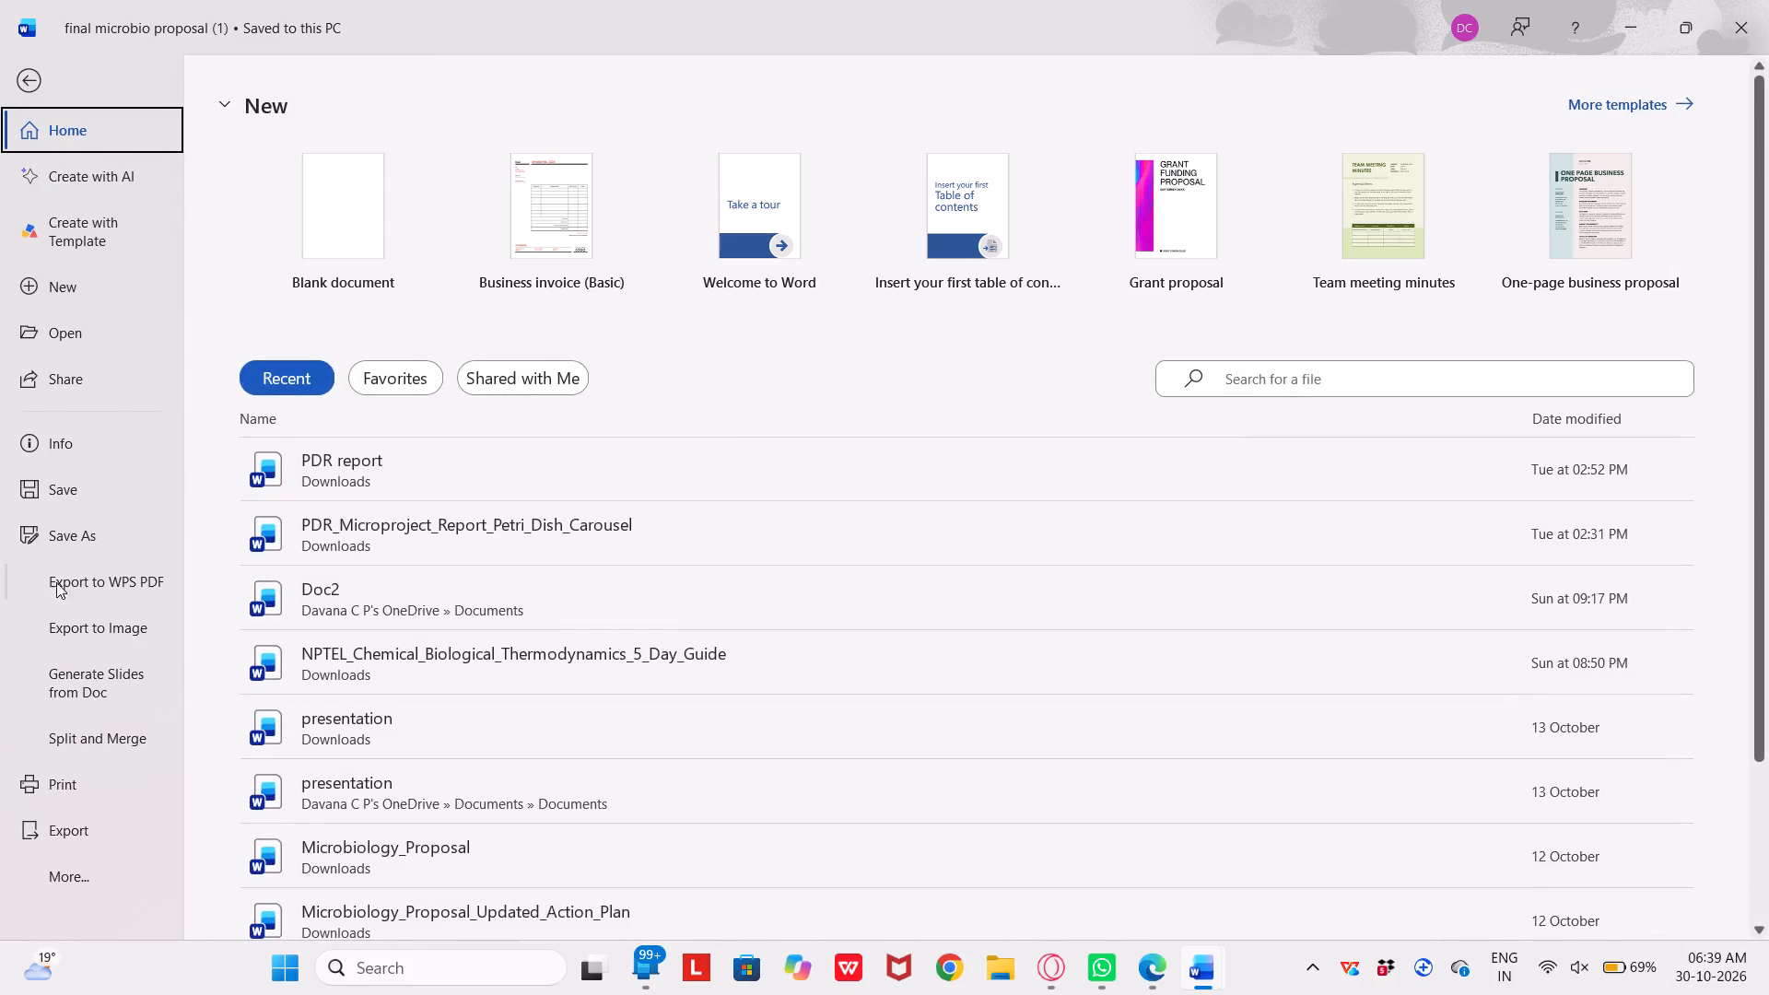
pyautogui.click(56, 542)
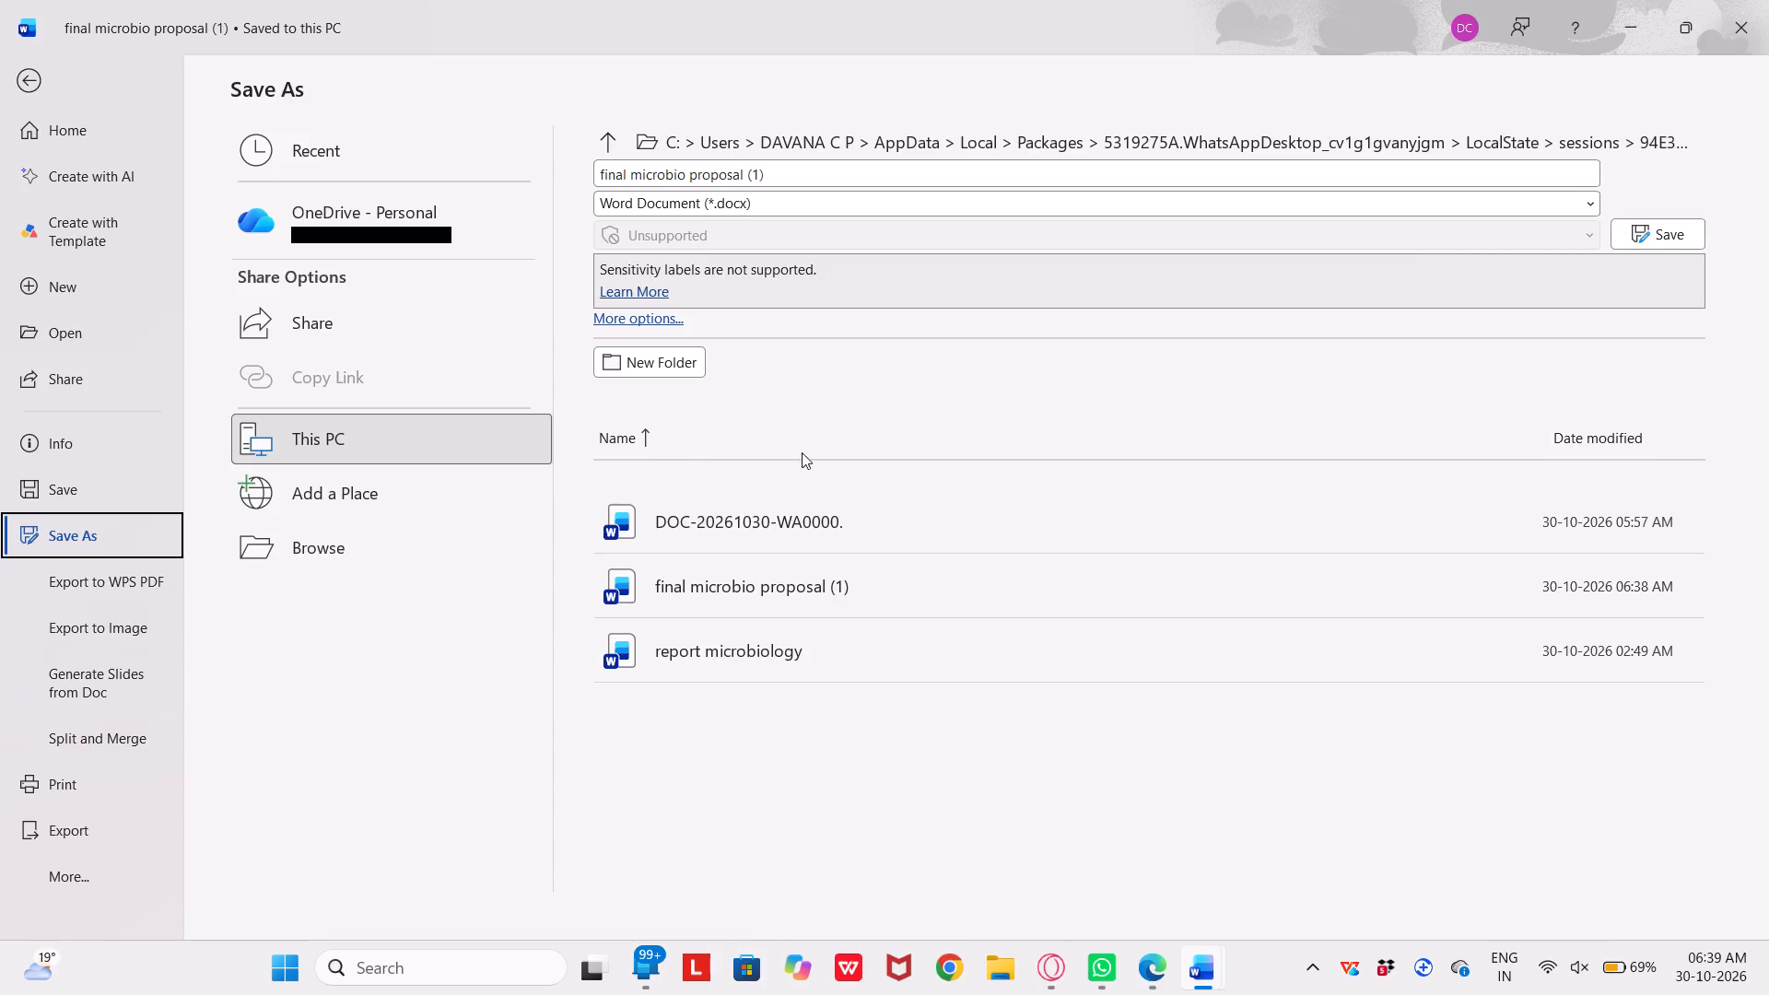
pyautogui.scroll(3, 791, 457)
pyautogui.click(781, 171)
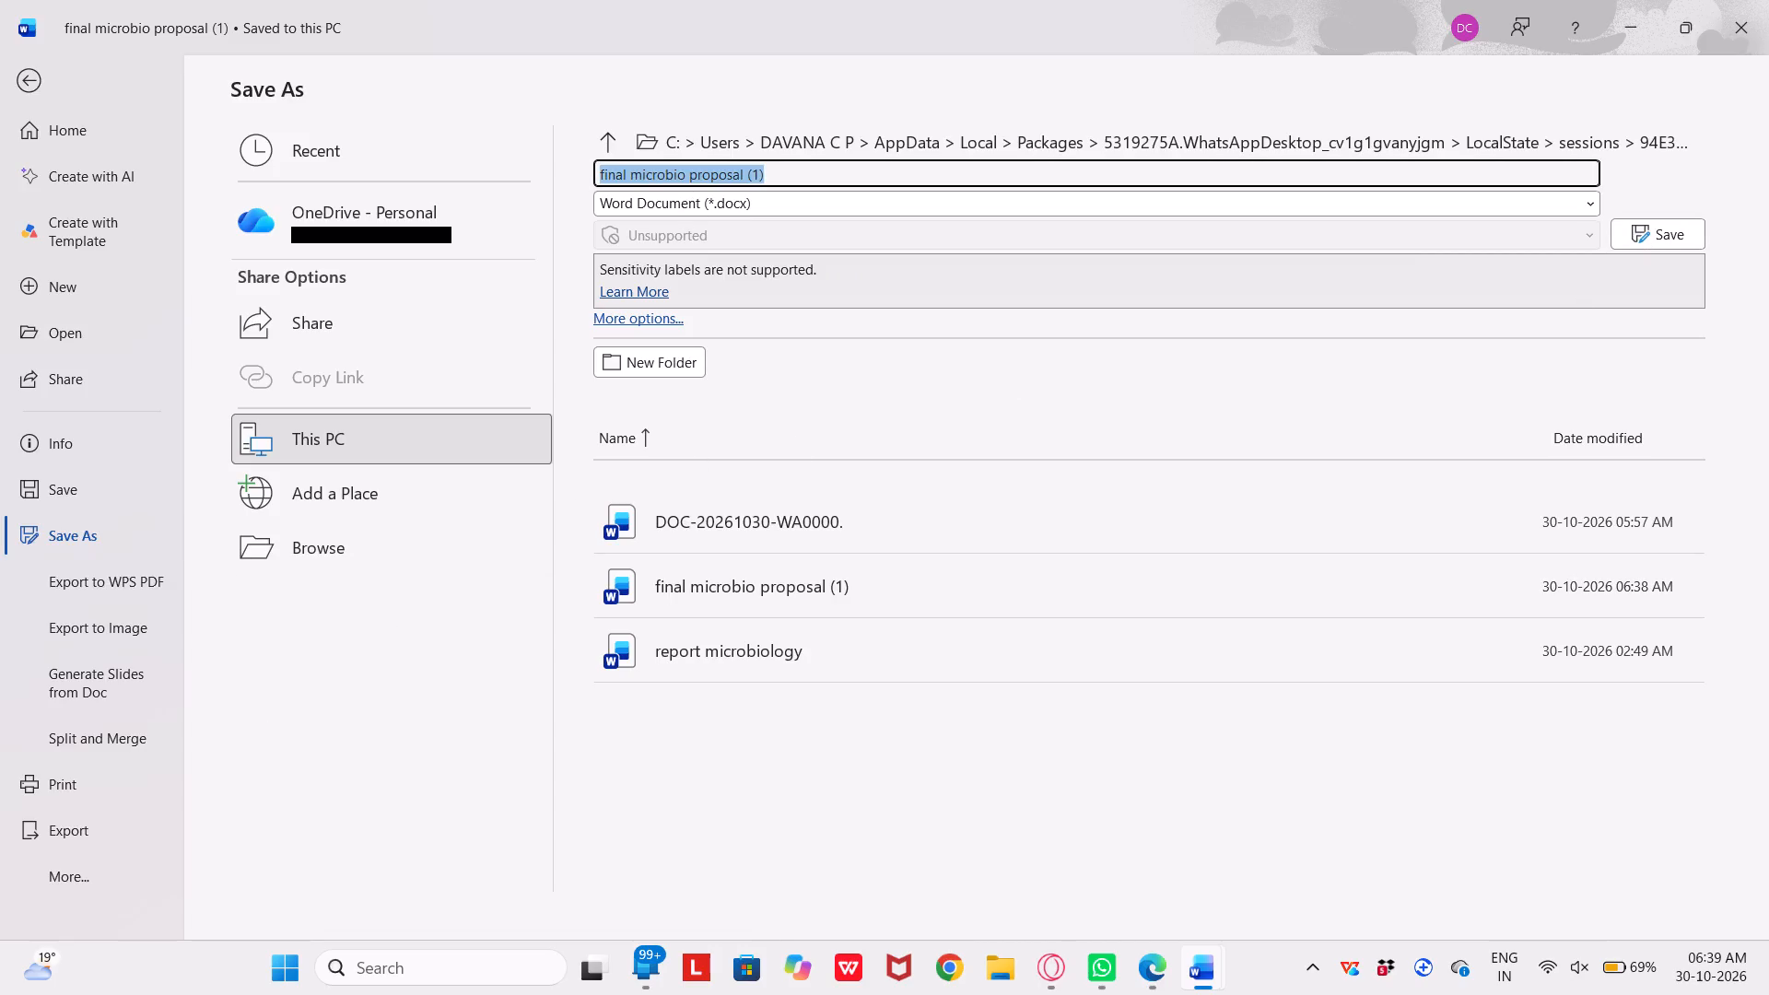
pyautogui.press('BackSpace')
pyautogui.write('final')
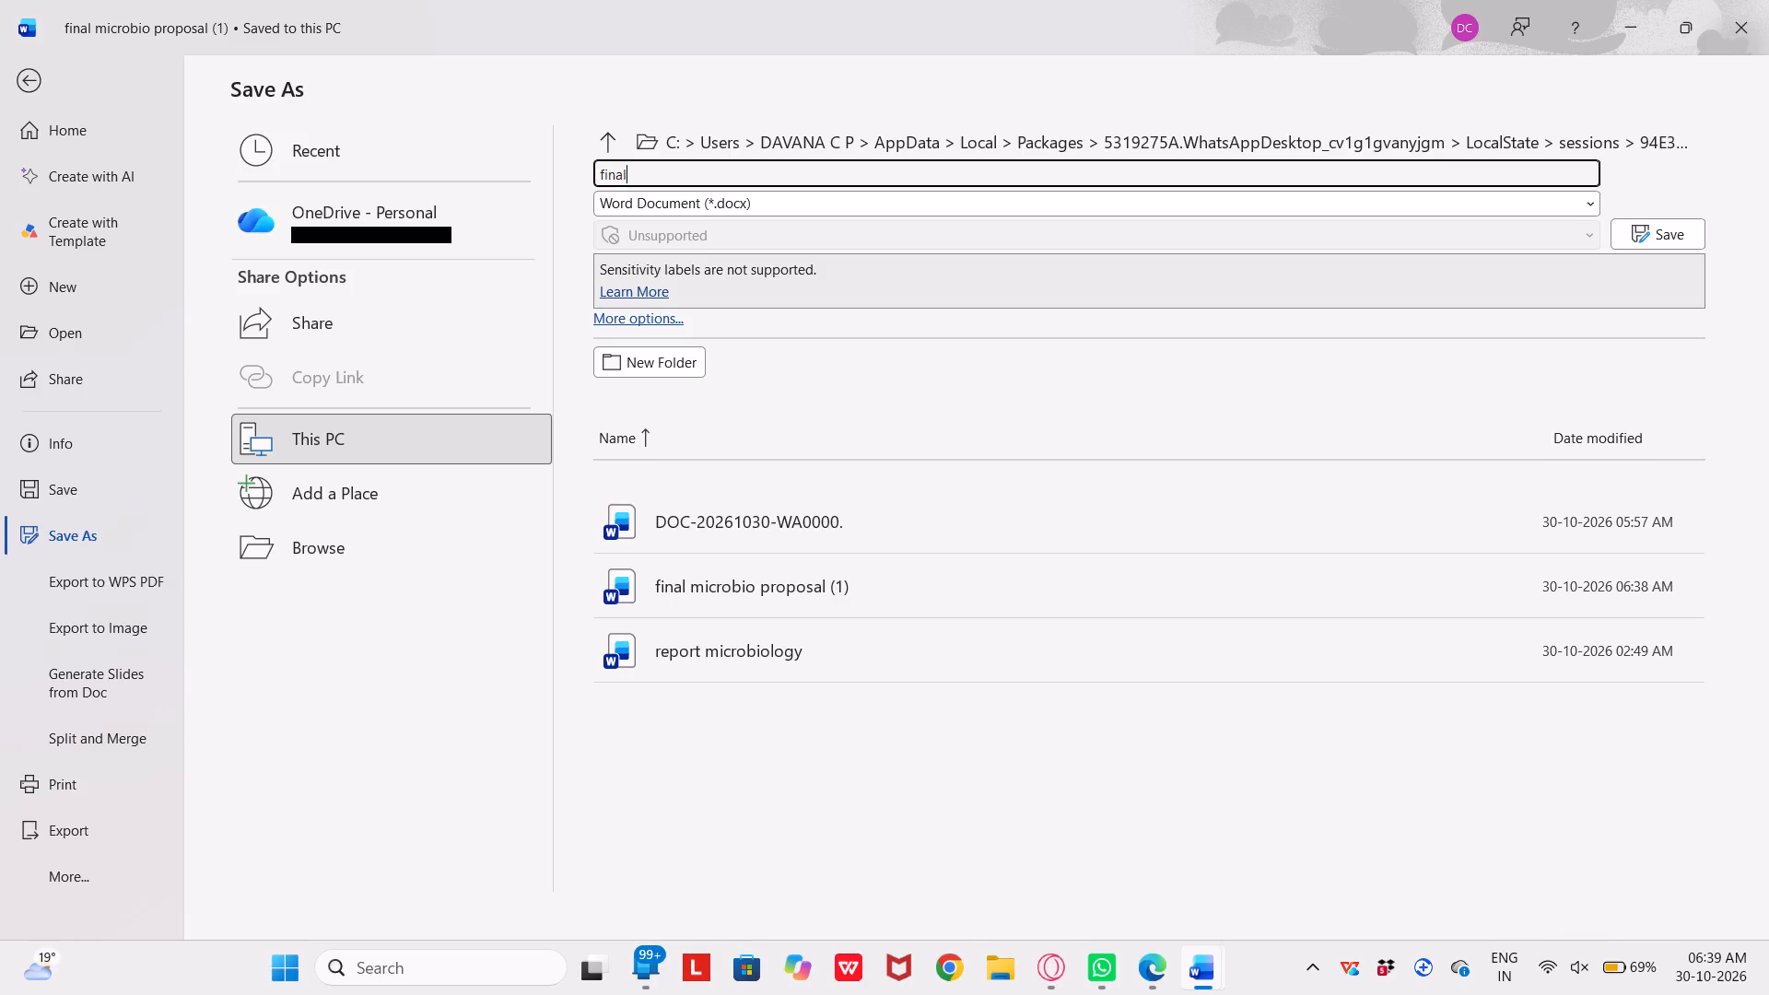